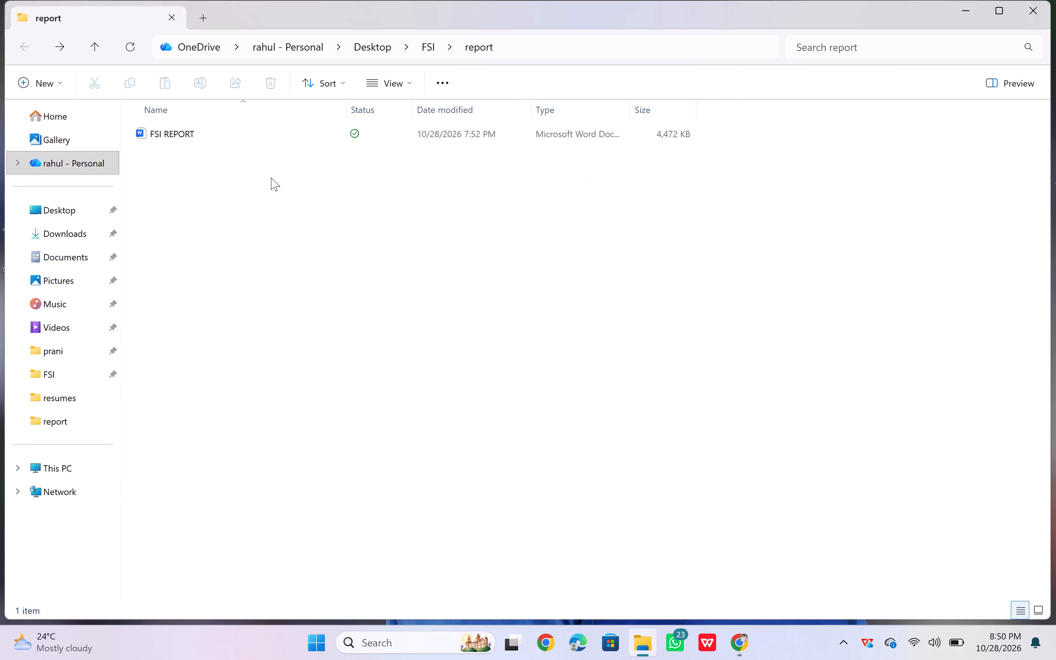
double_click(265, 132)
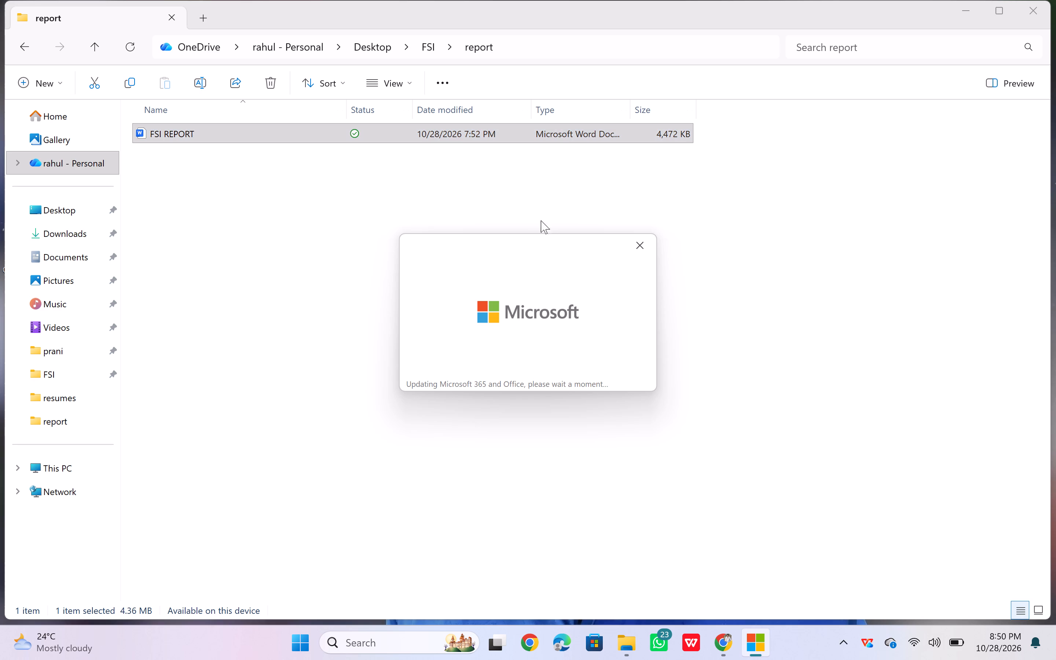
left_click(639, 245)
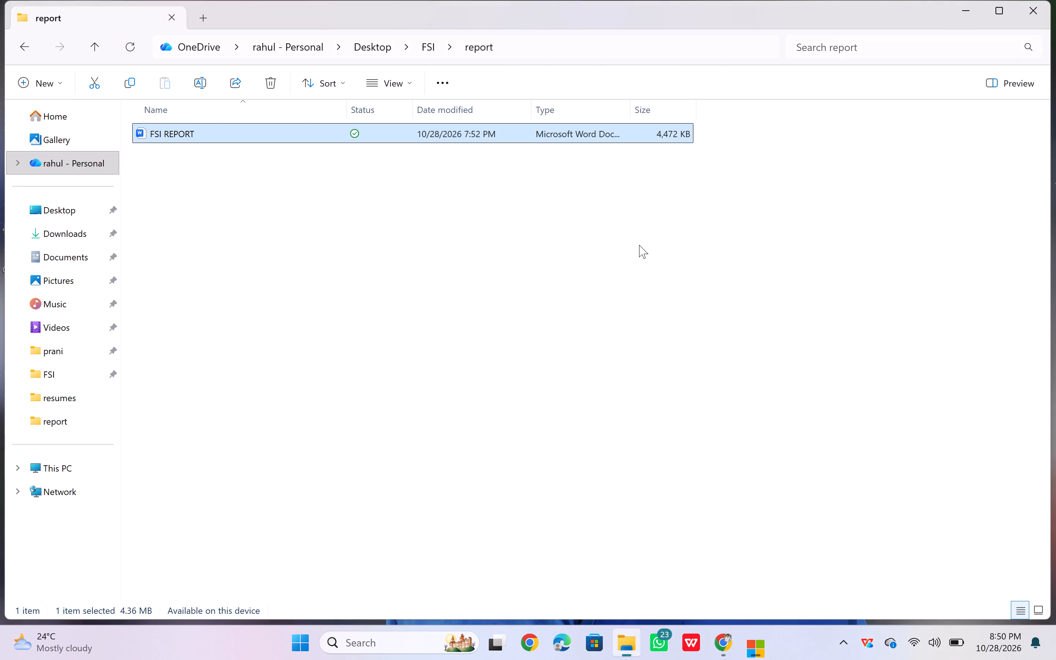
double_click(291, 132)
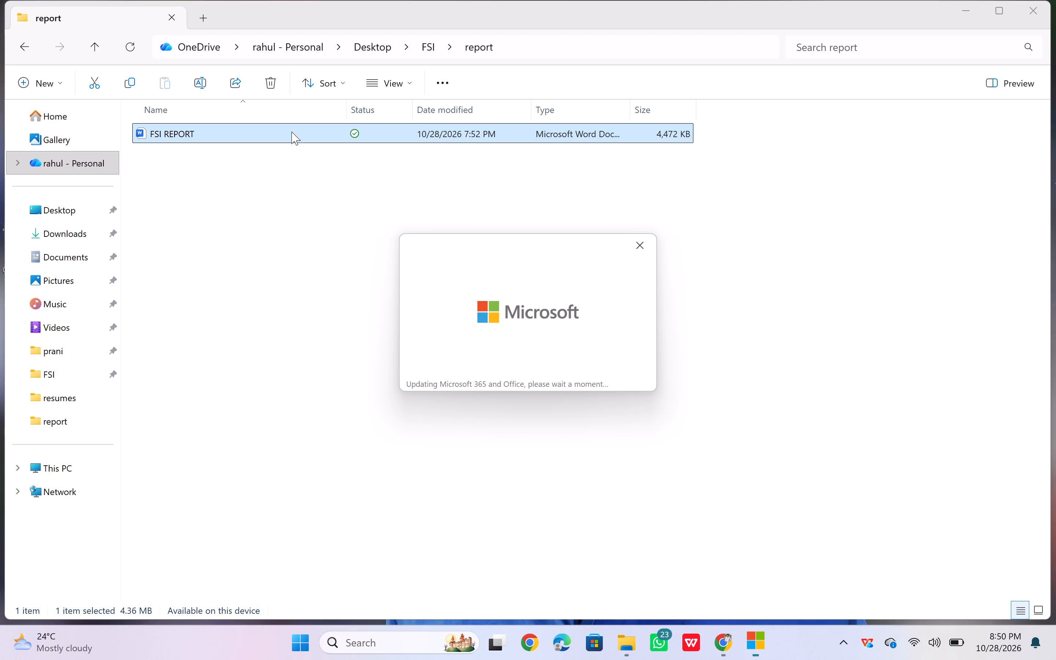
left_click(515, 351)
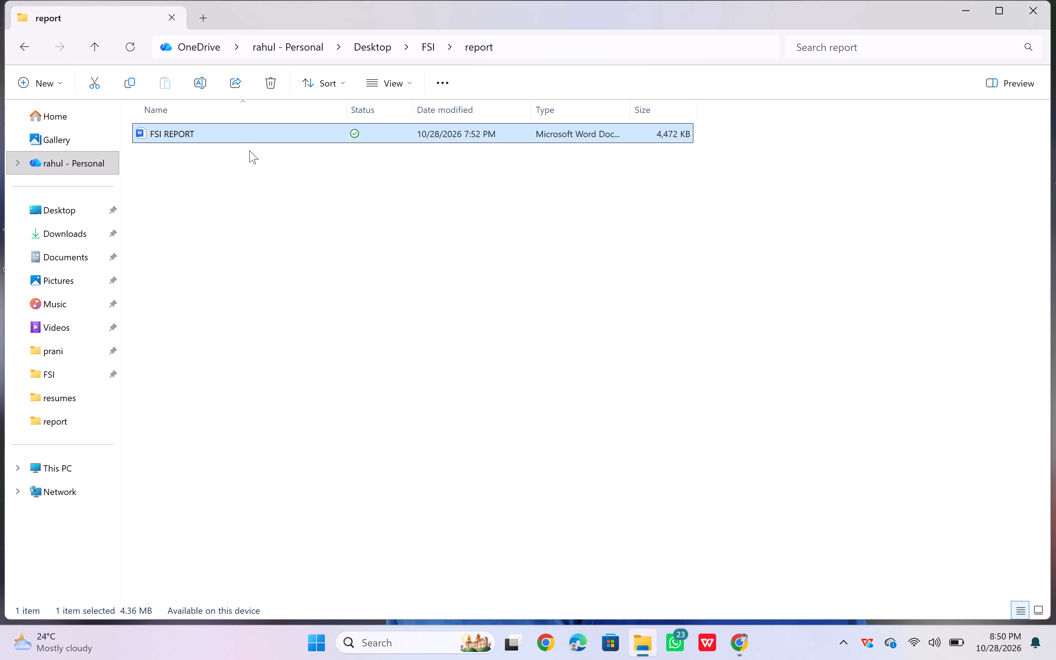
double_click(220, 133)
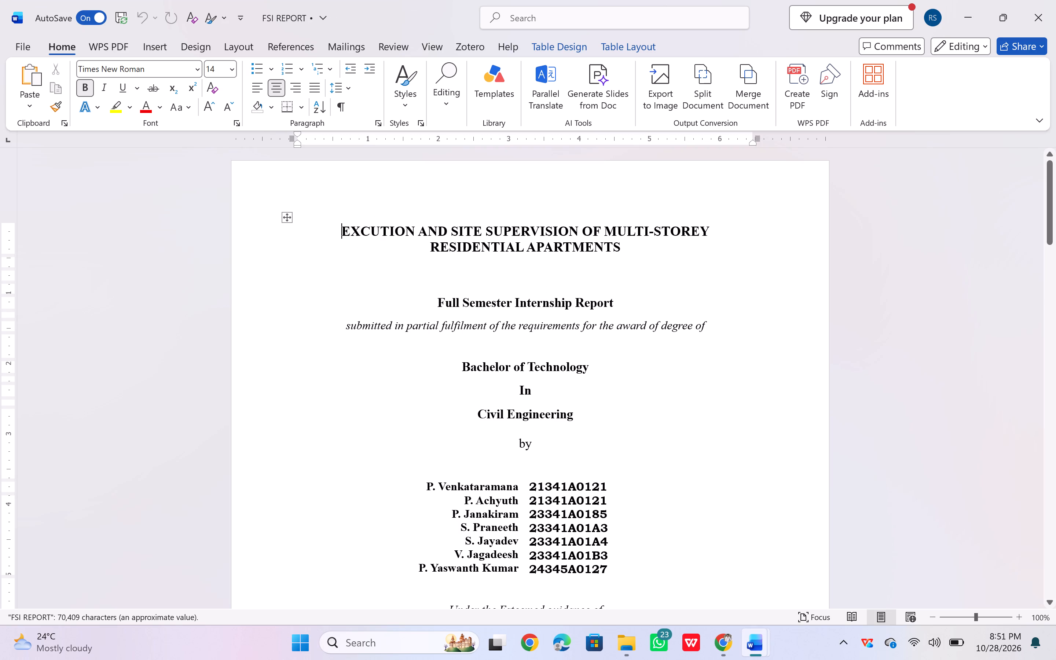
Look through the report's front matter, table of contents and list of figures up to Chapter 1.
scroll(448, 426, "down", 9)
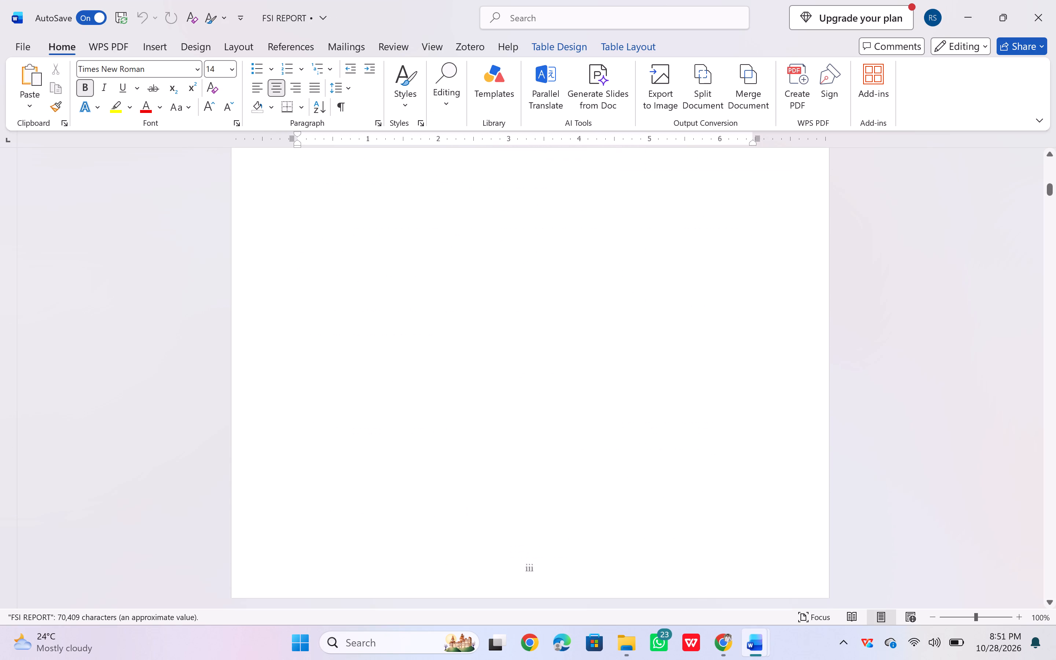
scroll(448, 426, "down", 11)
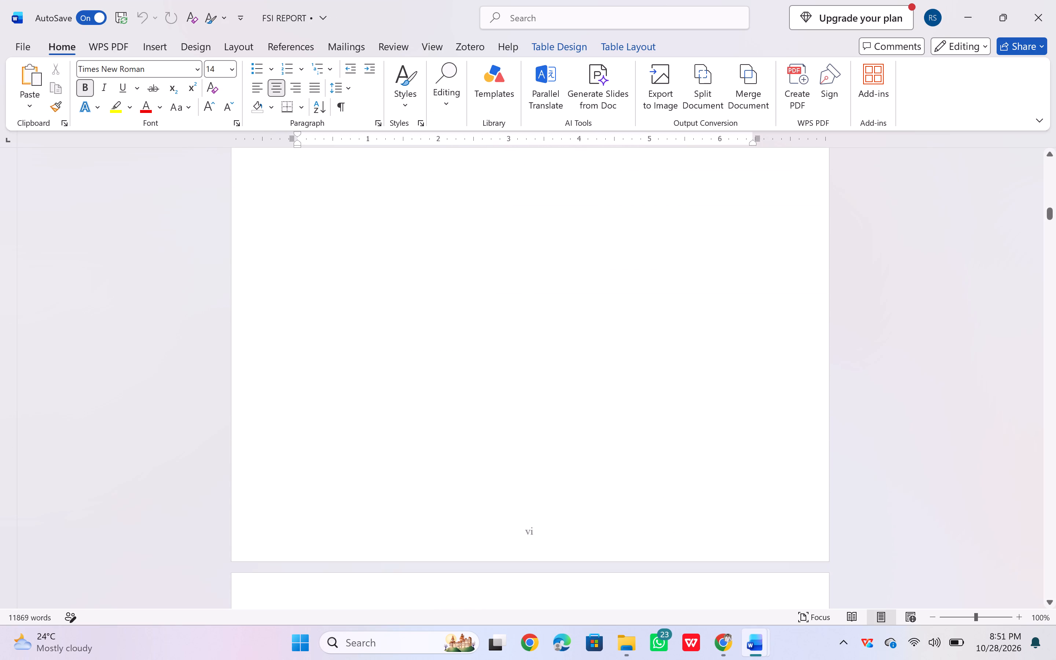
scroll(448, 426, "down", 11)
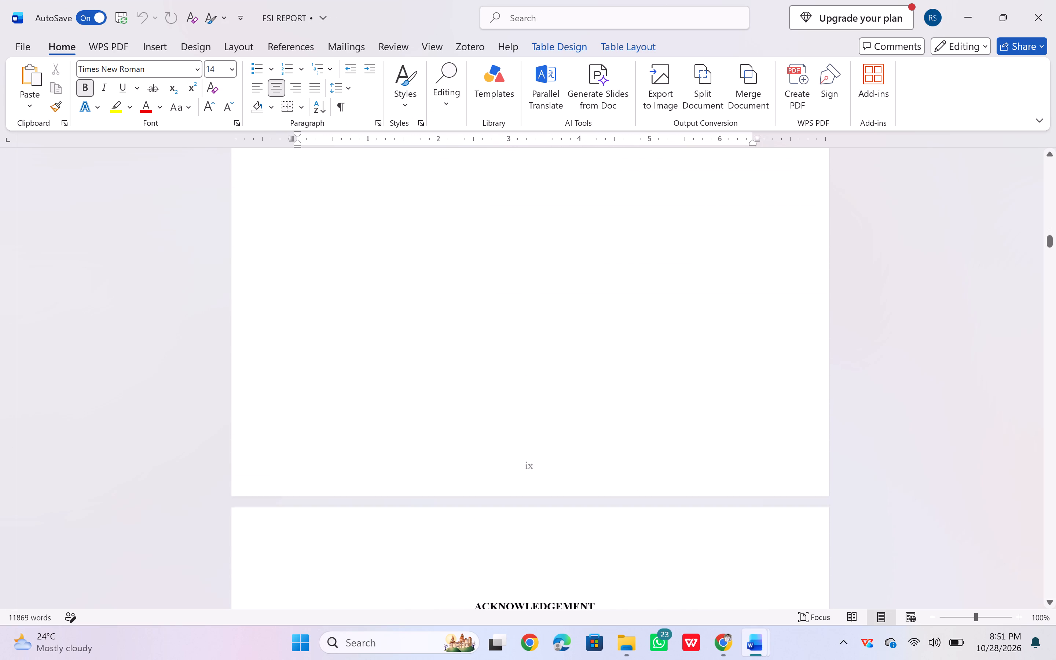
scroll(448, 426, "down", 10)
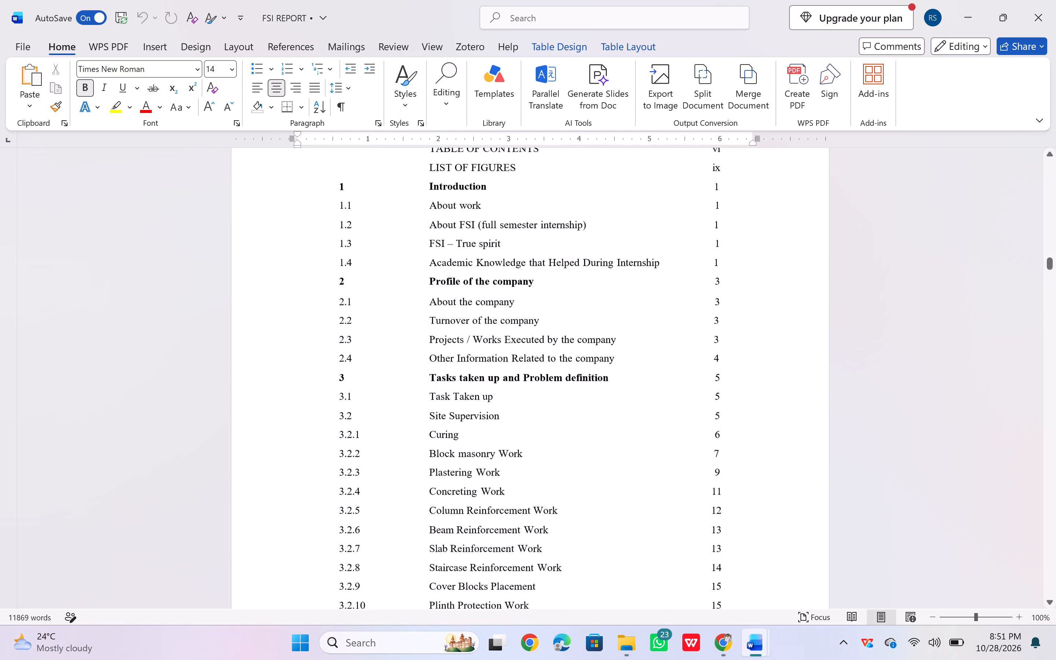
scroll(448, 426, "down", 10)
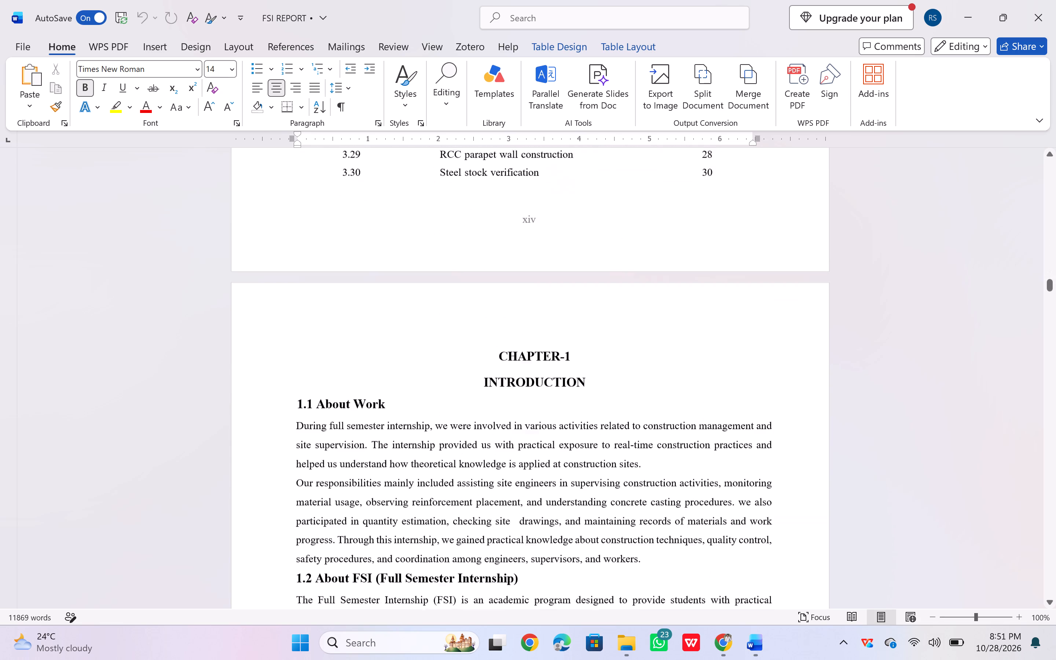
scroll(448, 426, "down", 2)
scroll(448, 426, "up", 1)
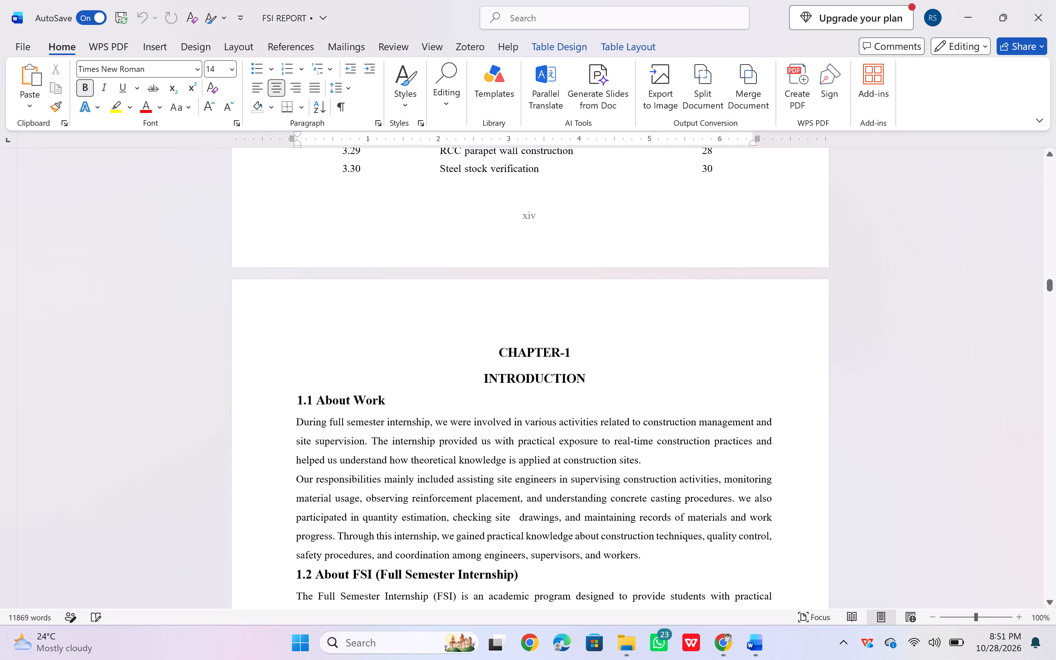
scroll(448, 426, "up", 1)
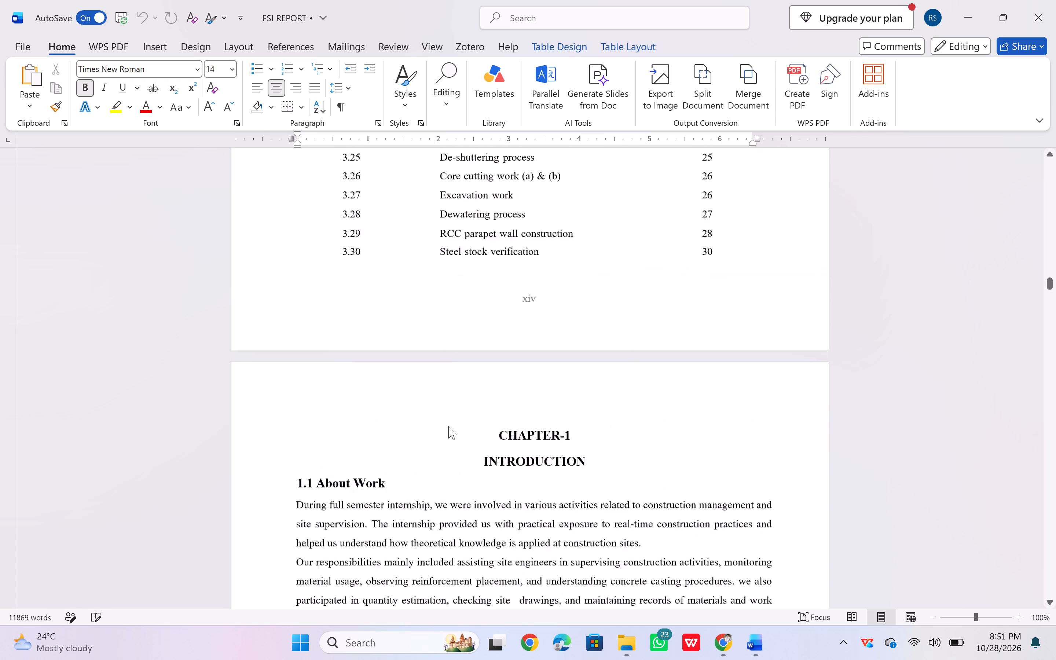
scroll(448, 426, "up", 2)
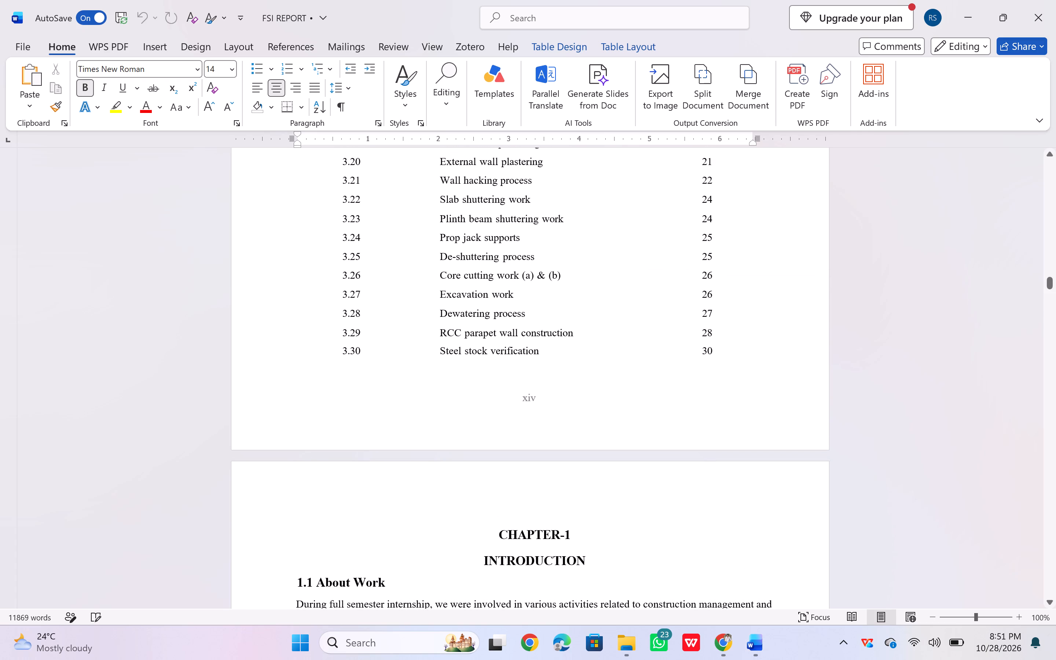
scroll(628, 520, "up", 2)
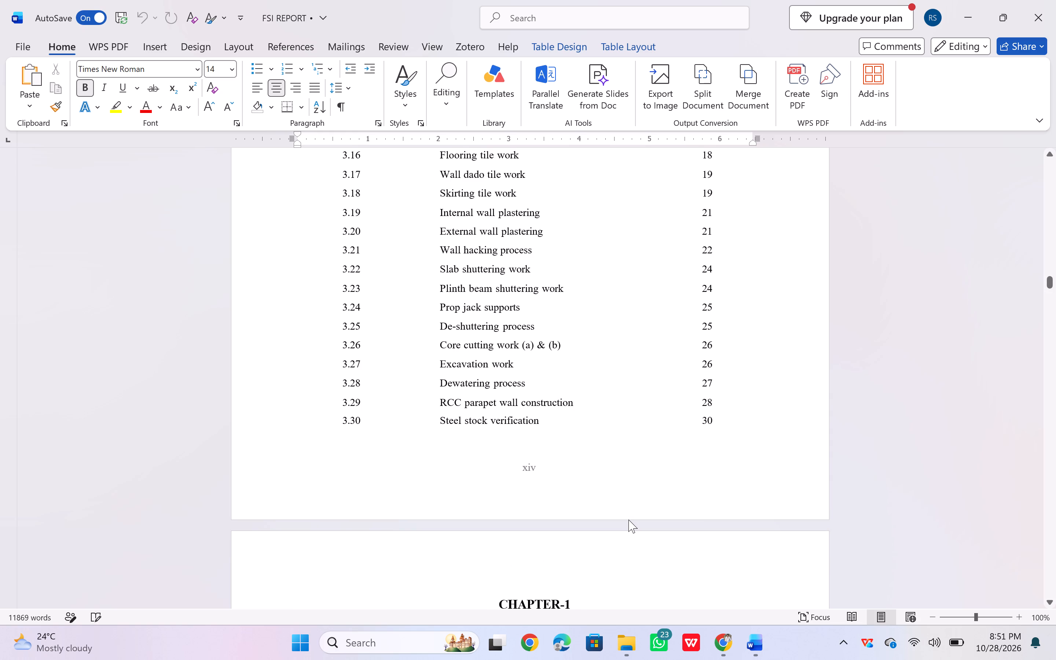
scroll(628, 520, "up", 1)
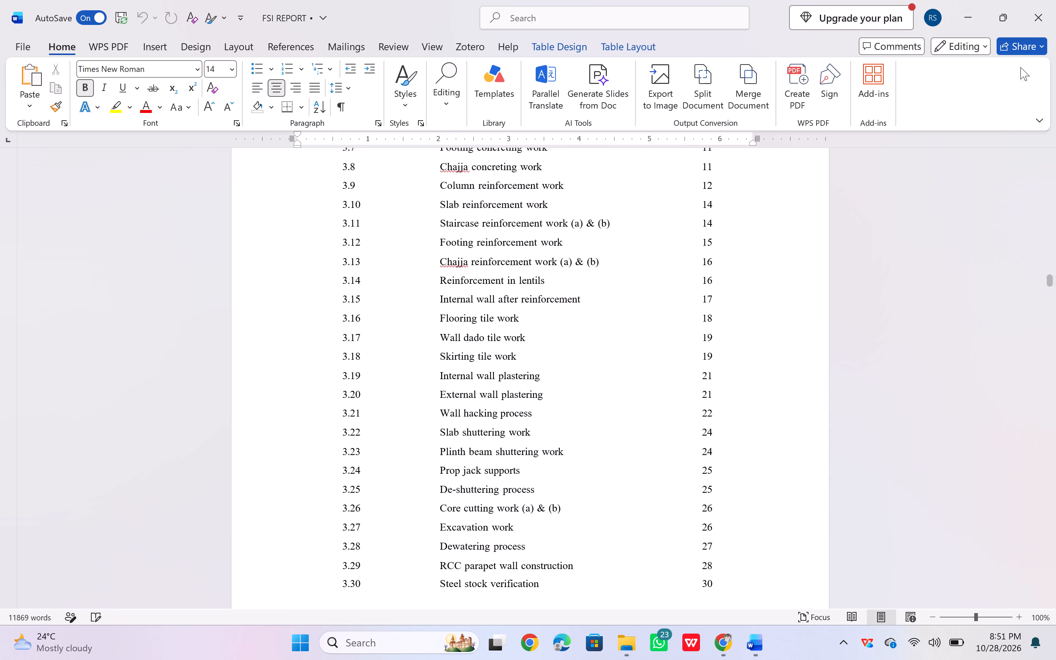
Close the FSI REPORT document and dismiss the file-in-use notice.
left_click(1033, 17)
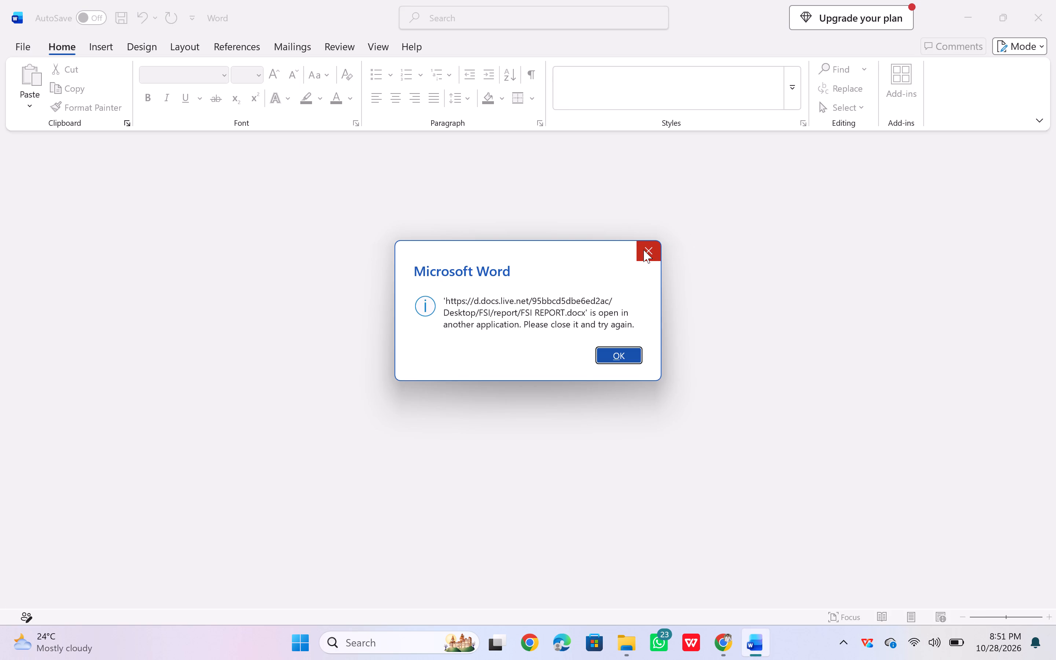
left_click(610, 358)
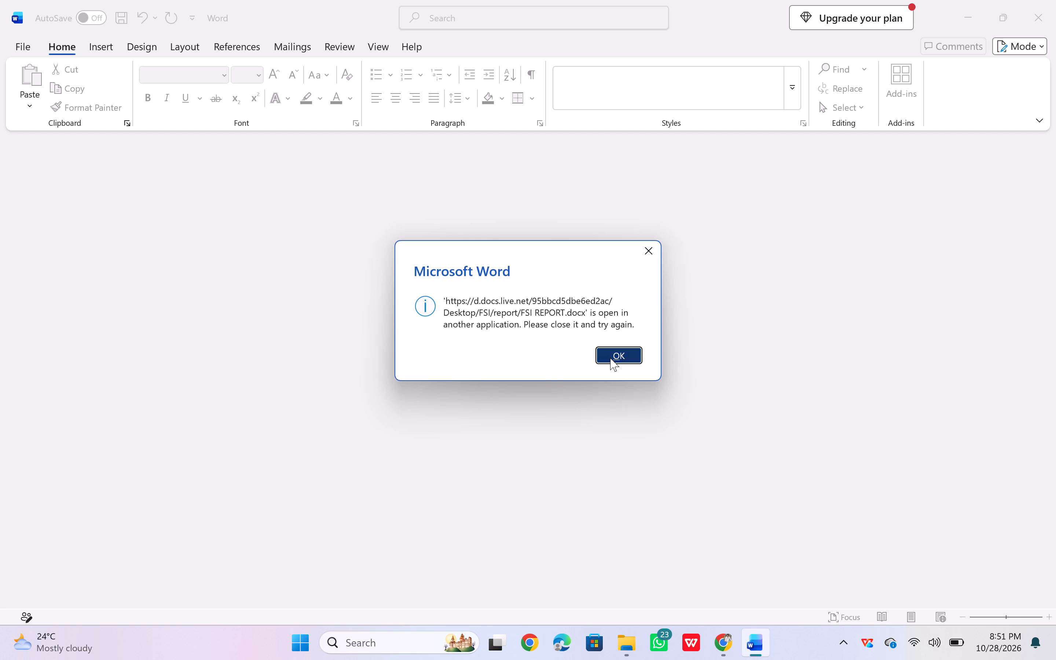
Examine the recovered "njr cons report - Copy" document's front matter, list of figures and table of contents.
scroll(559, 426, "down", 3)
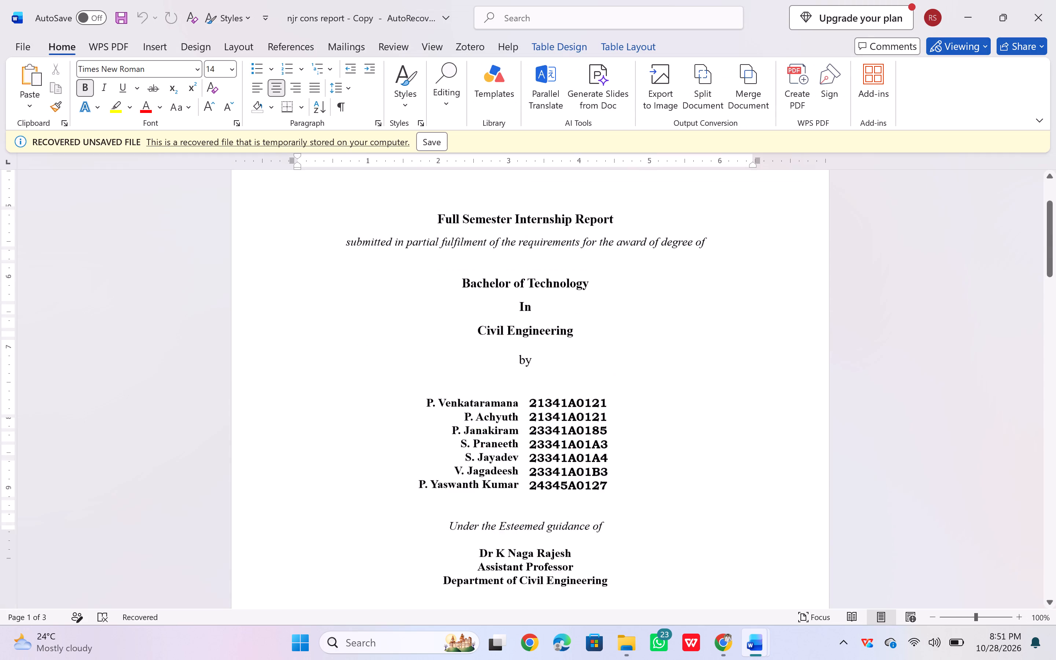
scroll(559, 426, "down", 14)
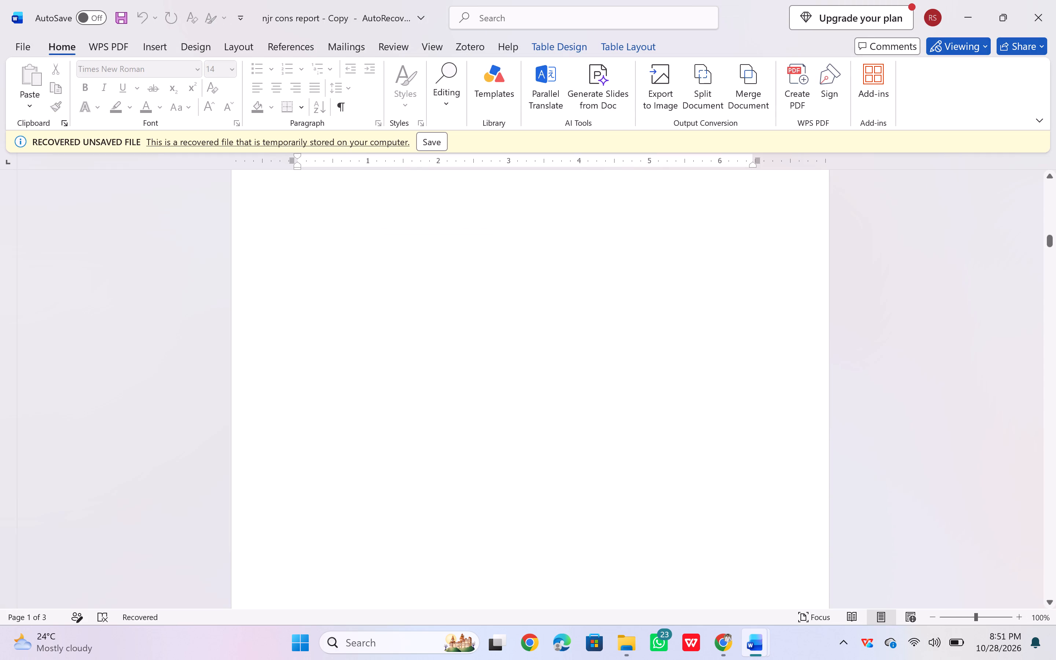
scroll(559, 426, "down", 5)
scroll(559, 426, "up", 2)
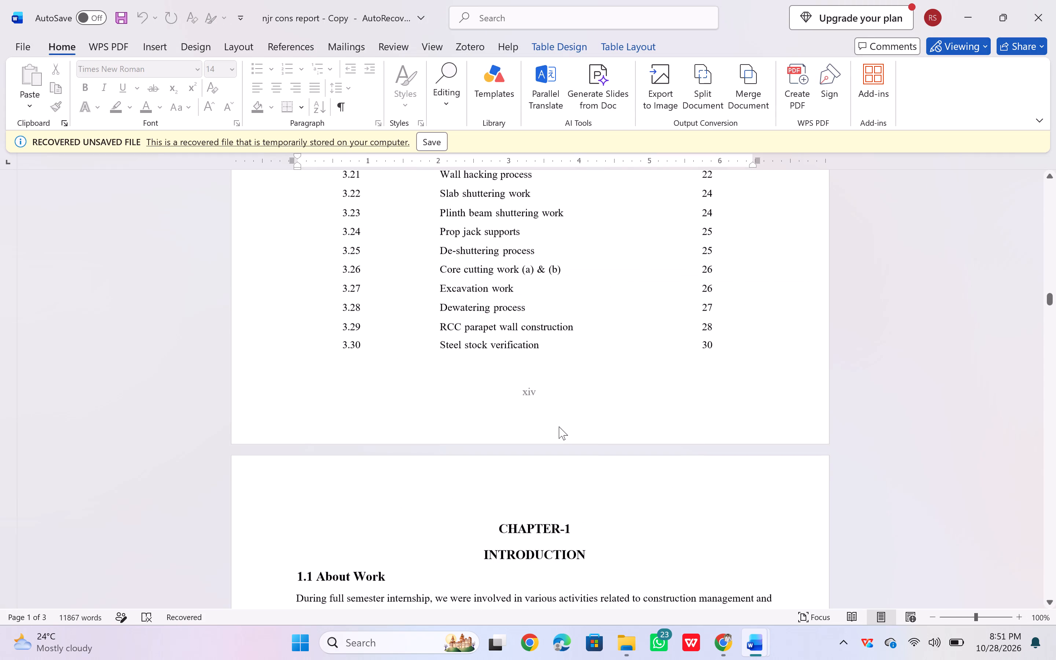
scroll(559, 426, "up", 2)
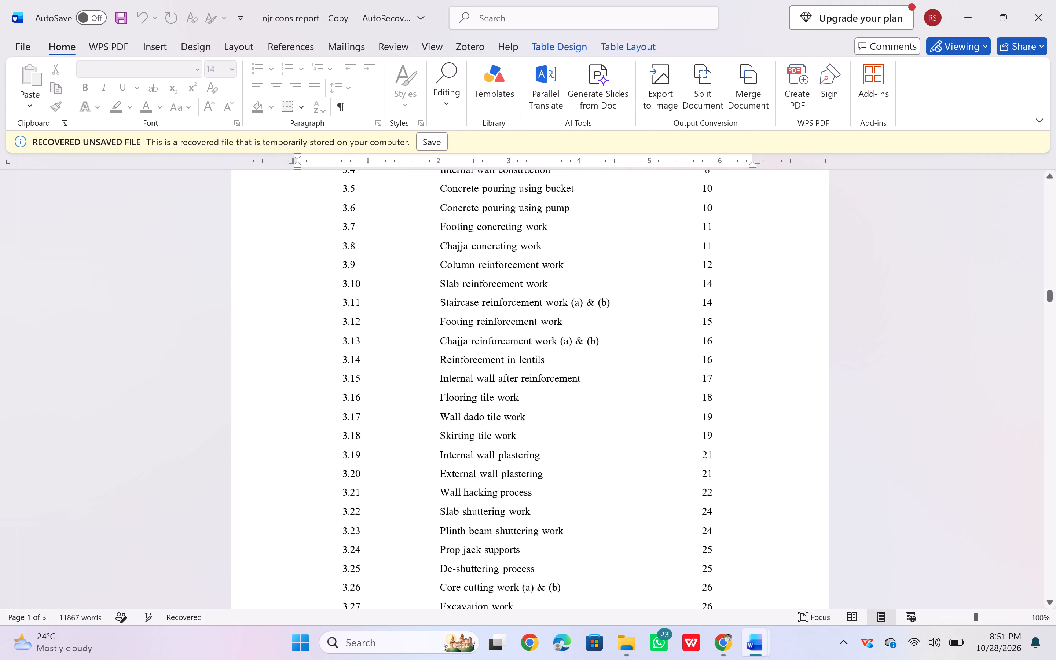
scroll(559, 426, "up", 4)
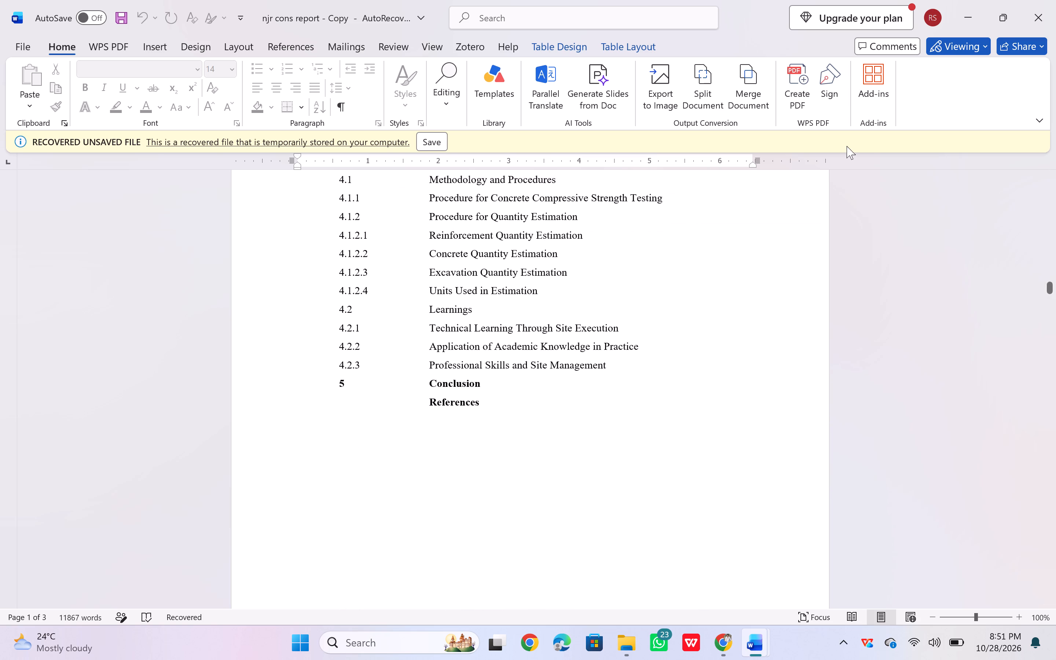
Close the recovered "njr cons report - Copy" document, saving its changes.
left_click(1036, 18)
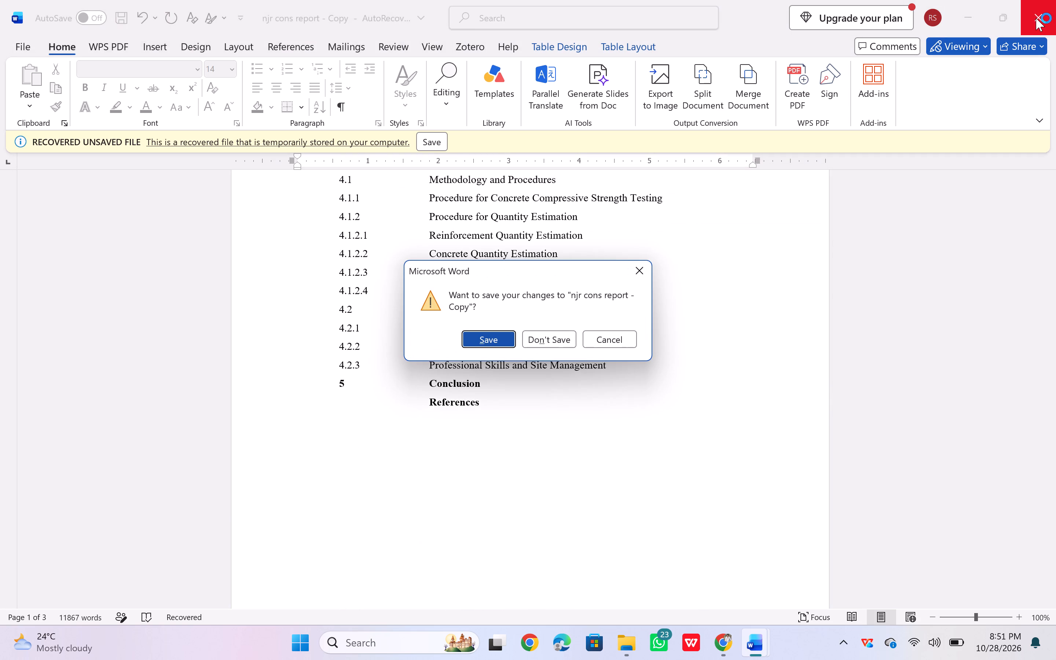
left_click(502, 334)
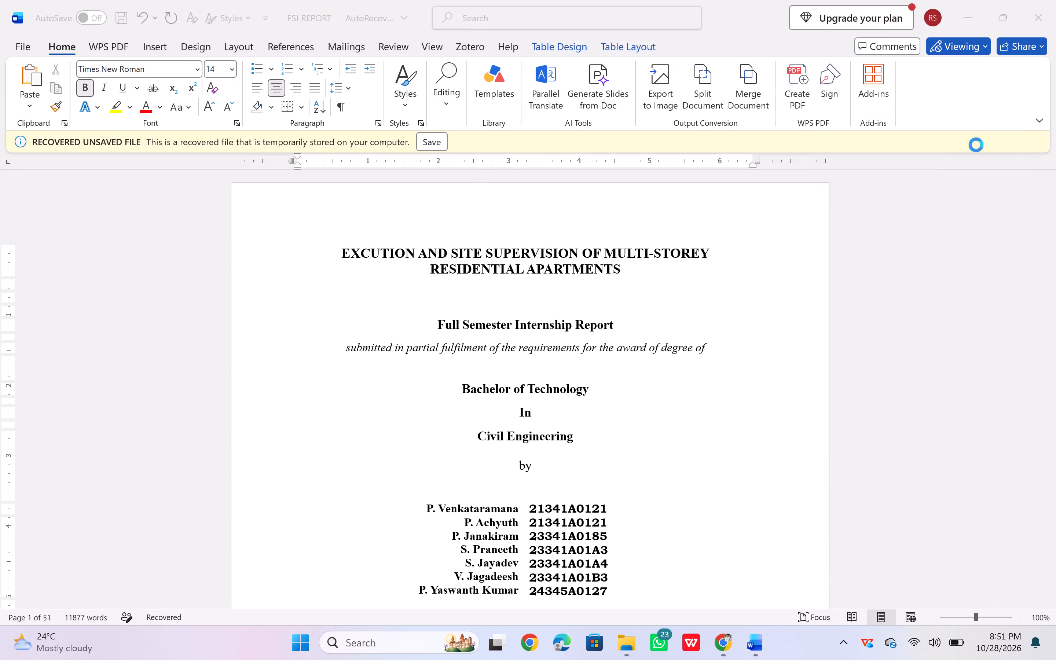
Close the report folder window and the recovered FSI REPORT document, saving the document's changes.
left_click(1036, 24)
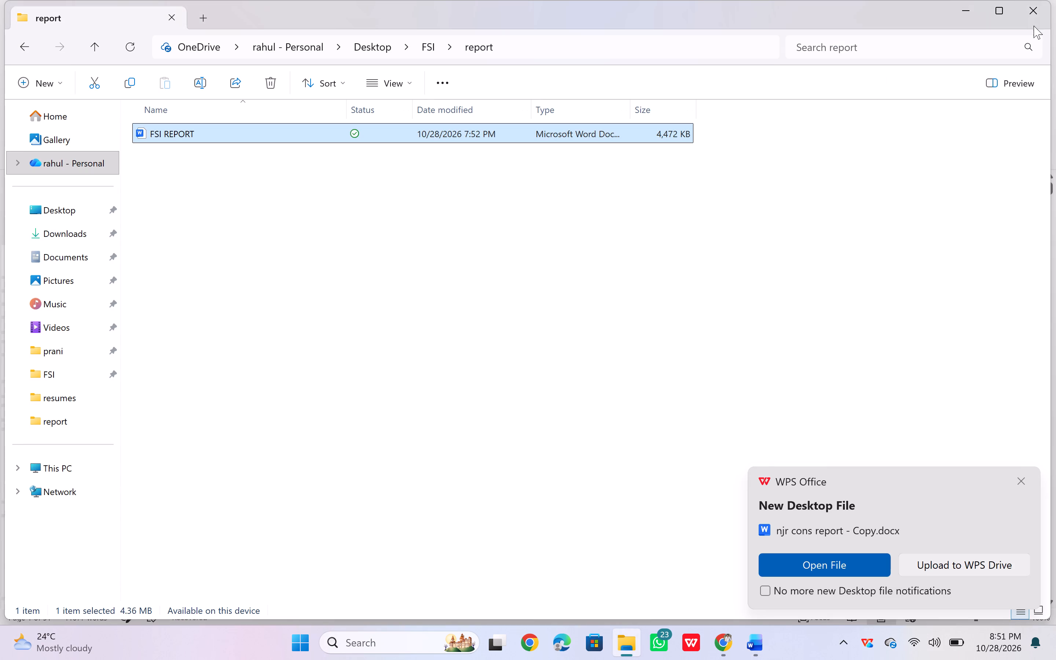
left_click(1033, 7)
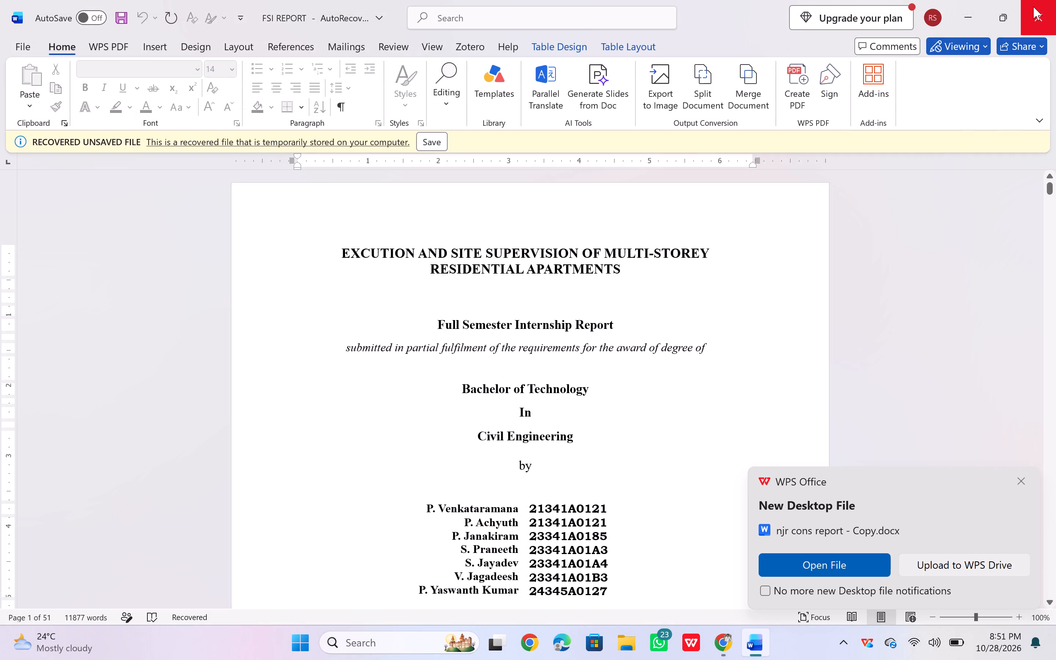
left_click(1033, 7)
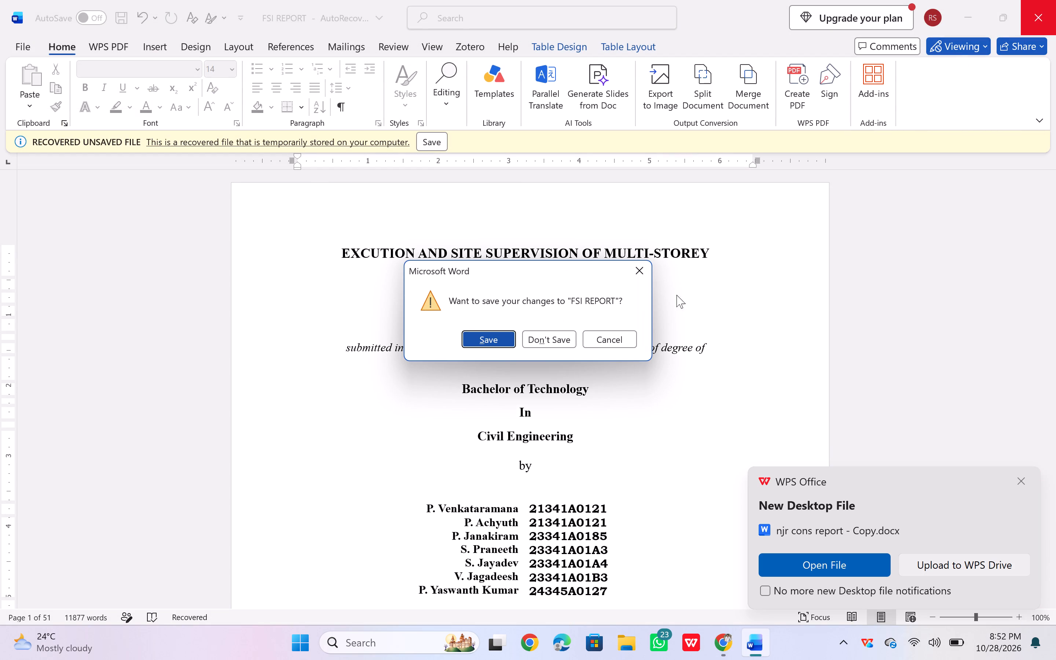
left_click(452, 467)
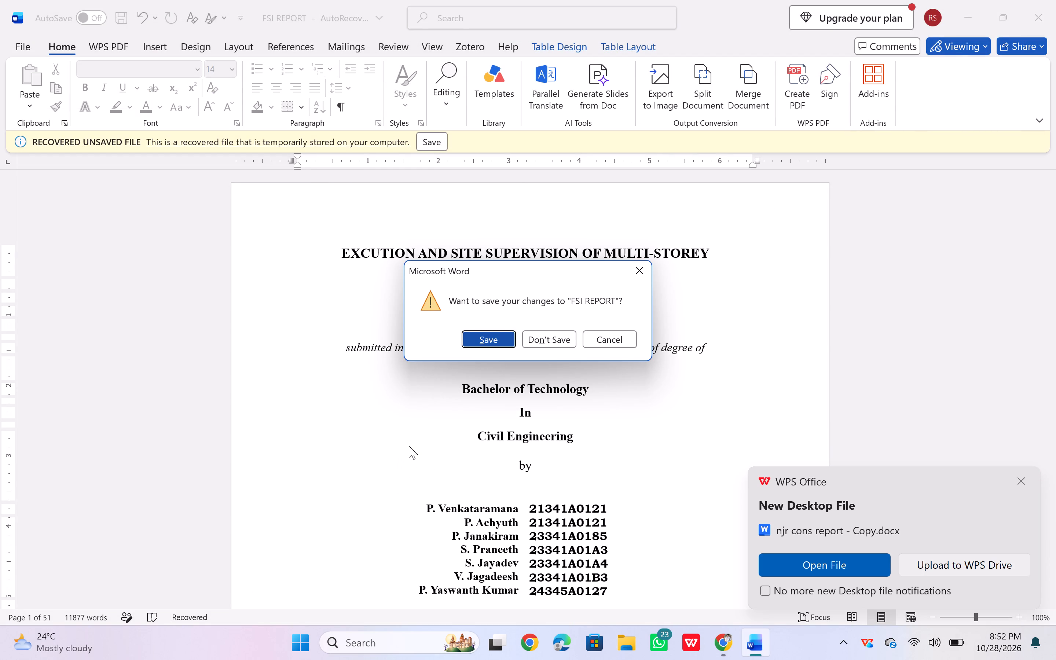
left_click(489, 344)
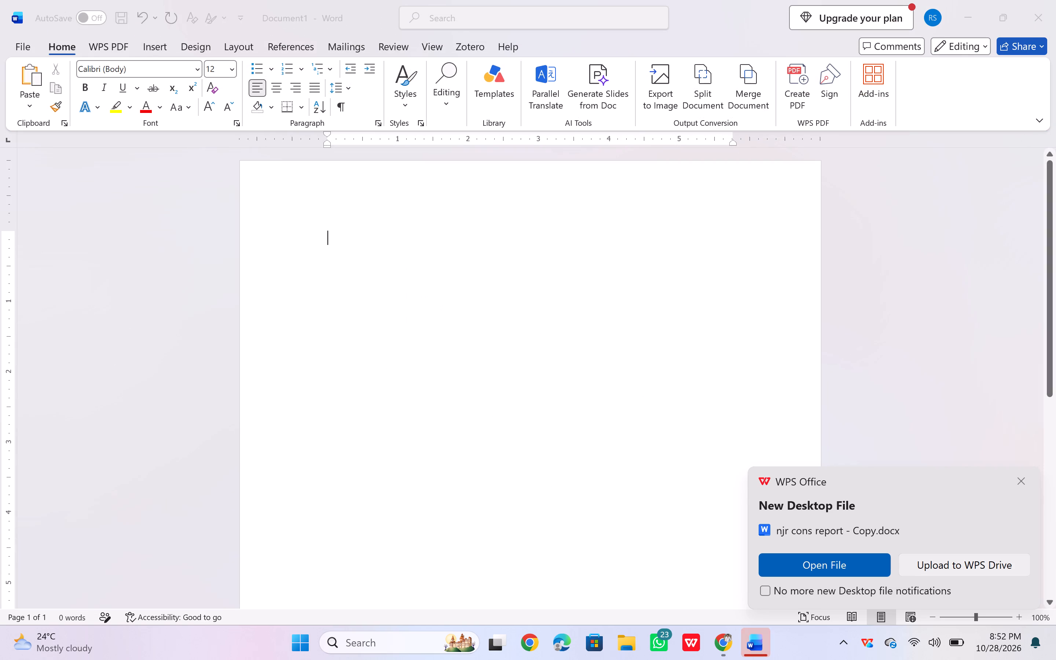
Dismiss the WPS Office new-file notification and close the blank Document1.
scroll(447, 417, "up", 1)
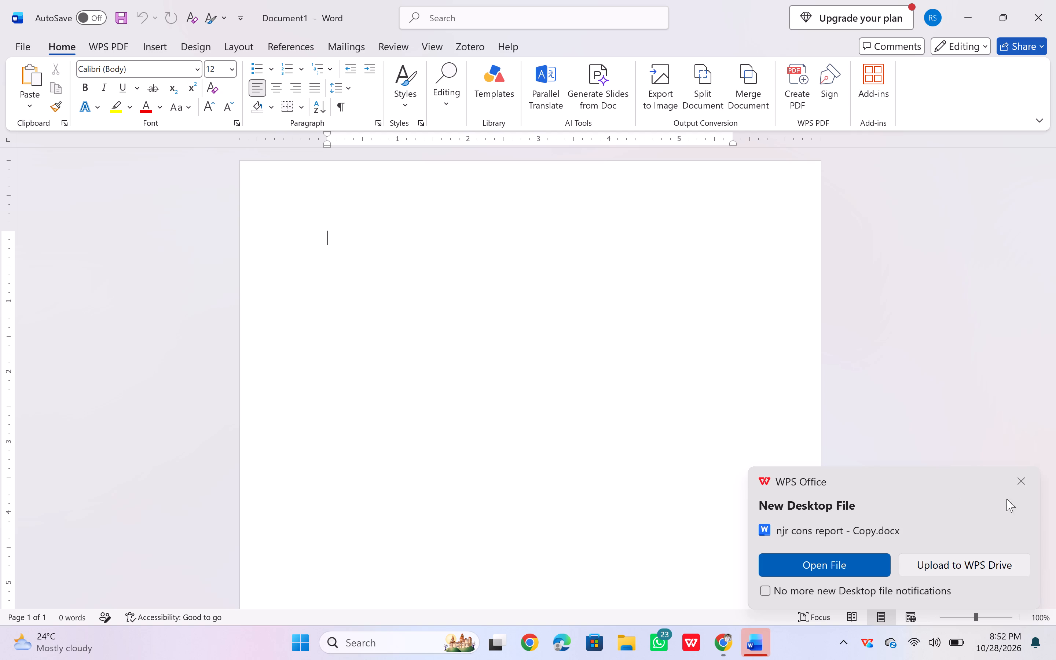
left_click(1019, 482)
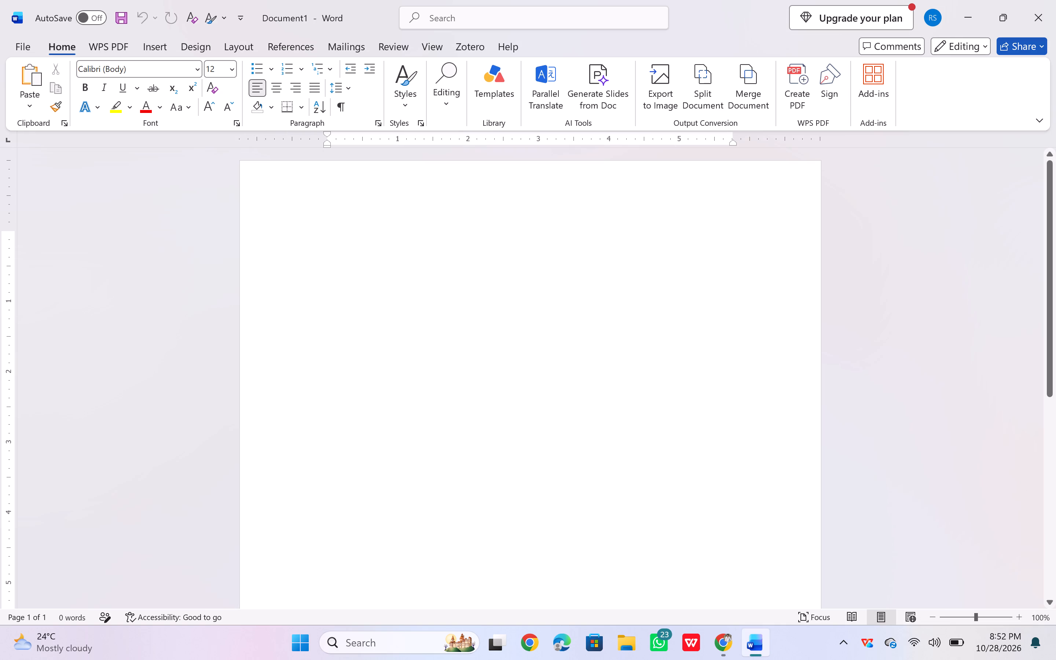
scroll(562, 502, "down", 7)
scroll(562, 502, "up", 3)
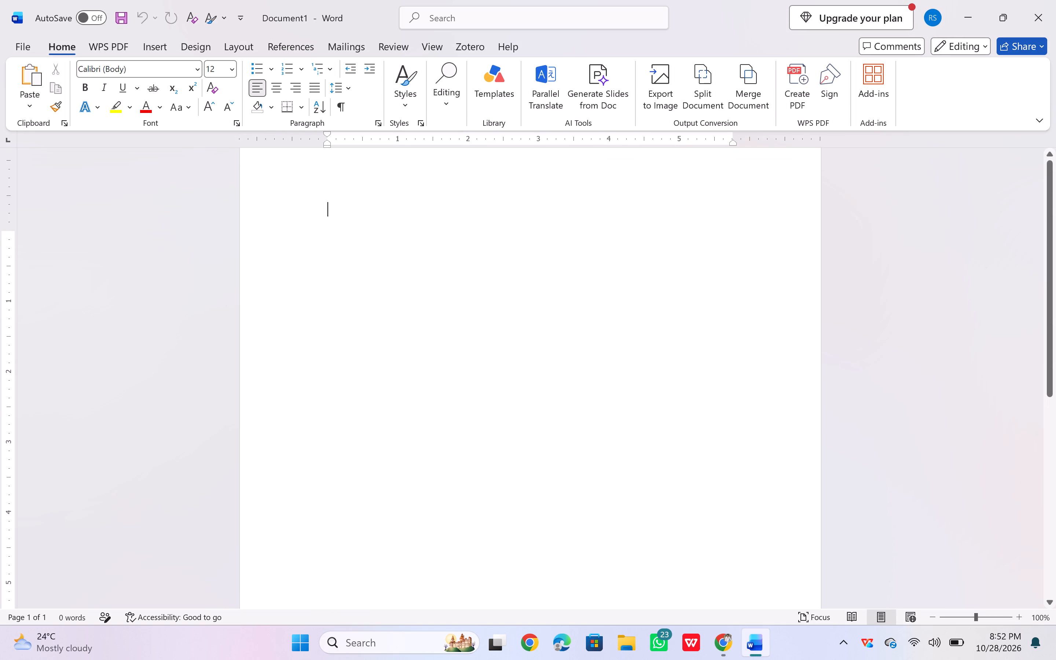
scroll(562, 502, "up", 4)
scroll(562, 502, "down", 5)
scroll(562, 502, "up", 5)
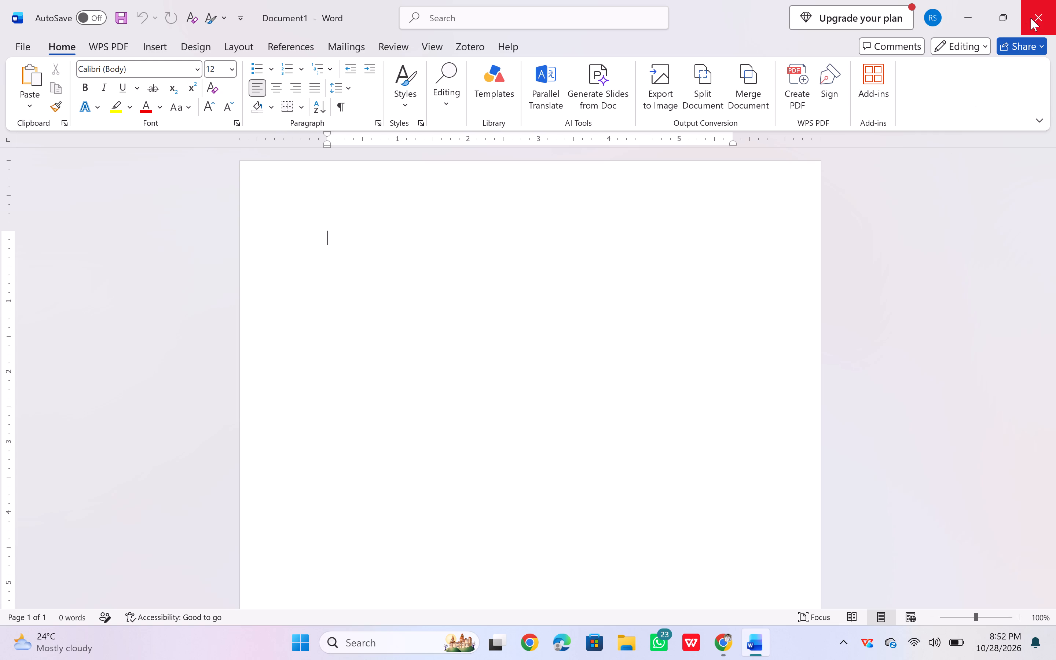
left_click(1033, 19)
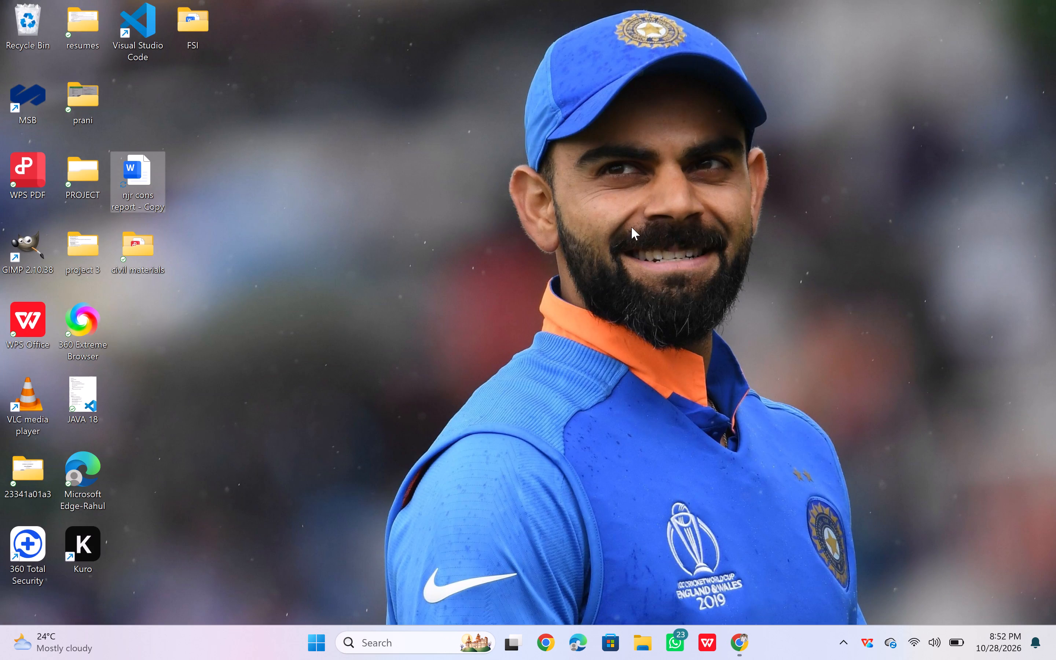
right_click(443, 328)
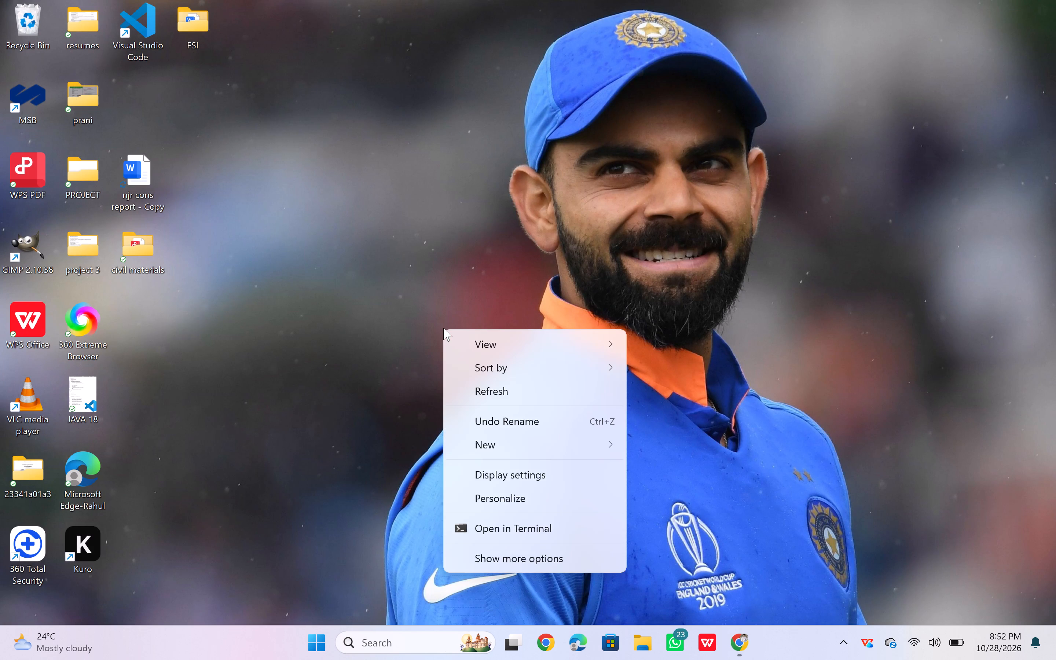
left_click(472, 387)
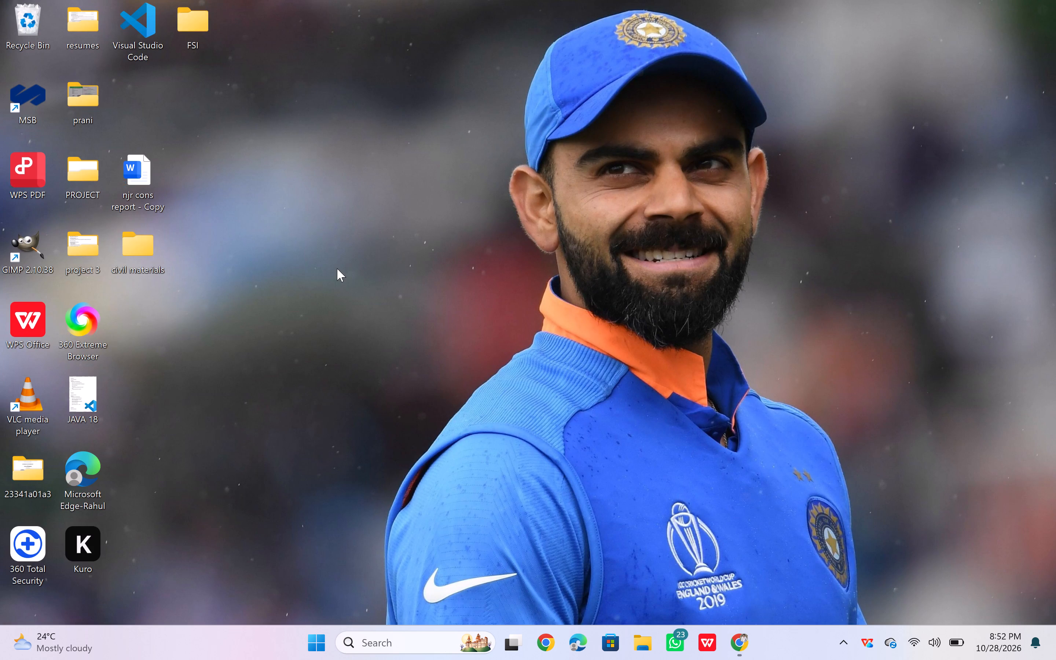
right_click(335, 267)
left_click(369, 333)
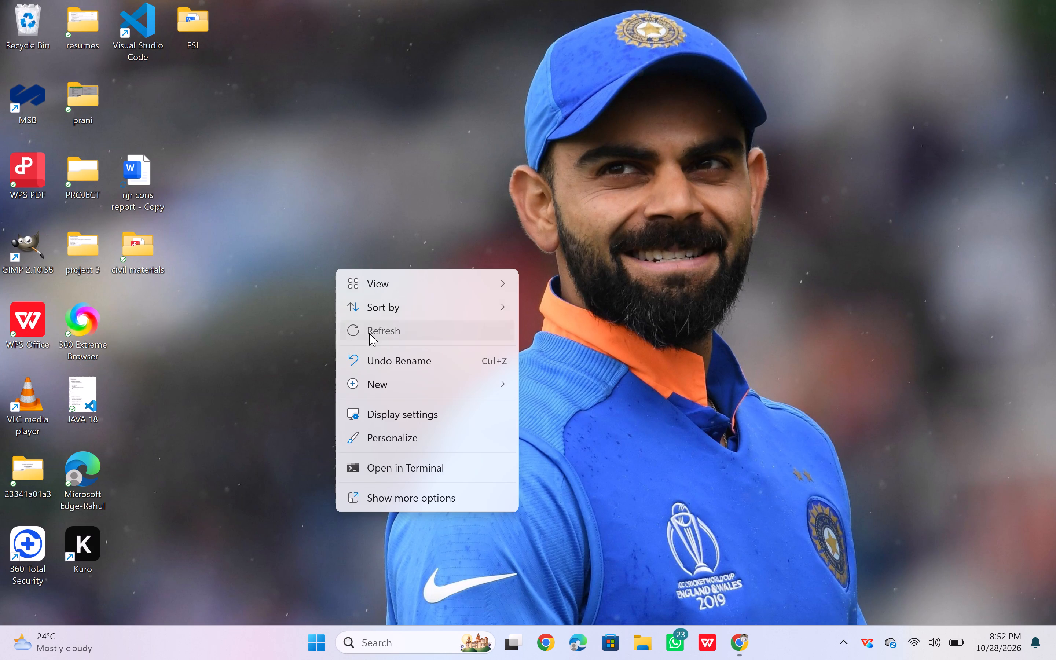
Open the FSI REPORT document from the report folder inside the desktop's FSI folder.
double_click(207, 22)
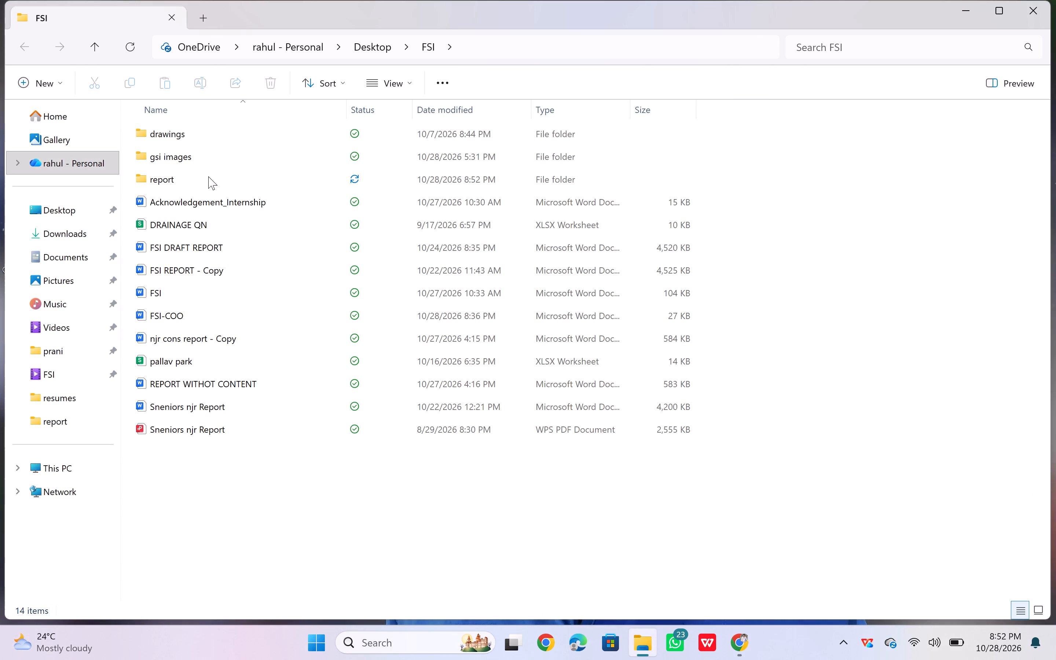
double_click(196, 183)
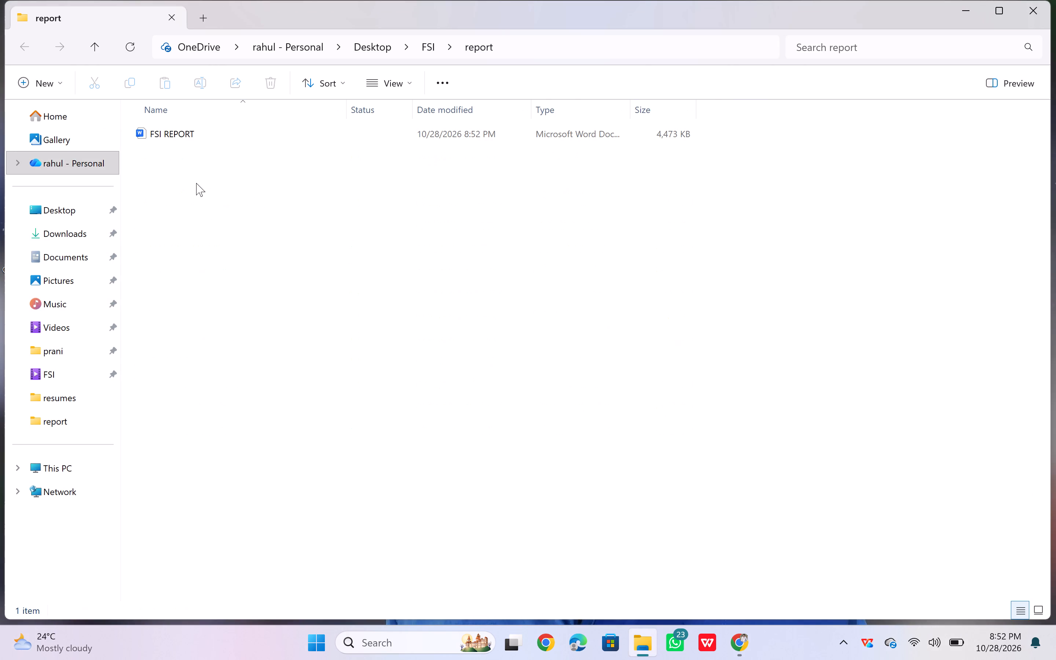
double_click(183, 137)
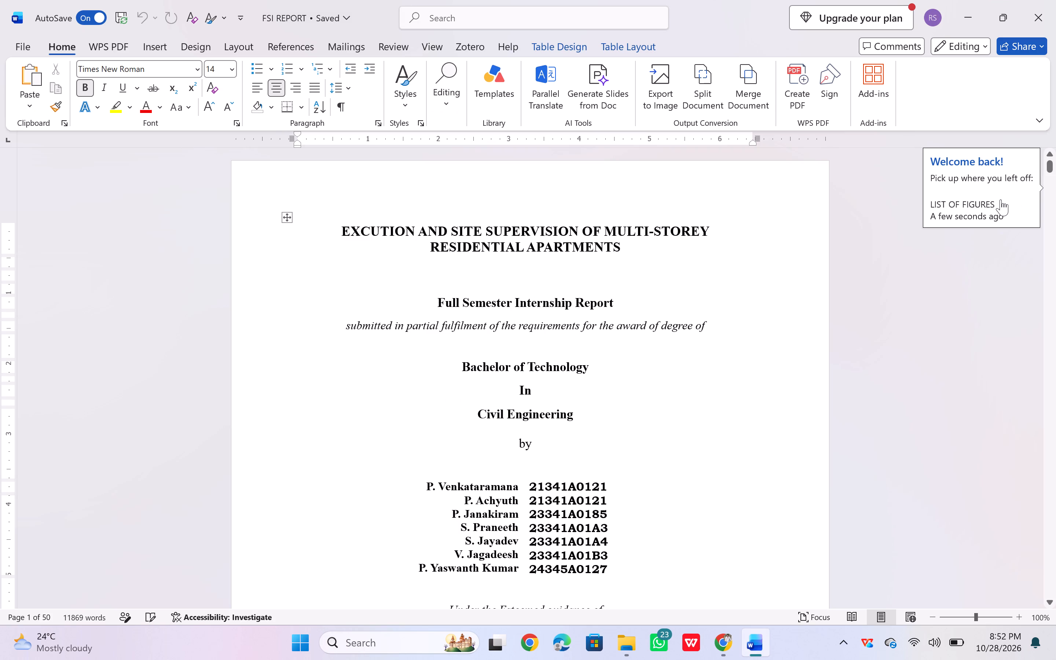
Resume at the last reading position and look through the list of figures back to the table of contents.
left_click(961, 210)
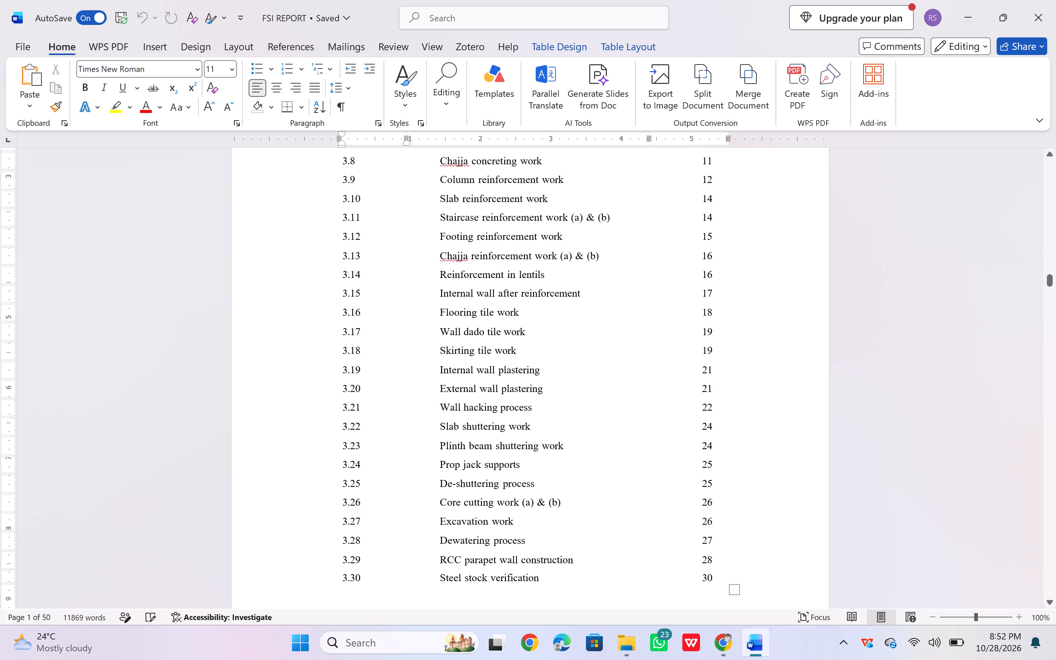
scroll(613, 338, "down", 2)
scroll(613, 338, "up", 1)
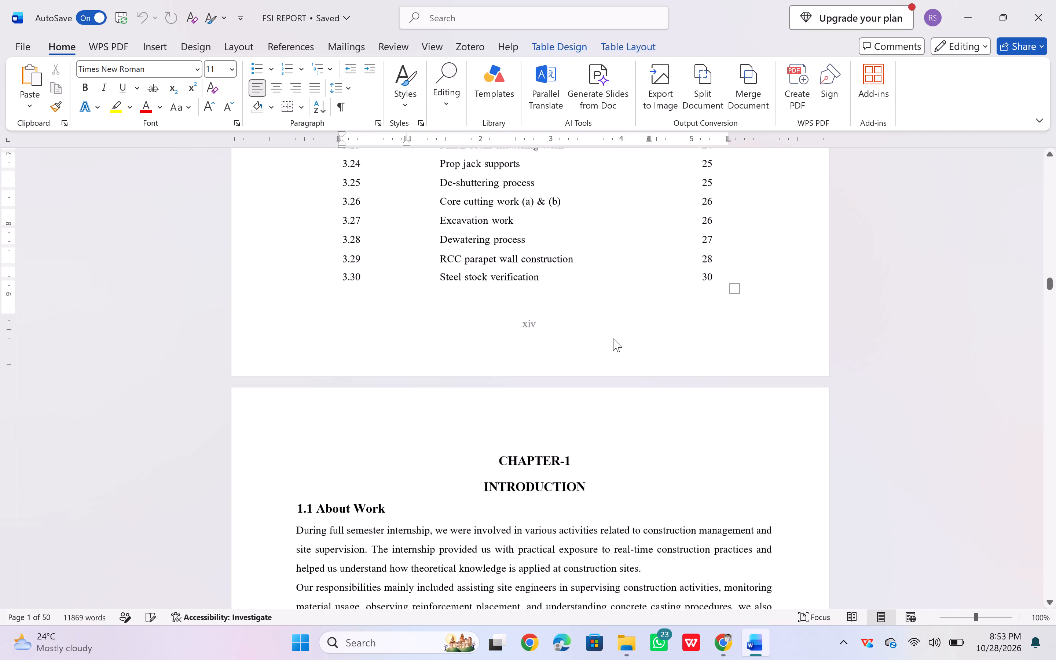
scroll(613, 338, "up", 4)
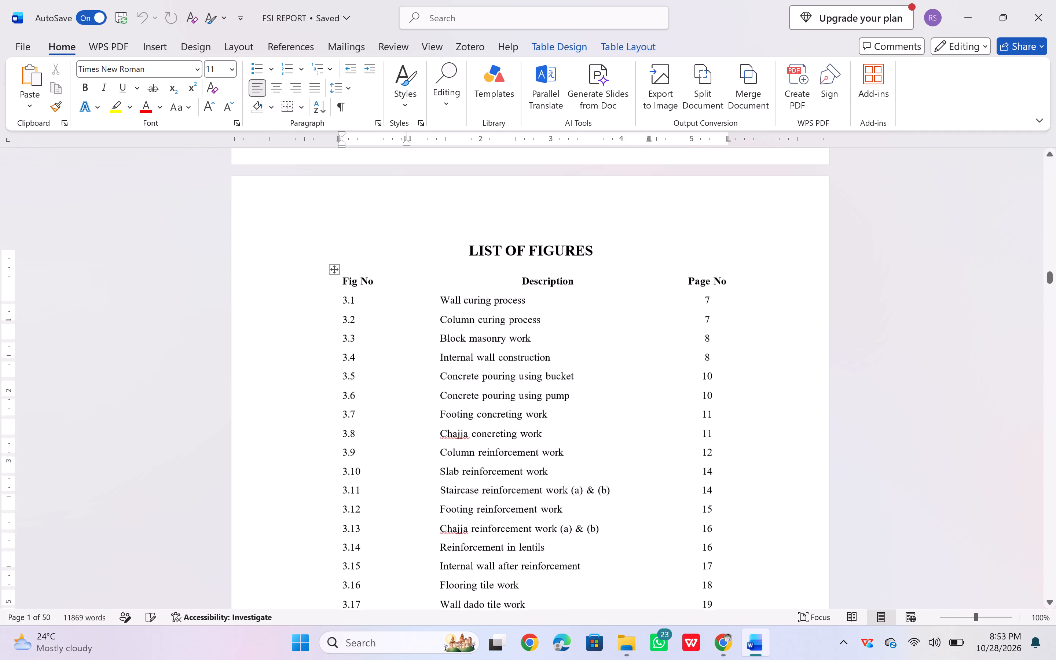
scroll(613, 338, "up", 1)
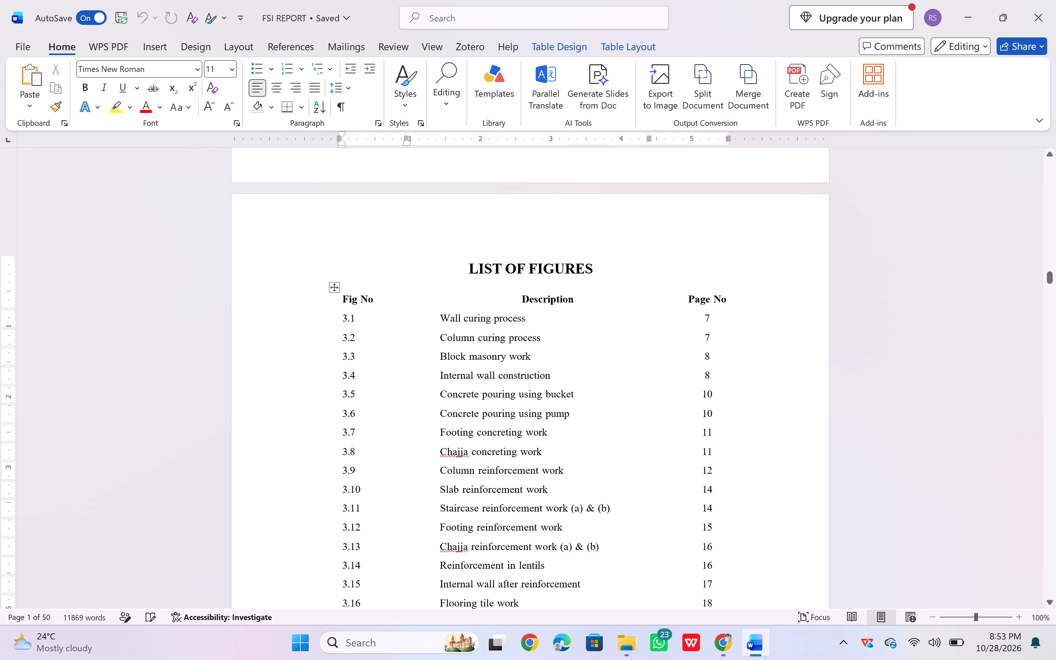
scroll(613, 338, "up", 1)
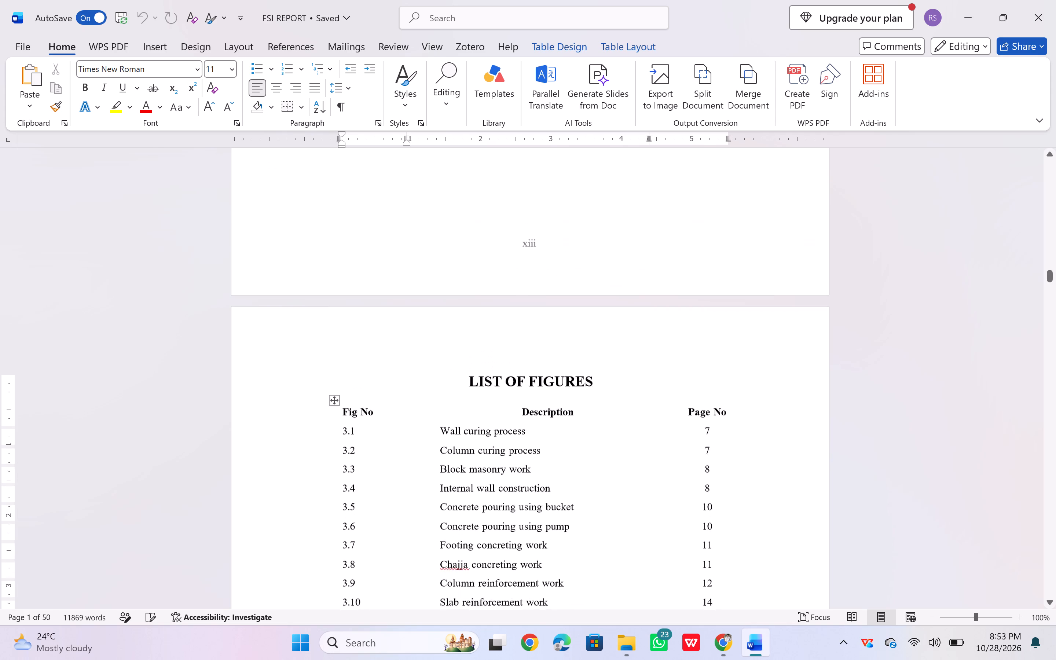
scroll(613, 338, "up", 2)
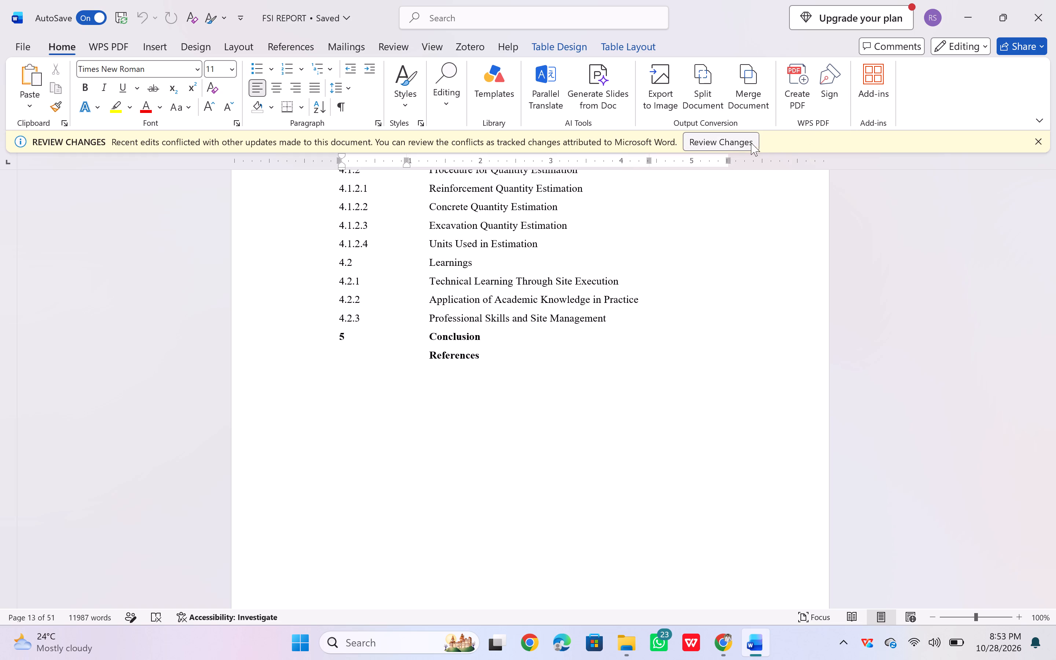
Open the conflicting edits for review and examine the tracked changes in the list of figures descriptions.
left_click(735, 141)
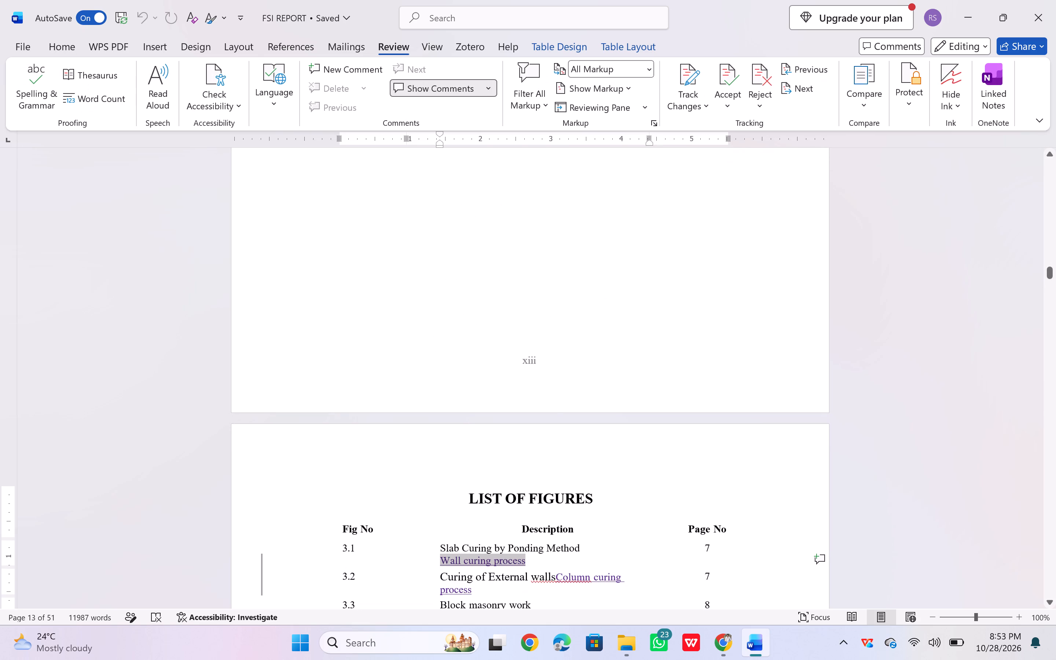
left_click(461, 564)
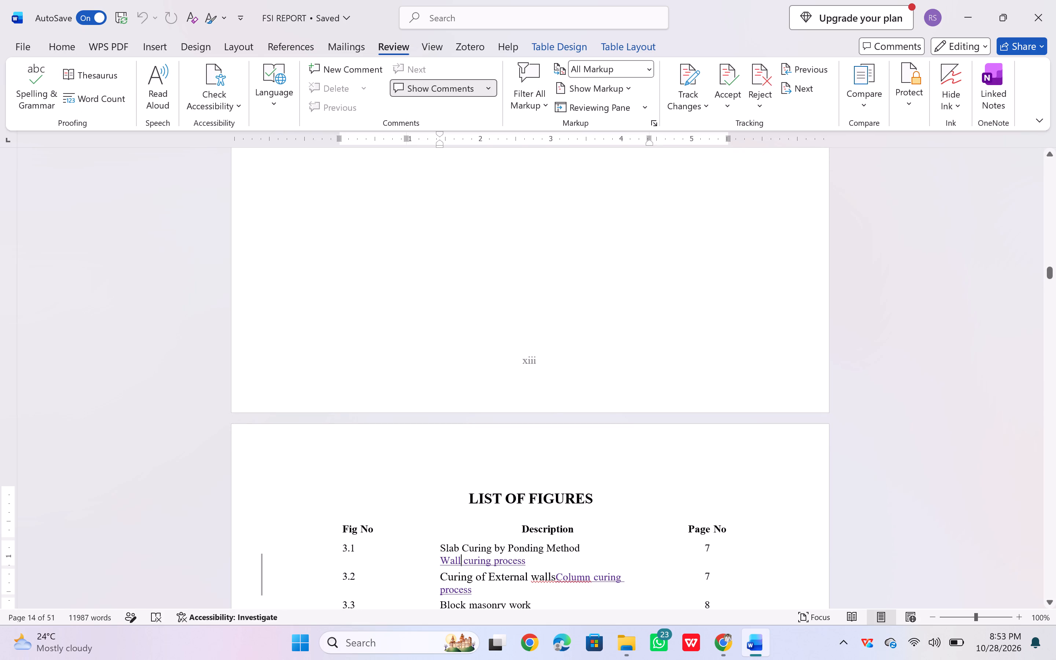
scroll(400, 564, "down", 1)
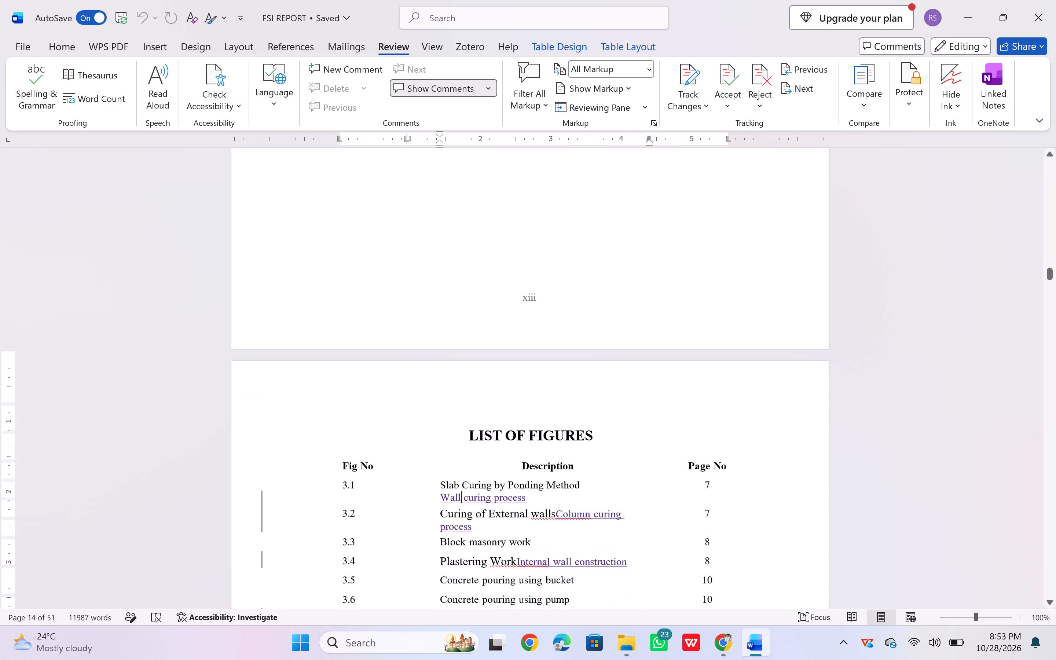
scroll(400, 564, "down", 3)
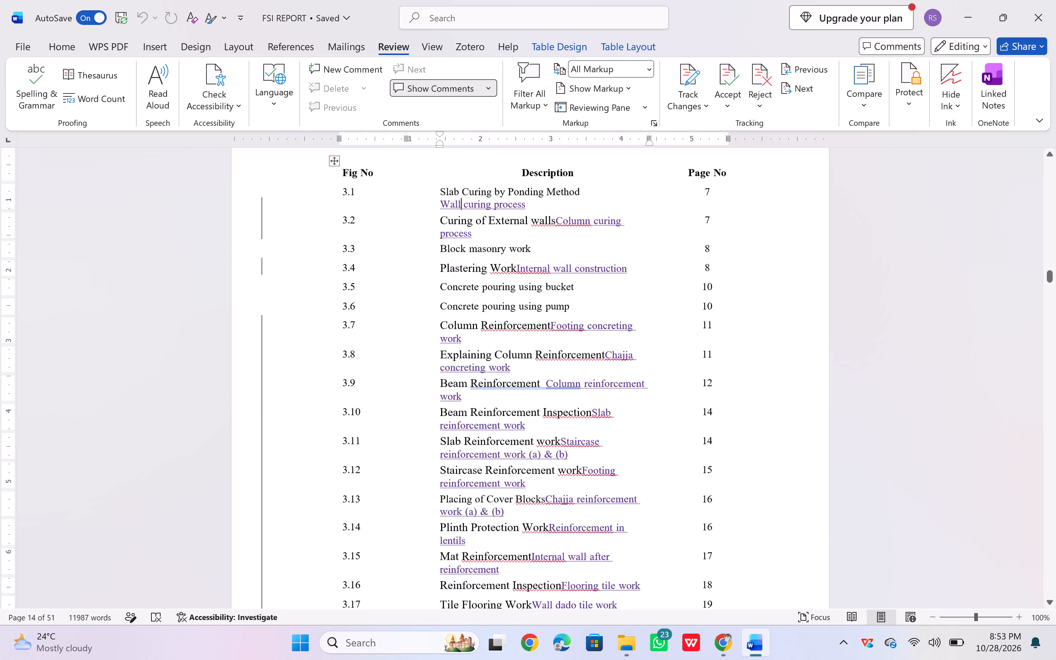
scroll(400, 564, "up", 1)
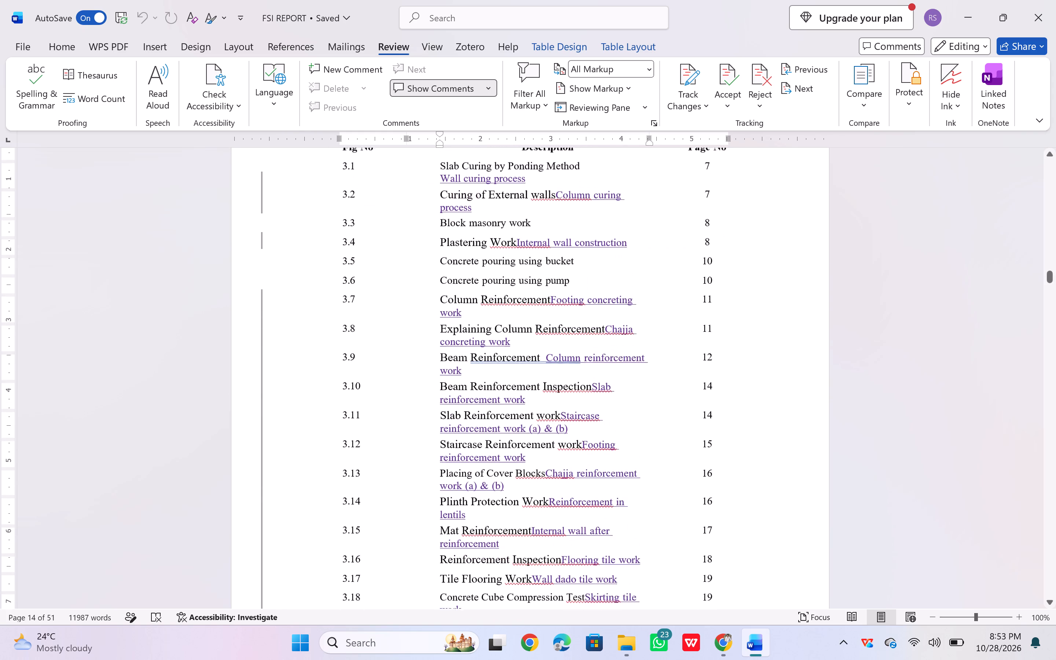
scroll(400, 564, "up", 1)
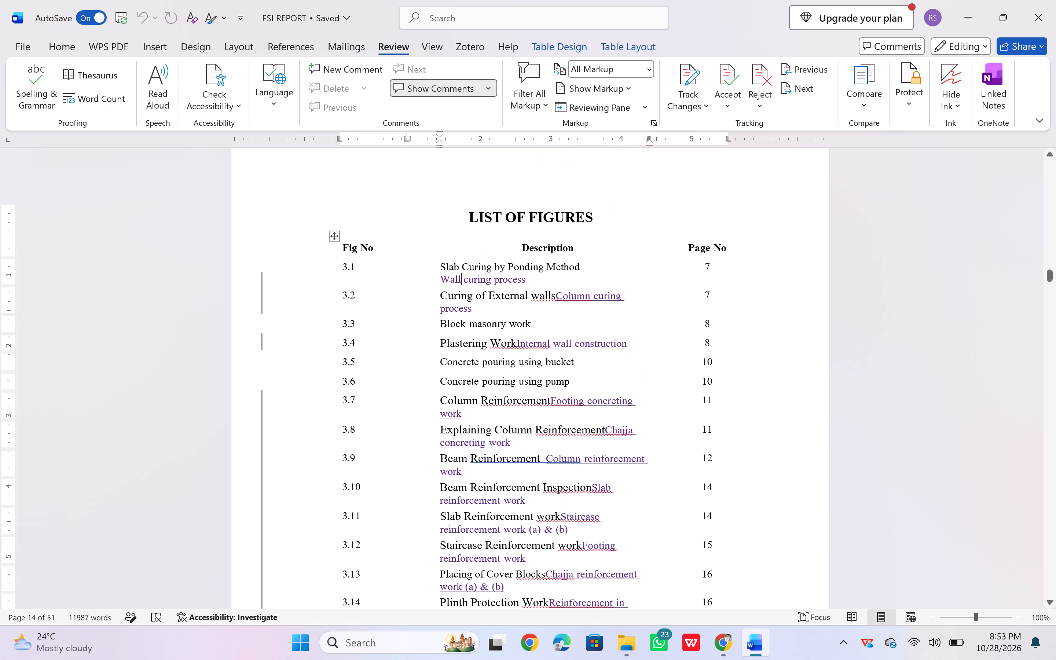
scroll(400, 564, "up", 3)
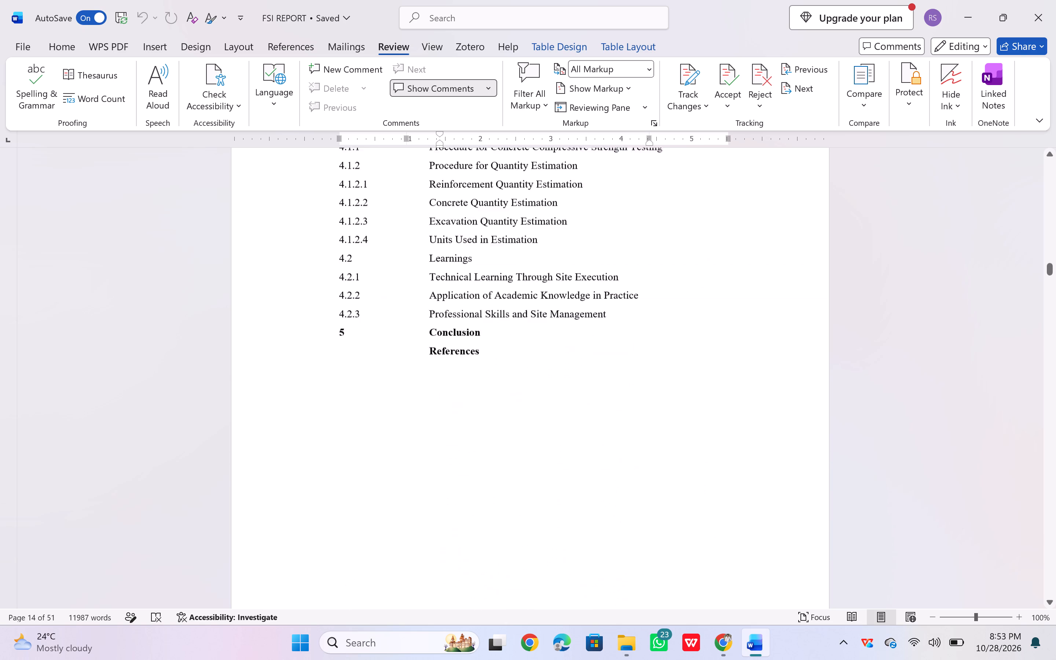
scroll(400, 564, "up", 1)
scroll(378, 547, "down", 2)
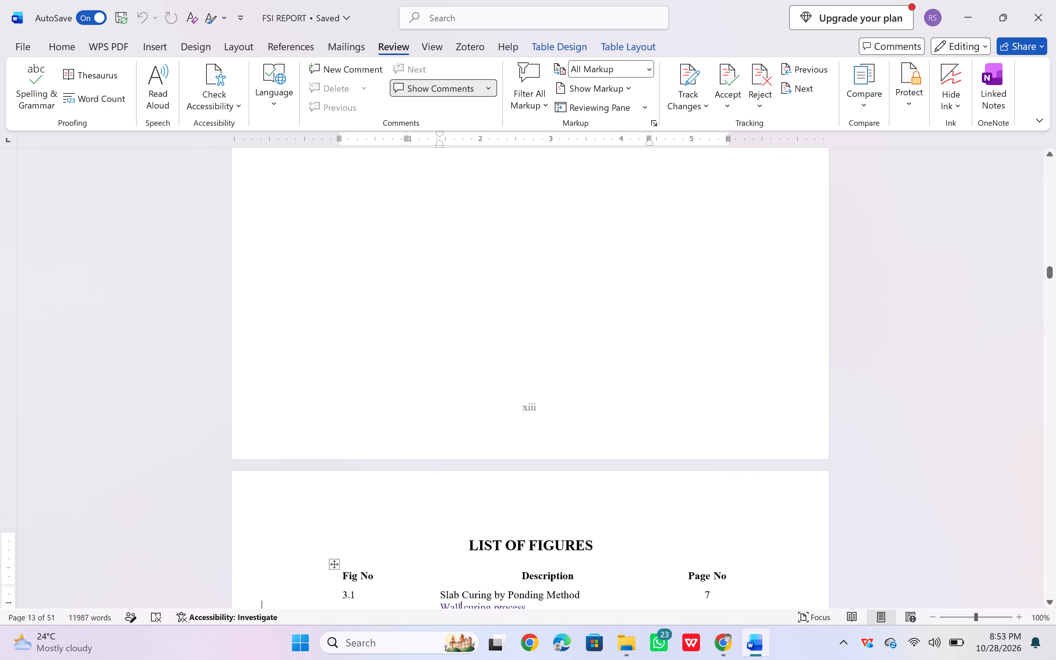
scroll(378, 547, "down", 1)
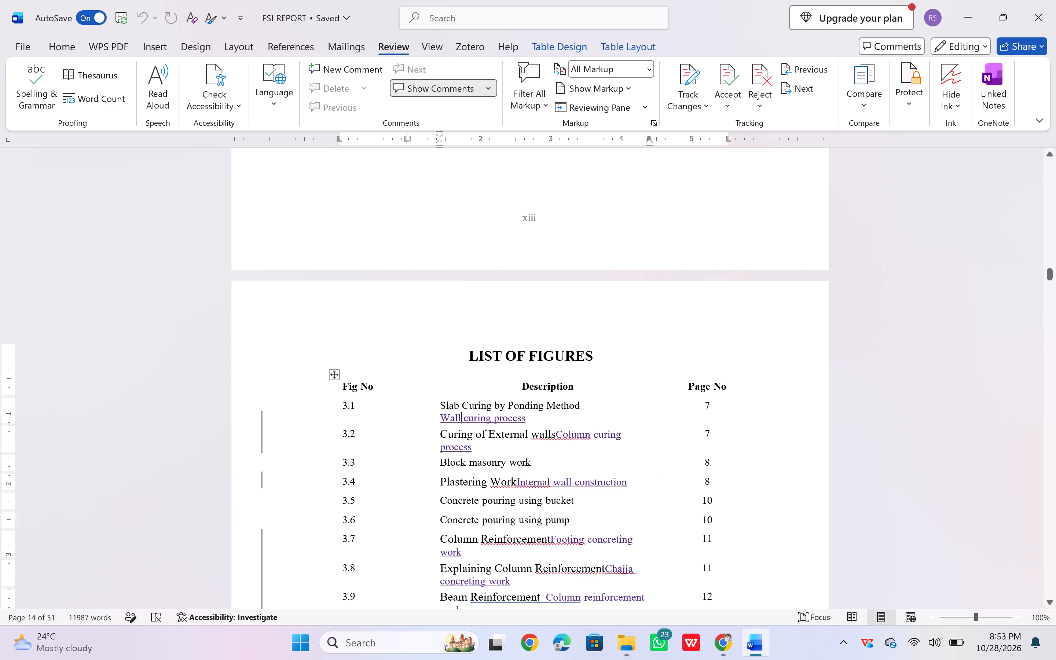
scroll(378, 547, "down", 1)
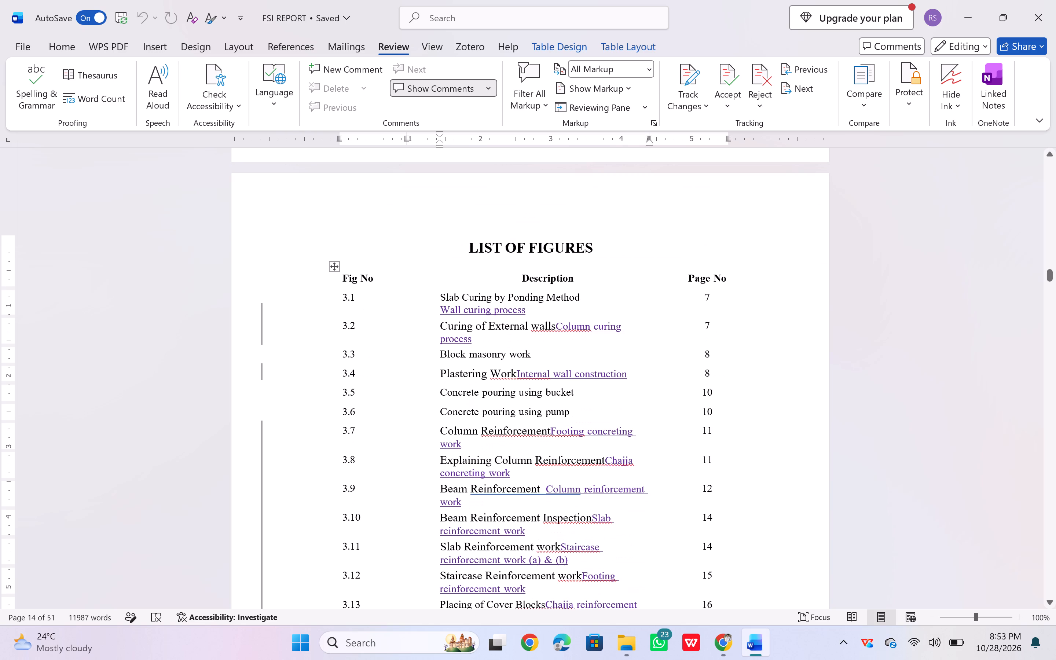
Examine the tracked insertions throughout the list of figures, checking as far as the list of tables.
scroll(378, 547, "down", 2)
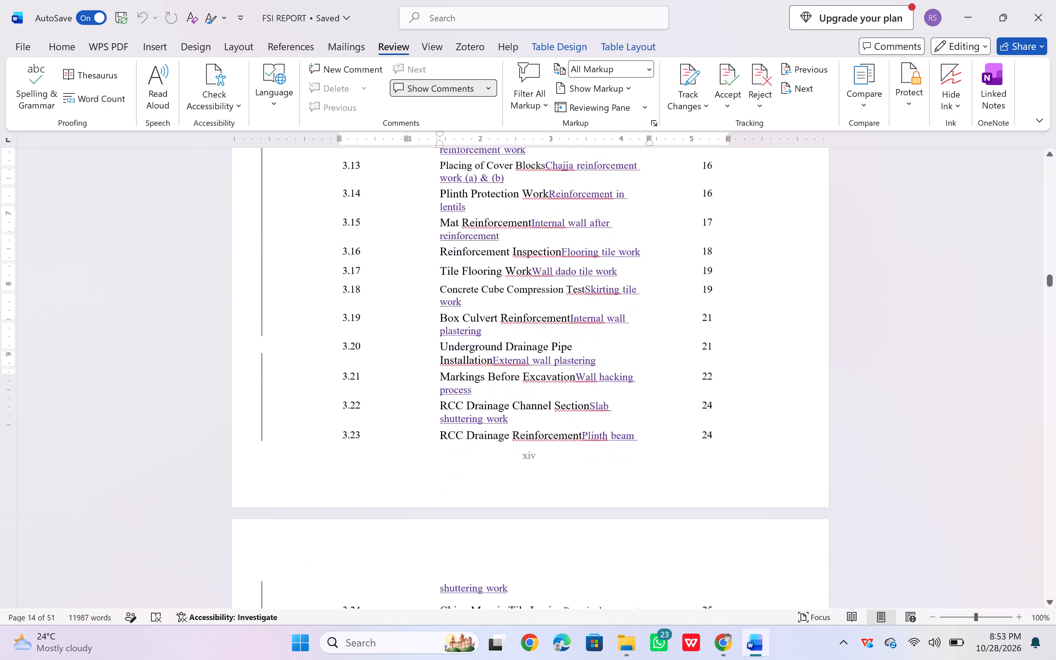
scroll(378, 547, "down", 3)
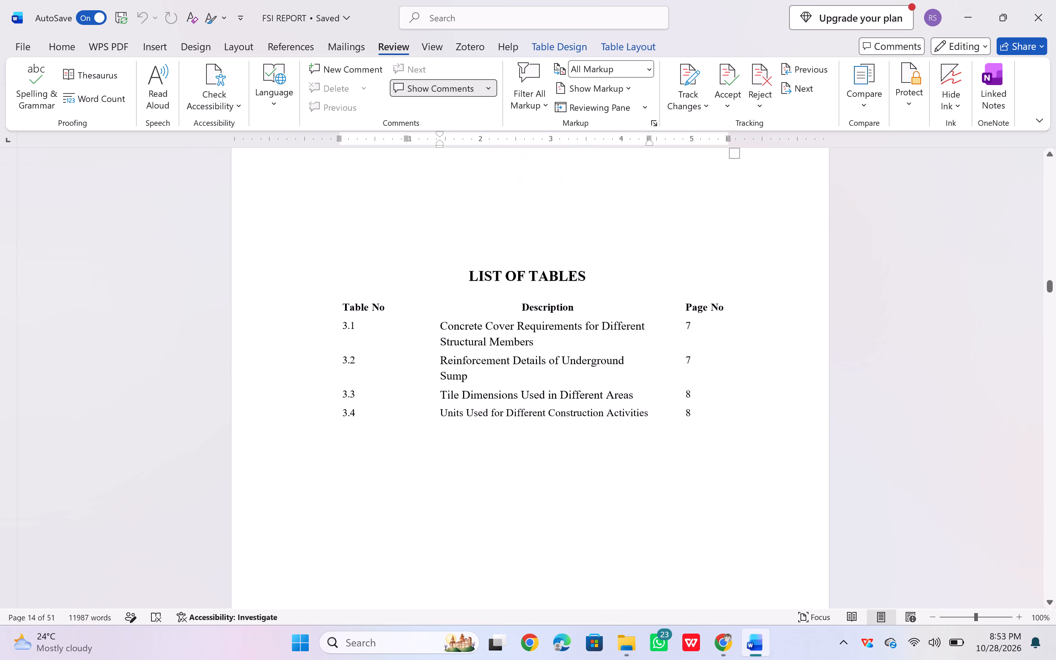
scroll(378, 547, "up", 2)
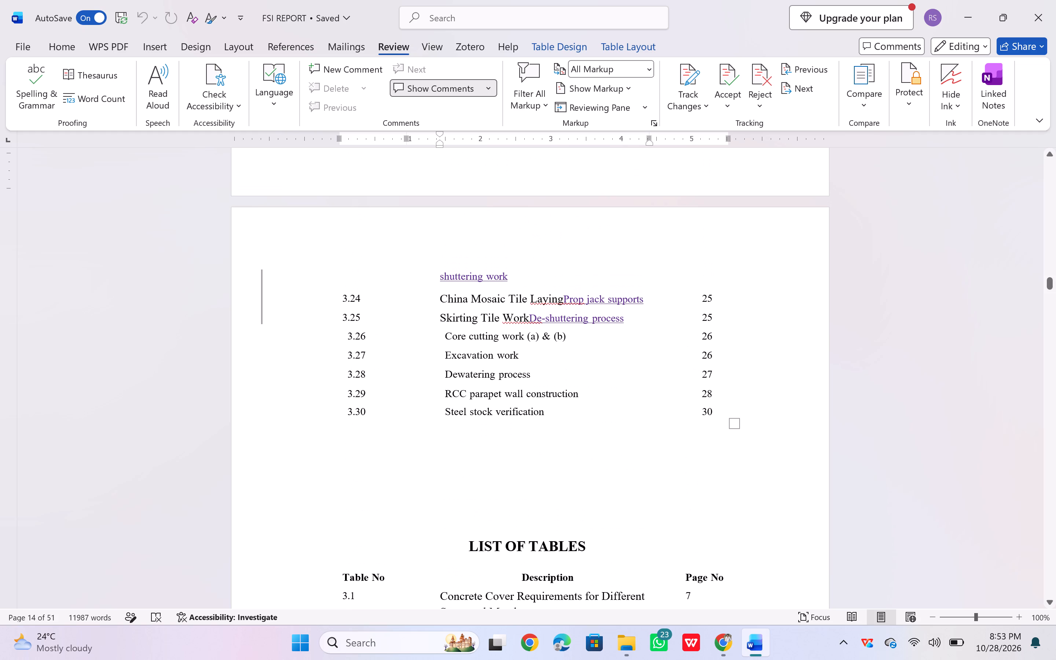
scroll(378, 547, "up", 2)
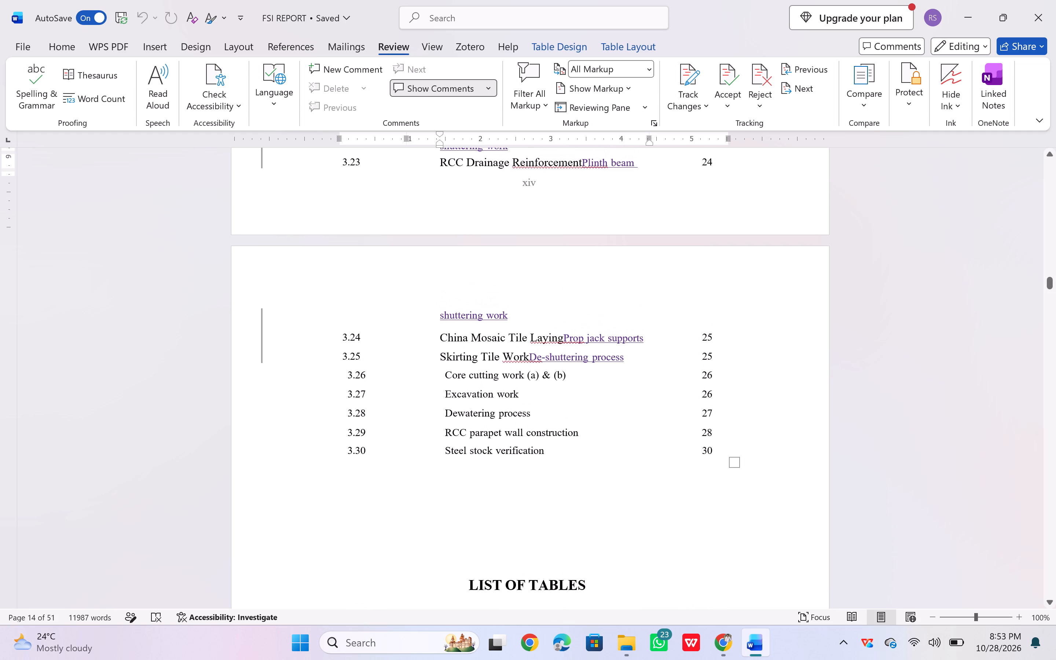
scroll(378, 547, "up", 1)
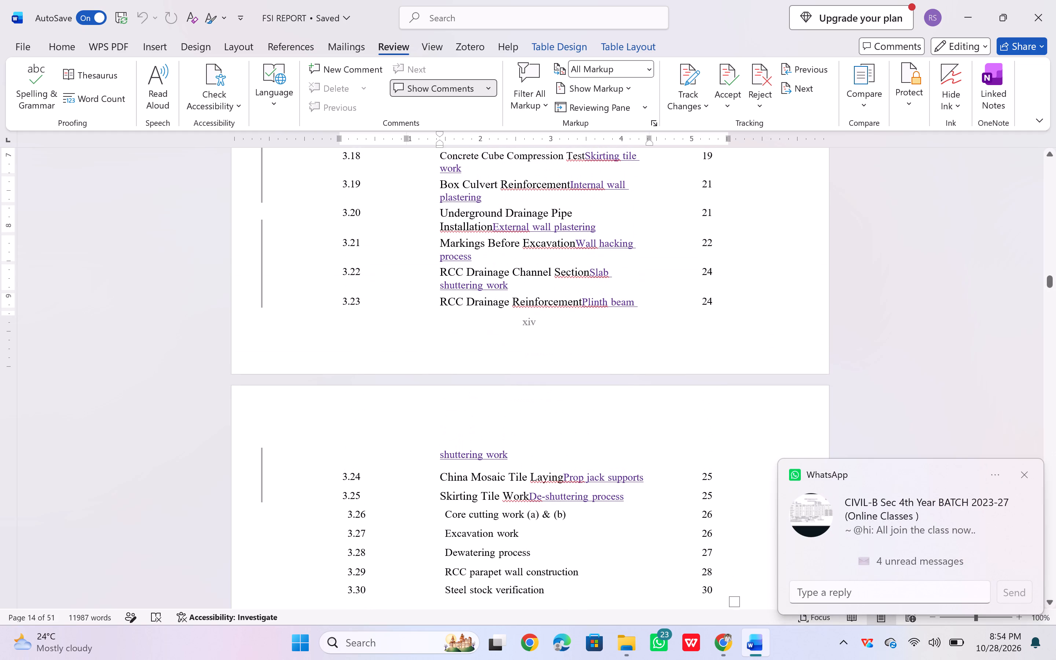
scroll(378, 547, "up", 3)
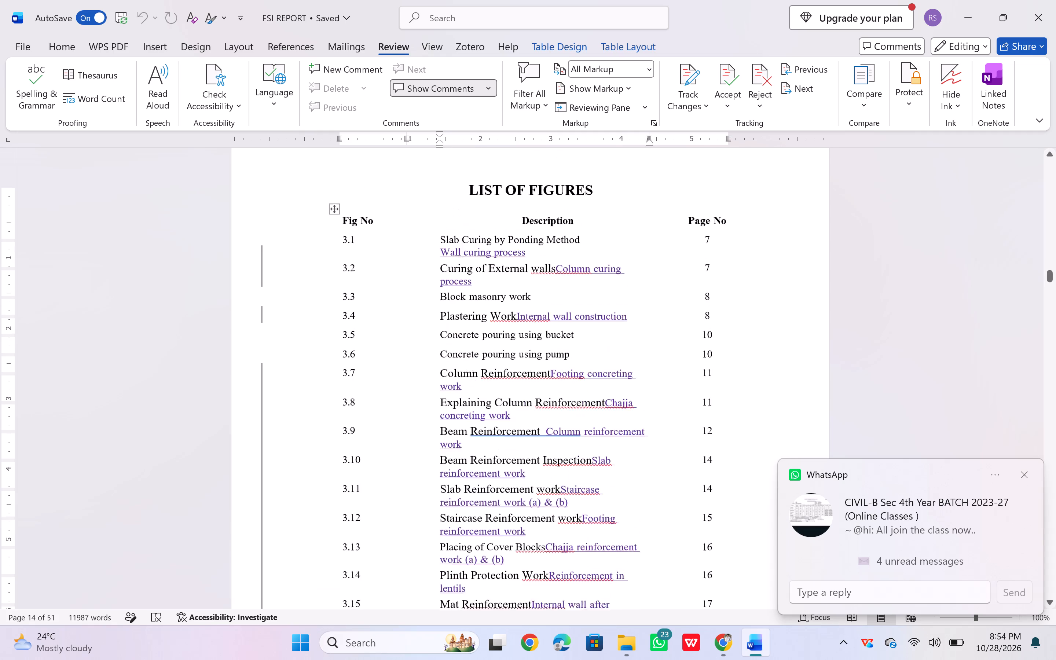
scroll(378, 547, "up", 1)
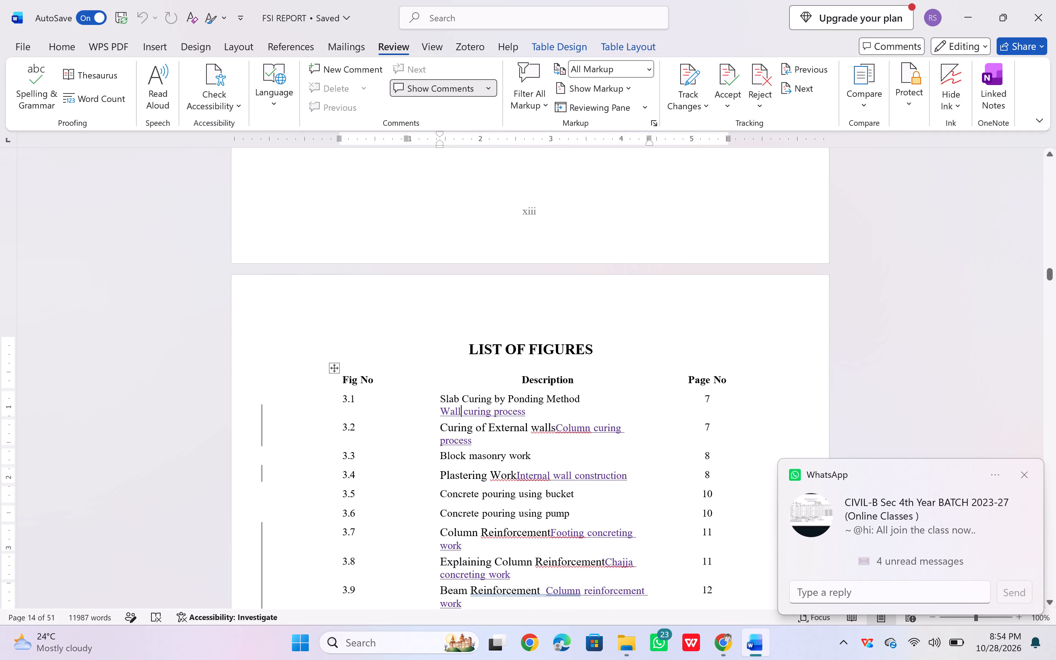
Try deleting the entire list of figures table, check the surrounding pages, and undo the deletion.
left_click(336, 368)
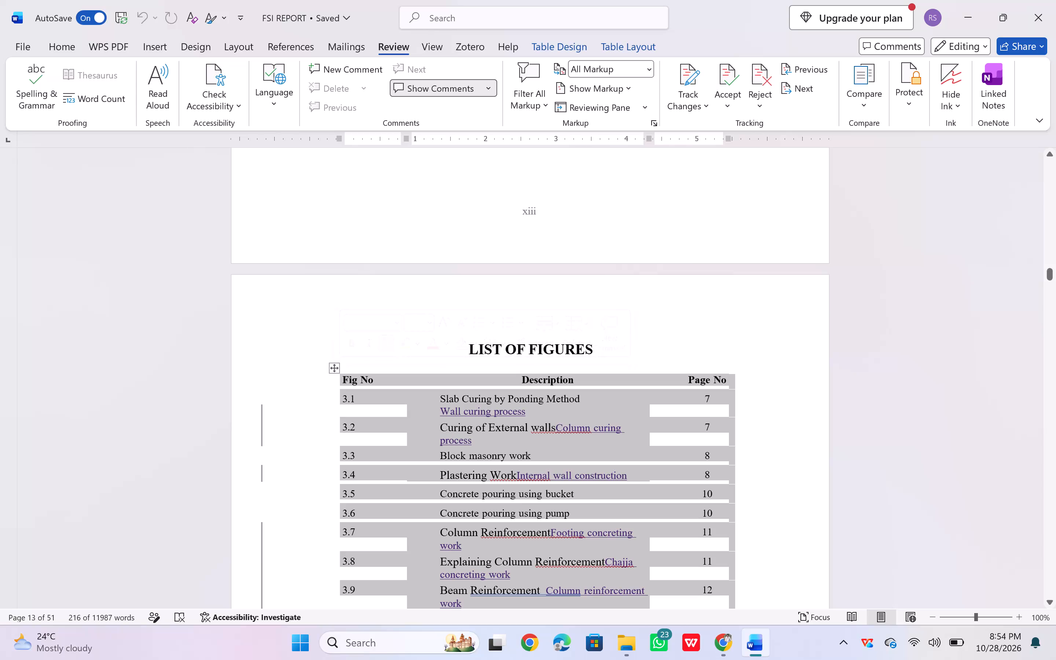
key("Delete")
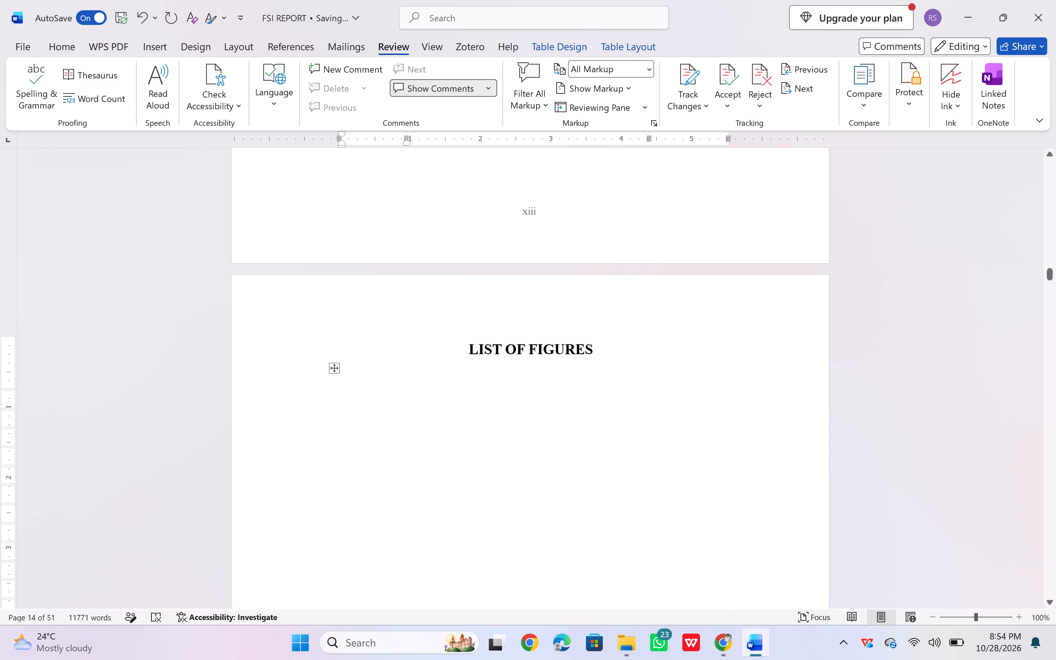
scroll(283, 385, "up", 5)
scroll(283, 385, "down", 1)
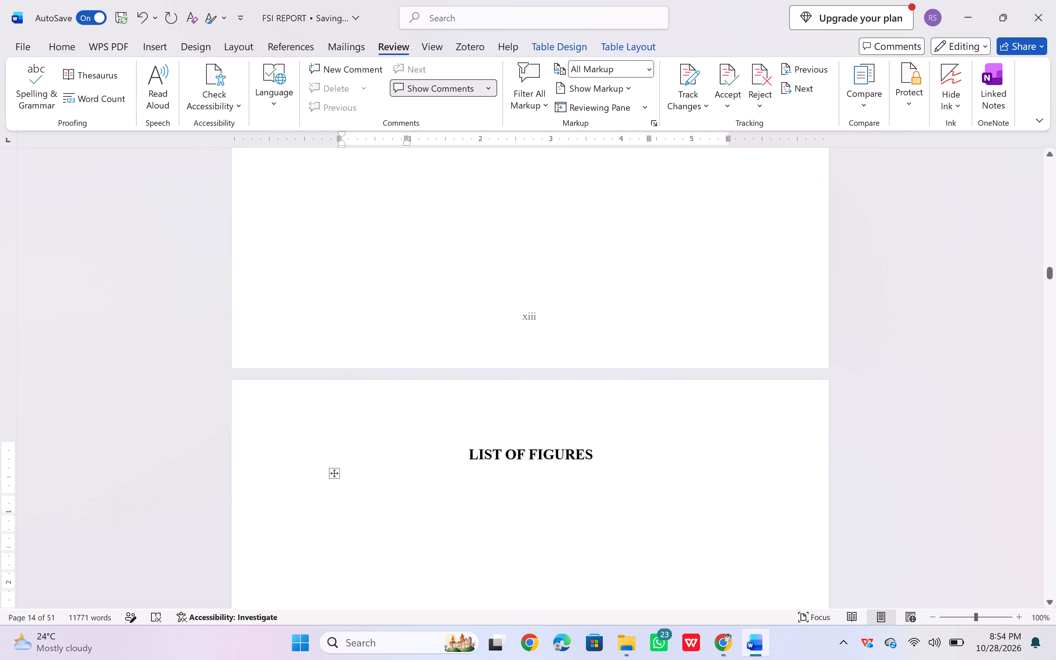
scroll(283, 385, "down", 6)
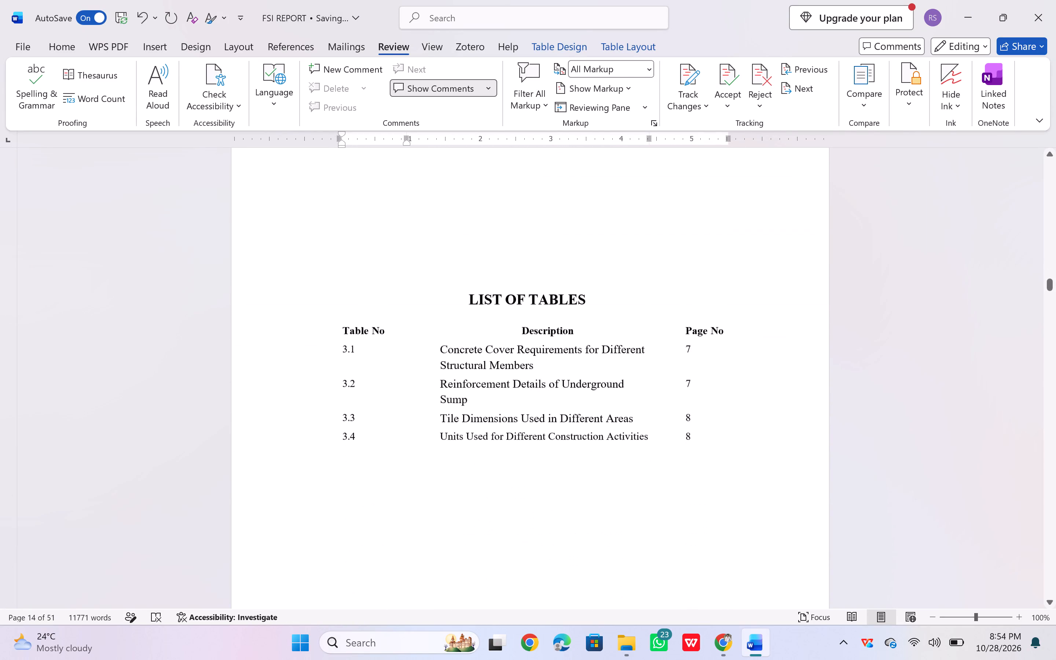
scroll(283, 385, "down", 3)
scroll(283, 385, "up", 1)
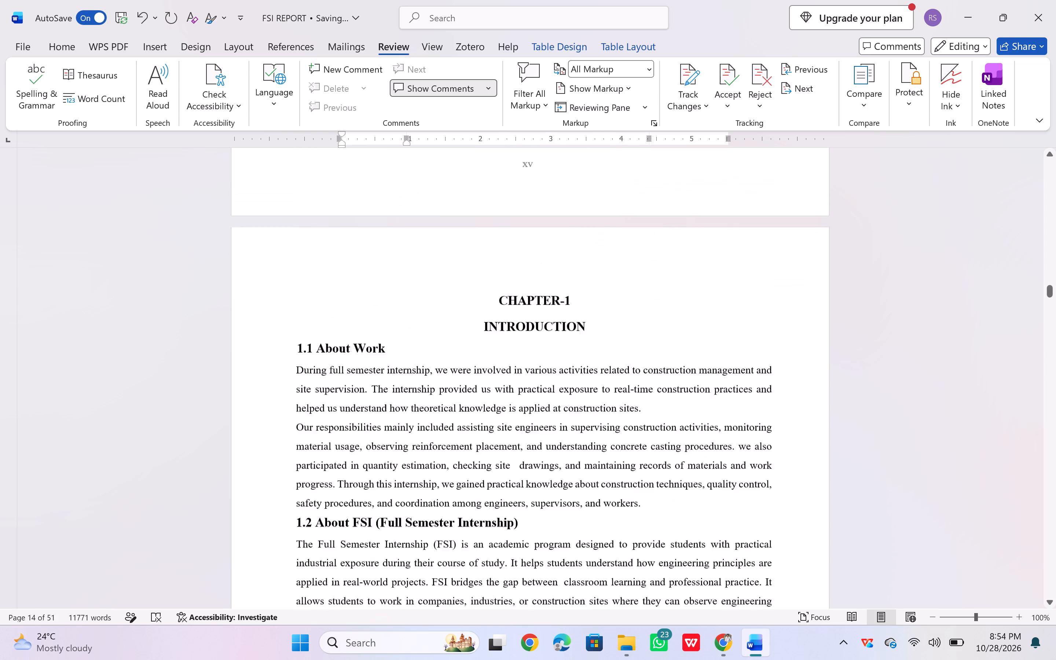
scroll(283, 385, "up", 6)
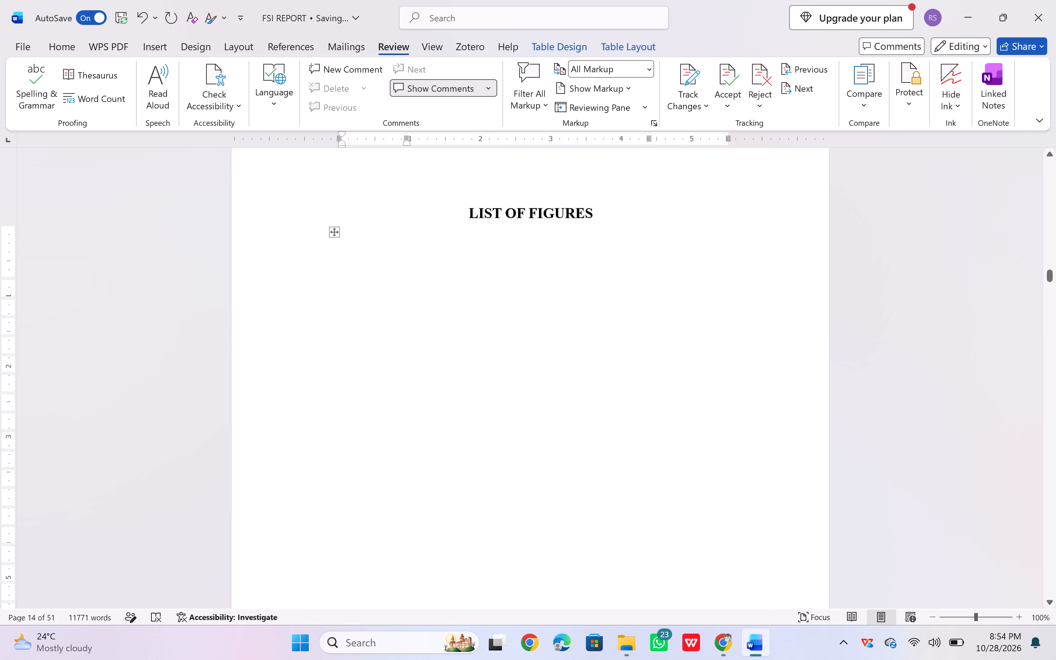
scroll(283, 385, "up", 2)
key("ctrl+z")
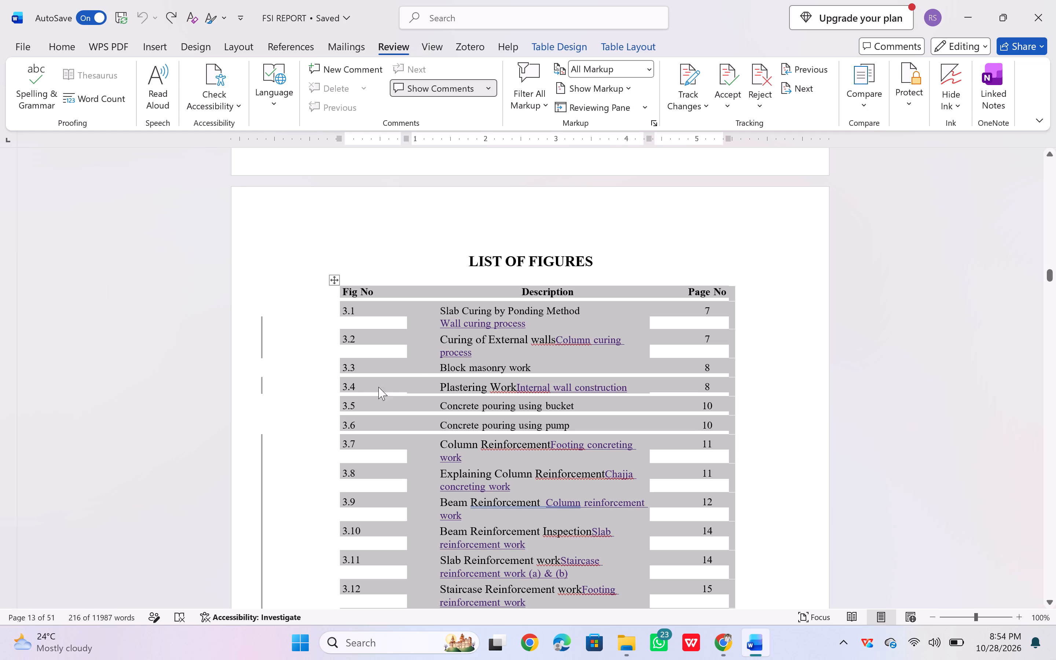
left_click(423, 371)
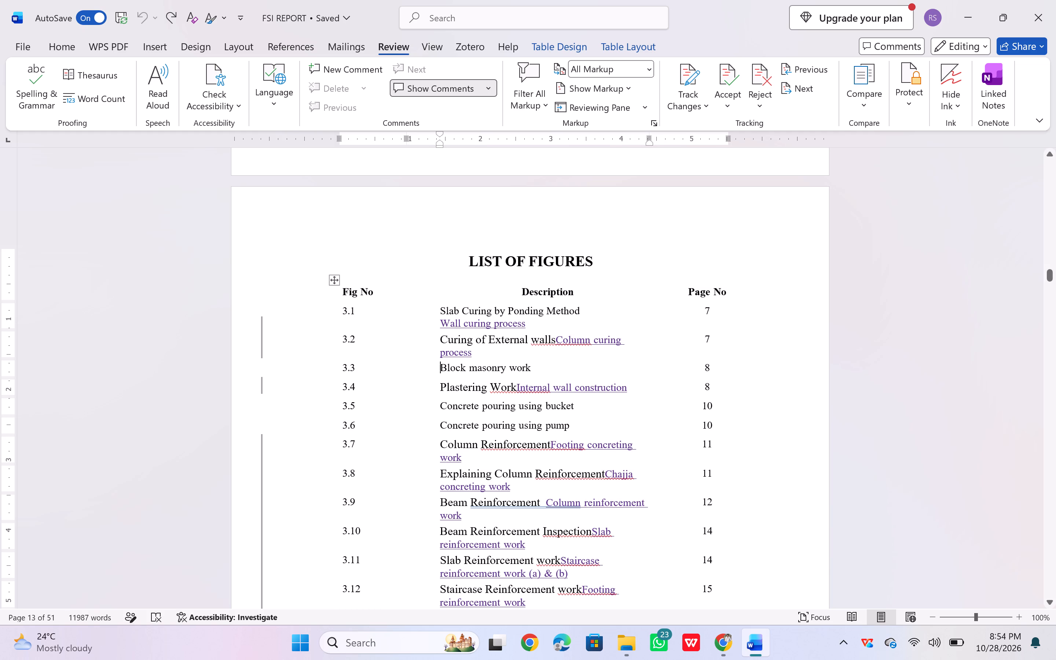
Delete the inserted text "Wall curing process" and its extra line from the figure 3.1 description, keeping "Slab Curing by Ponding Method".
left_click(532, 326)
key("BackSpace")
key("BackSpace")
key("BackSpace")
key("BackSpace")
key("BackSpace")
key("BackSpace")
key("BackSpace")
key("BackSpace")
key("BackSpace")
key("BackSpace")
key("BackSpace")
key("BackSpace")
key("BackSpace")
key("BackSpace")
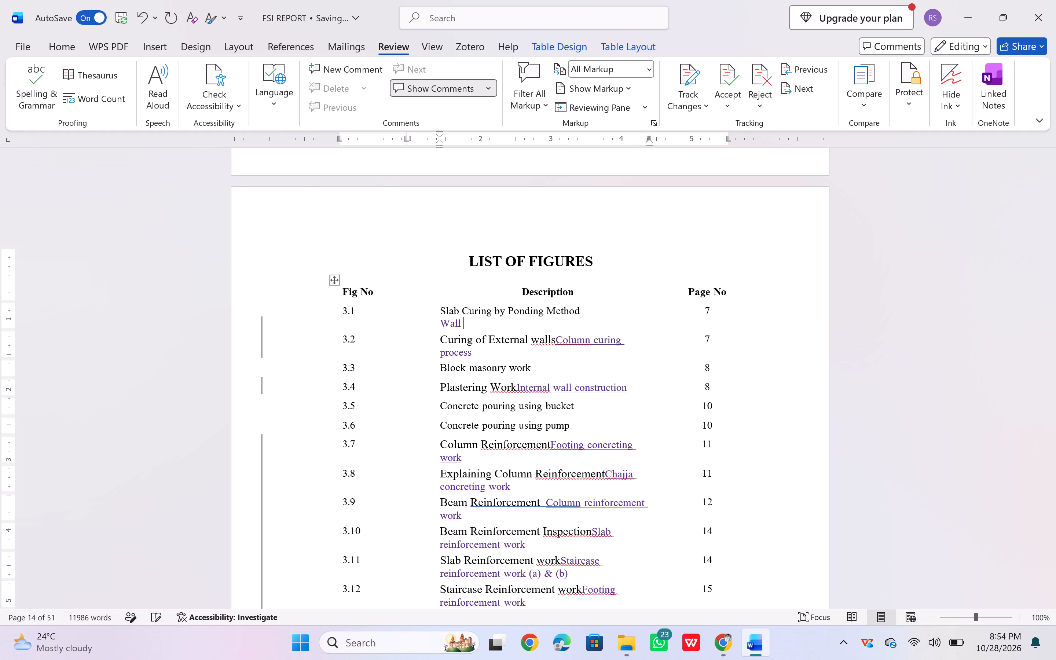
key("BackSpace")
key("BackSpace")
key("BackSpace")
key("BackSpace")
key("BackSpace")
key("BackSpace")
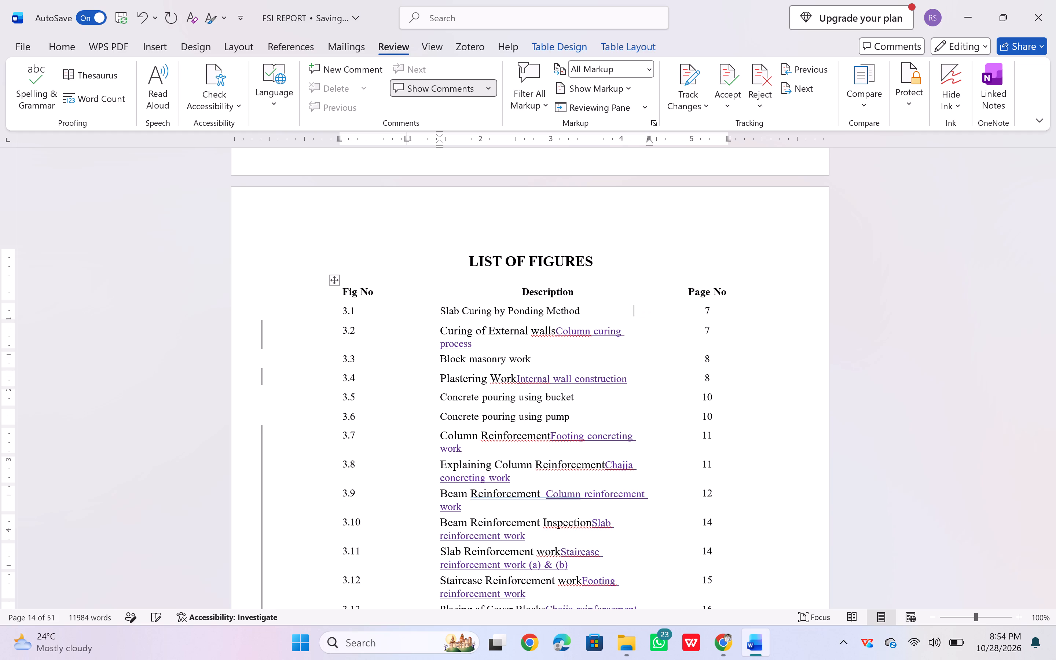
key("BackSpace")
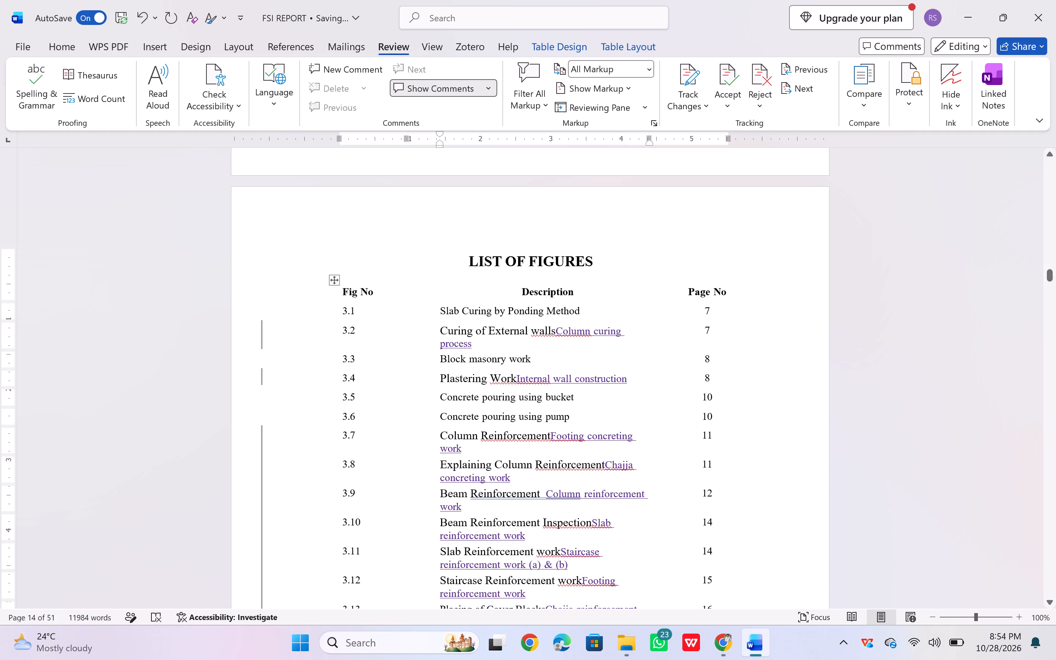
Delete the inserted text "Column curing process" from the figure 3.2 description, keeping "Curing of External walls".
left_click(477, 348)
key("BackSpace")
key("BackSpace")
key("BackSpace")
key("BackSpace")
key("BackSpace")
key("BackSpace")
key("BackSpace")
key("BackSpace")
key("BackSpace")
key("BackSpace")
key("BackSpace")
key("BackSpace")
key("BackSpace")
key("BackSpace")
key("BackSpace")
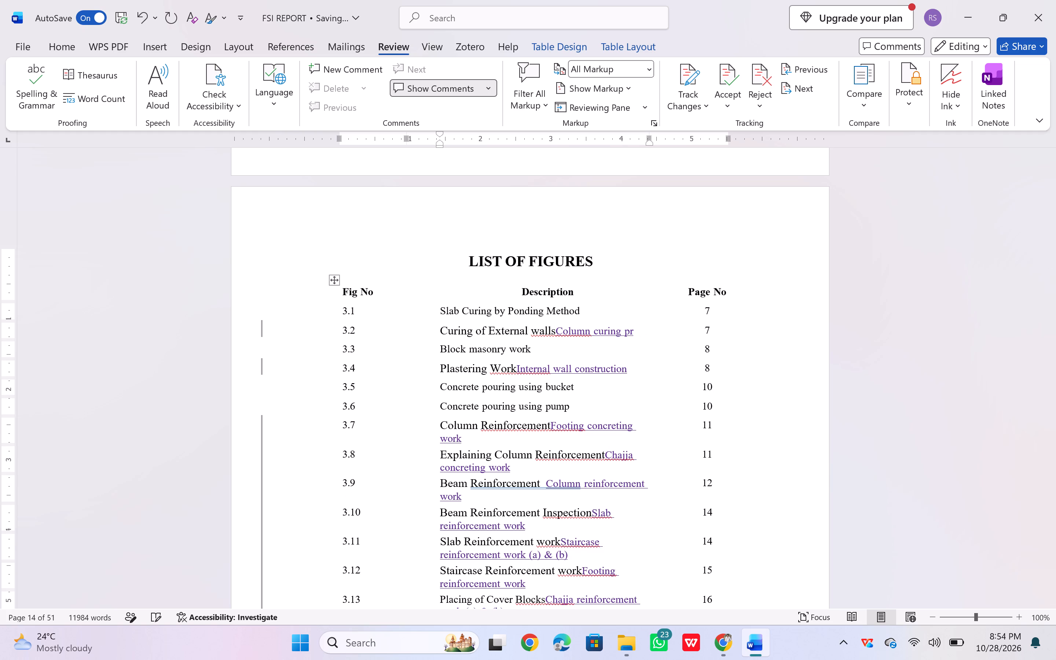
key("BackSpace")
key("BackSpace")
key("BackSpace")
key("BackSpace")
key("BackSpace")
key("BackSpace")
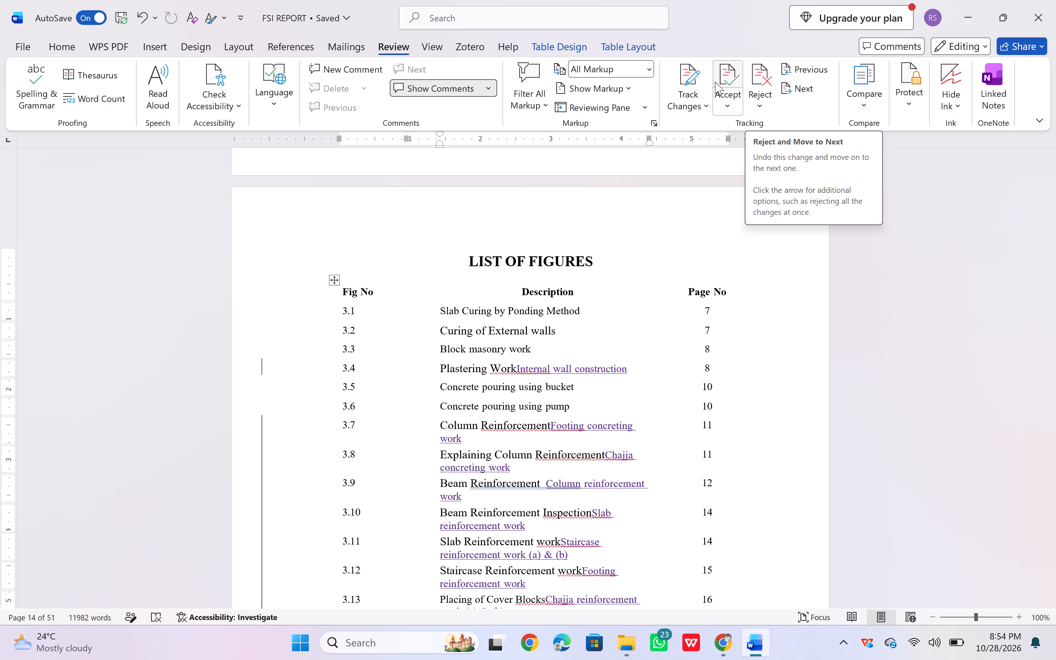
Delete the inserted text "Internal wall construction" from the figure 3.4 description, keeping "Plastering Work".
left_click(615, 93)
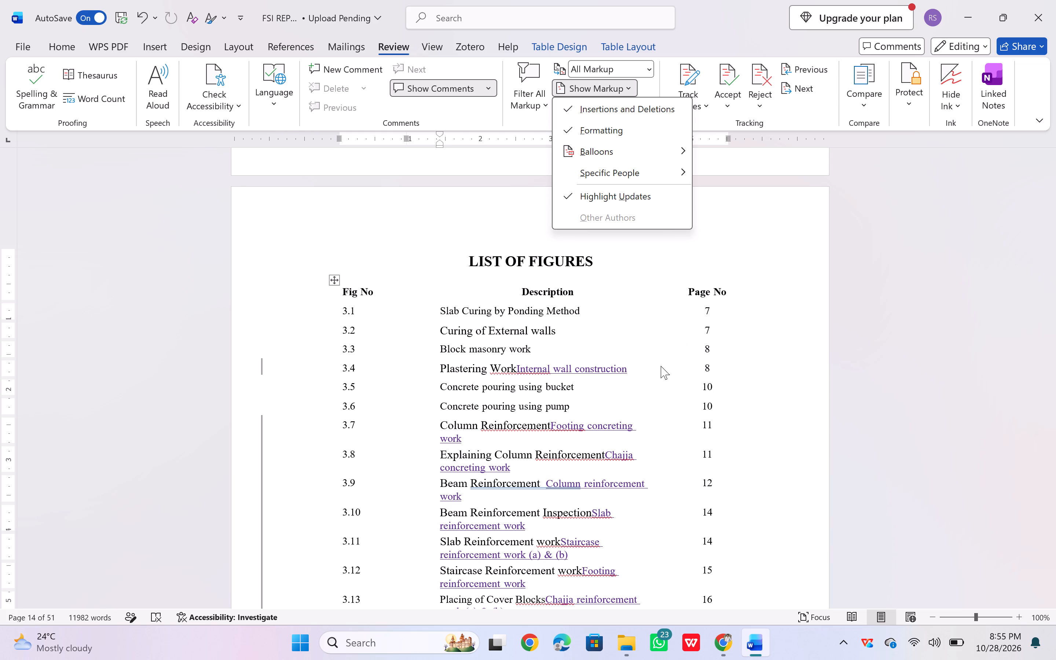
left_click(642, 375)
left_click(635, 375)
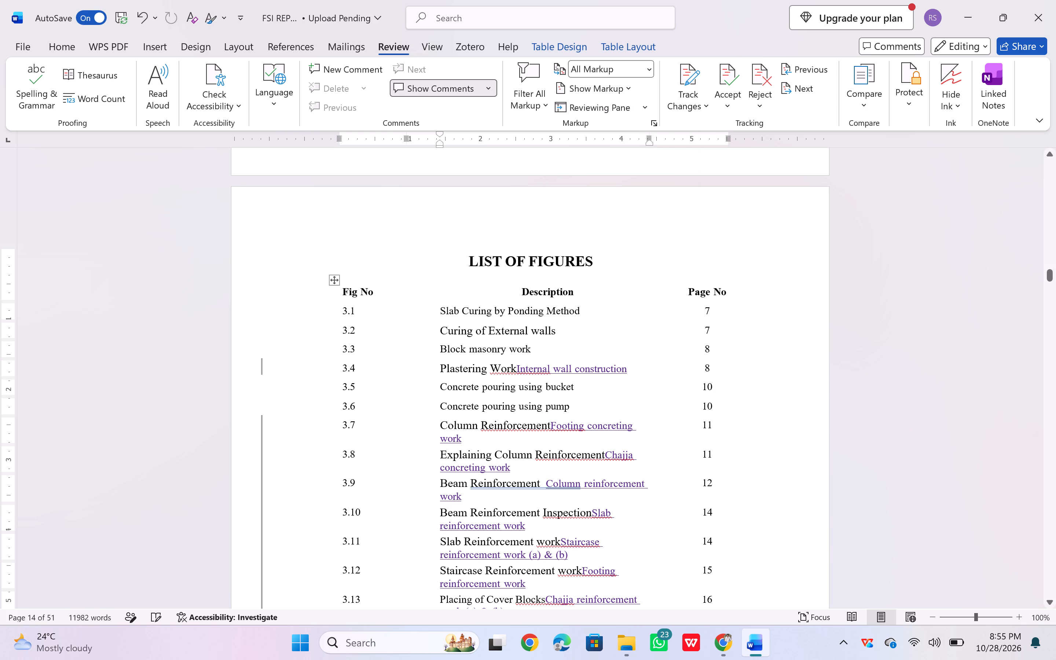
key("BackSpace")
key("BackSpace")
key("BackSpace")
key("BackSpace")
key("BackSpace")
key("BackSpace")
key("BackSpace")
key("BackSpace")
key("BackSpace")
key("BackSpace")
key("BackSpace")
key("BackSpace")
key("BackSpace")
key("BackSpace")
key("BackSpace")
key("BackSpace")
key("BackSpace")
key("BackSpace")
key("BackSpace")
key("BackSpace")
key("BackSpace")
key("BackSpace")
key("BackSpace")
key("BackSpace")
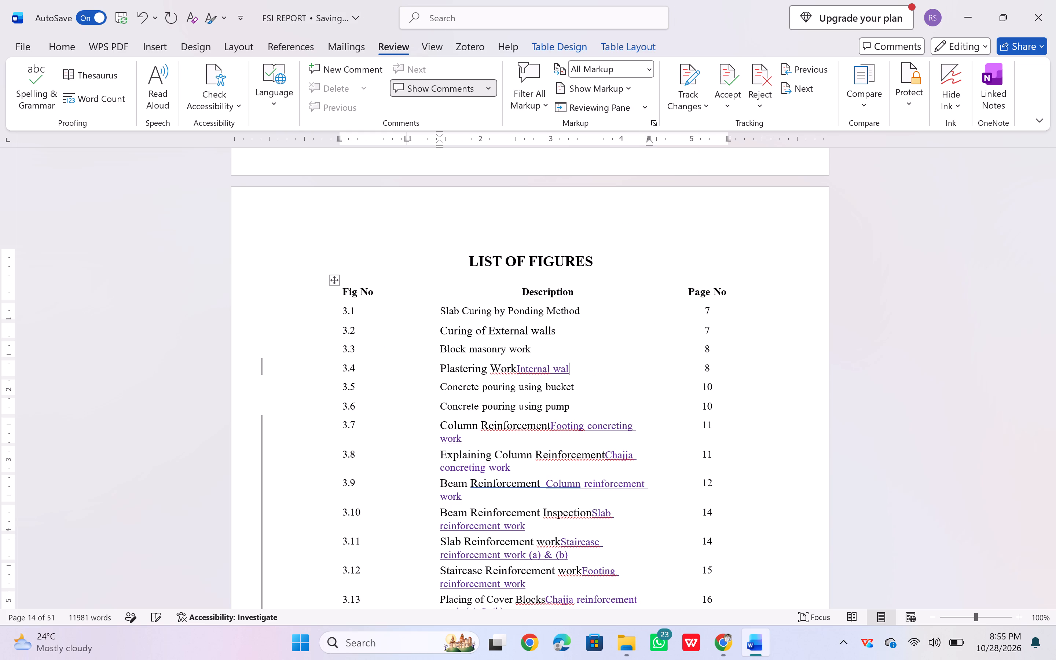
key("BackSpace")
key("BackSpace")
Delete the inserted text "Footing concreting work" from the figure 3.7 description, keeping "Column Reinforcement".
left_click(532, 448)
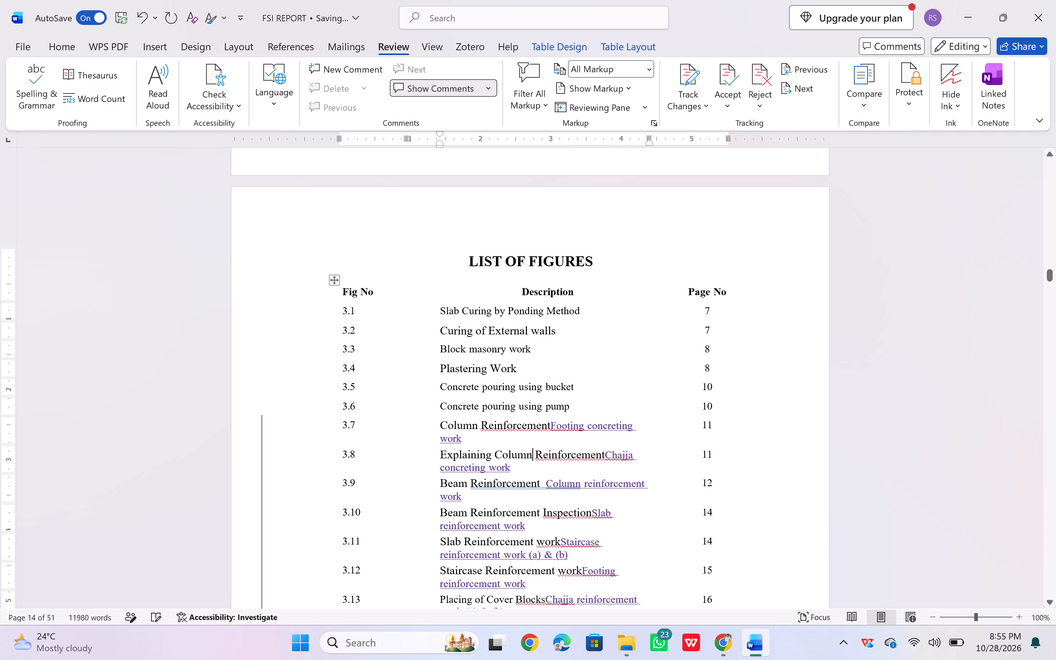
left_click(468, 440)
key("BackSpace")
key("BackSpace")
key("BackSpace")
key("BackSpace")
key("BackSpace")
key("BackSpace")
key("BackSpace")
key("BackSpace")
key("BackSpace")
key("BackSpace")
key("BackSpace")
key("BackSpace")
key("BackSpace")
key("BackSpace")
key("BackSpace")
key("BackSpace")
key("BackSpace")
key("BackSpace")
key("BackSpace")
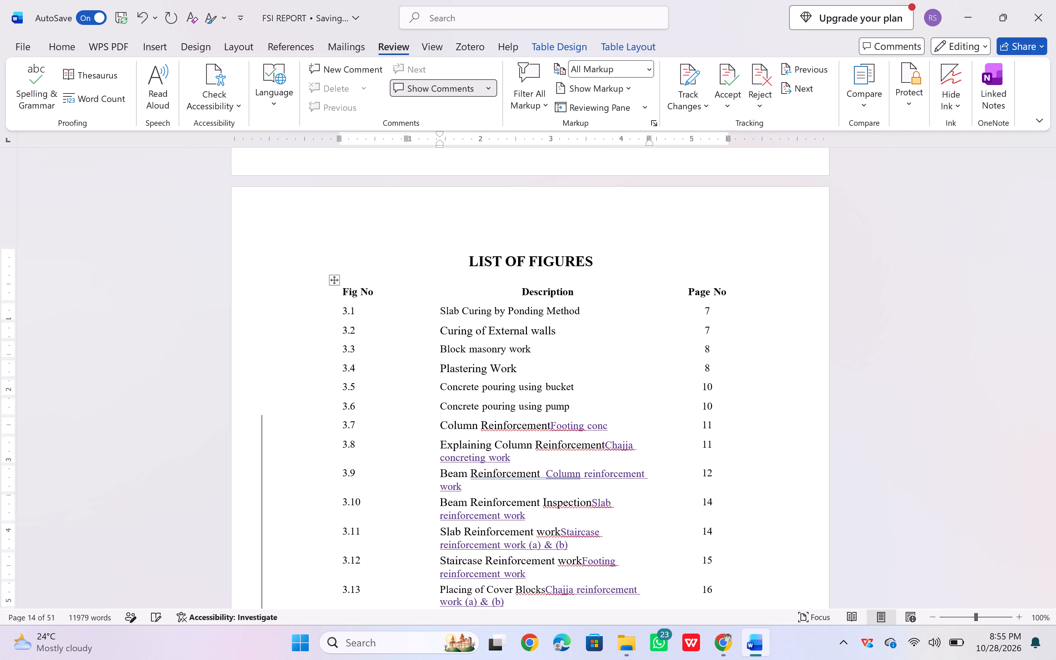
key("BackSpace")
key("BackSpace")
key("BackSpace")
key("BackSpace")
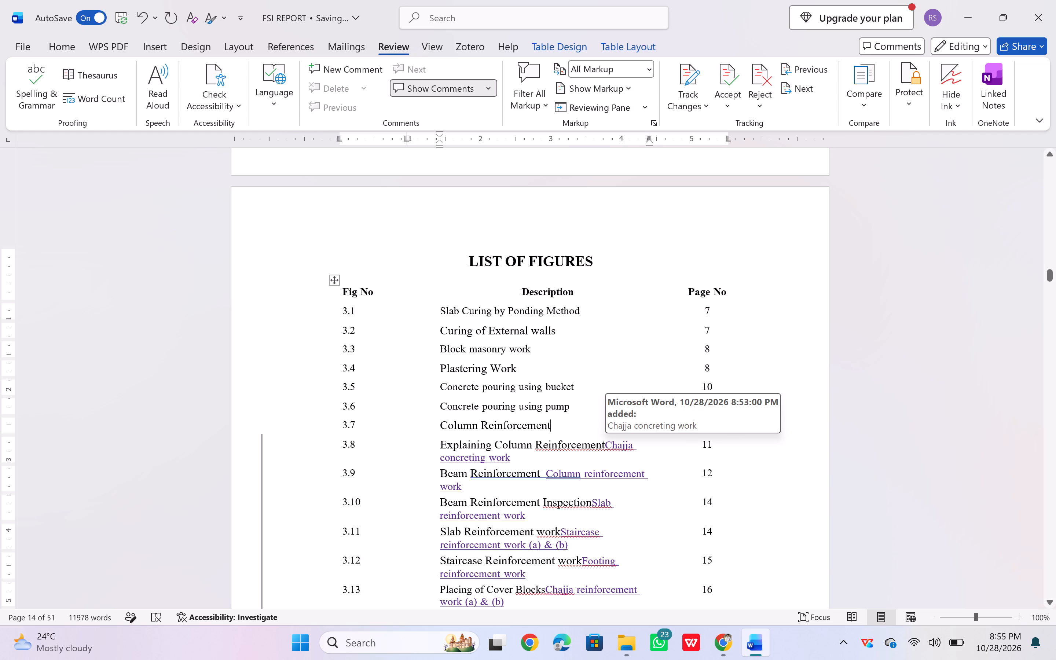
Delete the inserted text "Chajja concreting work" from the figure 3.8 description, keeping "Explaining Column Reinforcement".
left_click_drag(609, 445, 619, 456)
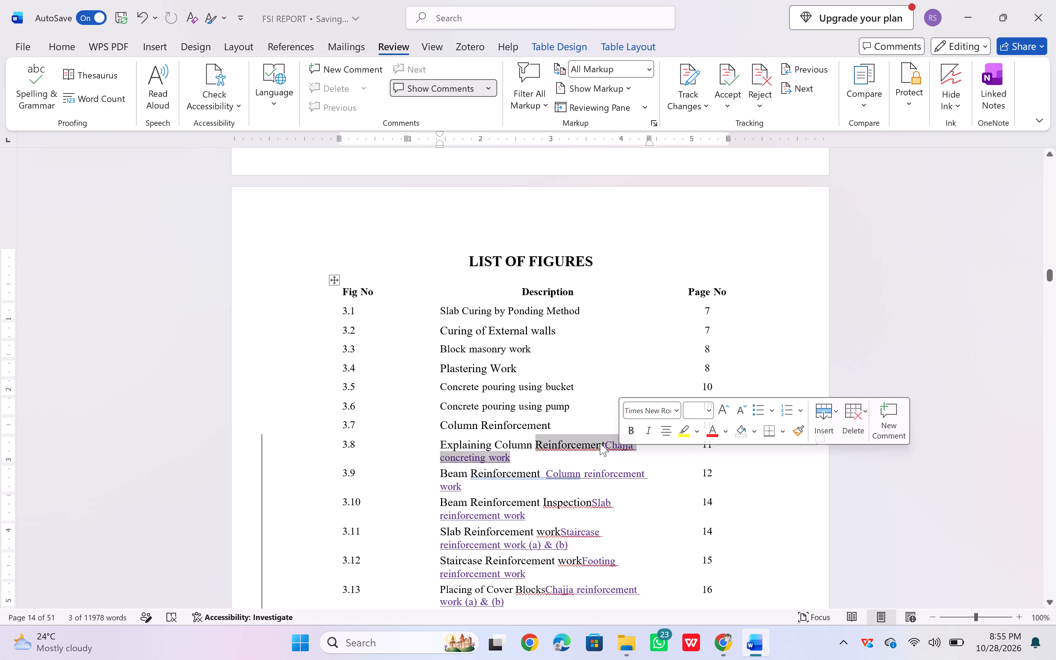
left_click(600, 443)
left_click(607, 443)
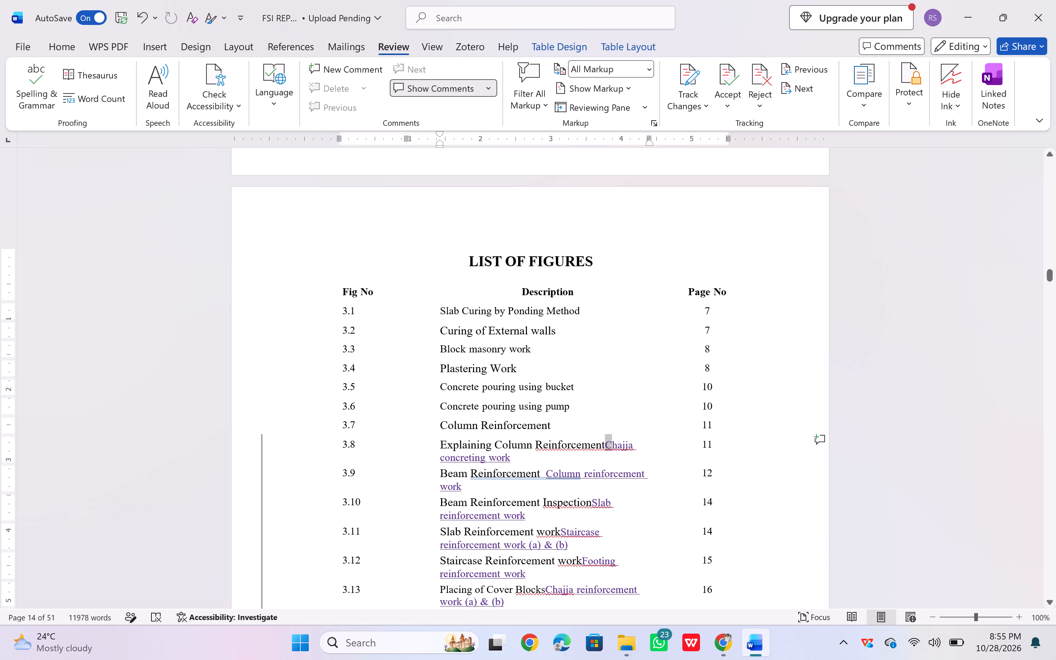
key("space")
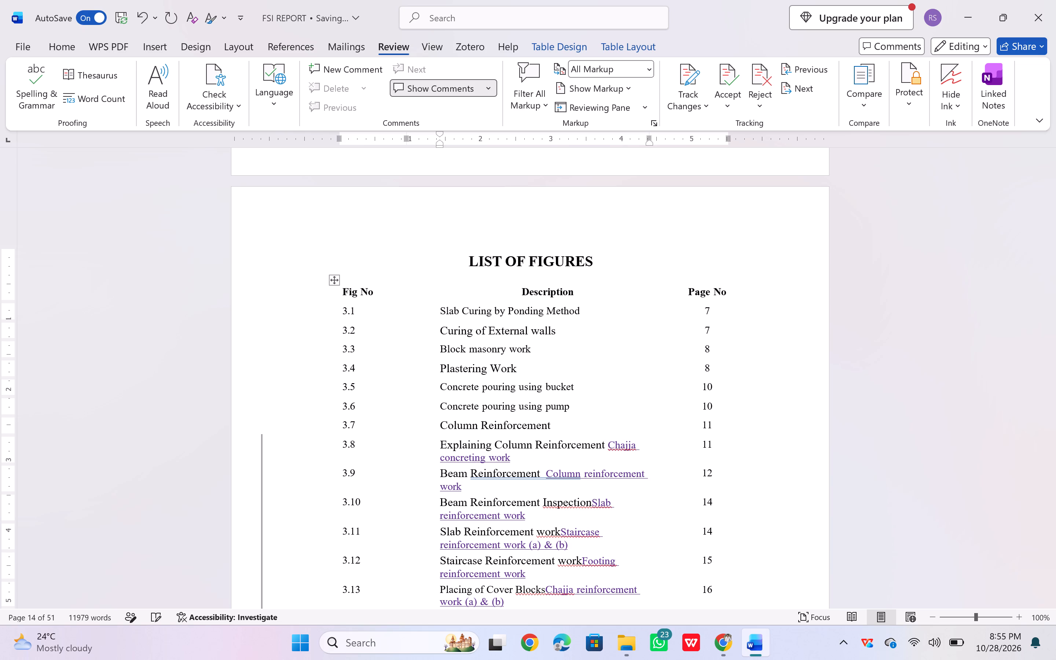
left_click_drag(608, 445, 623, 463)
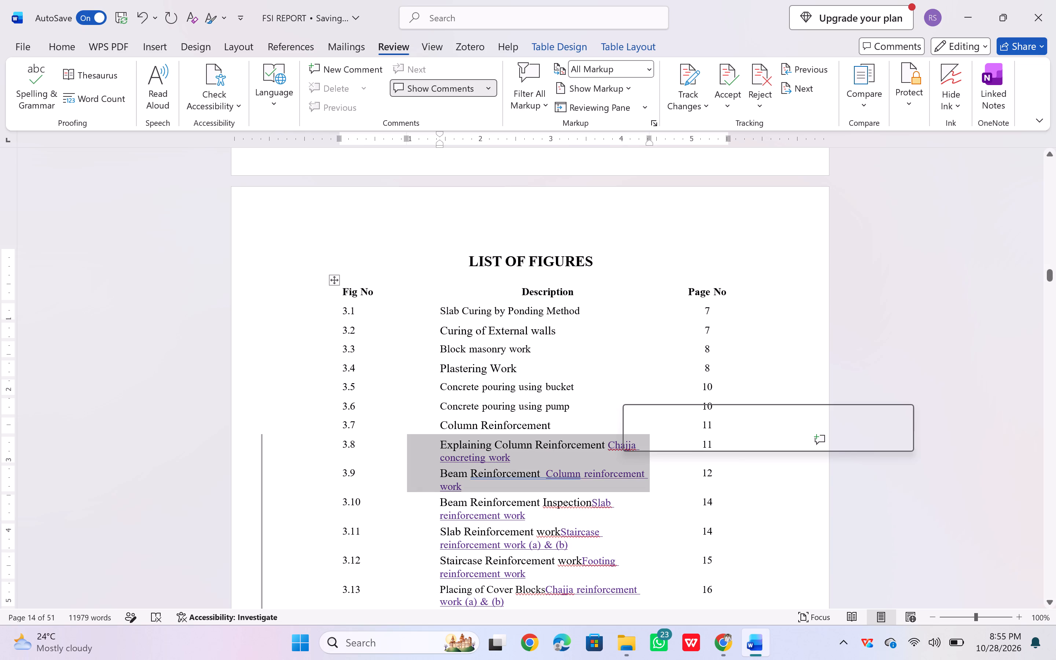
left_click(623, 463)
left_click(617, 443)
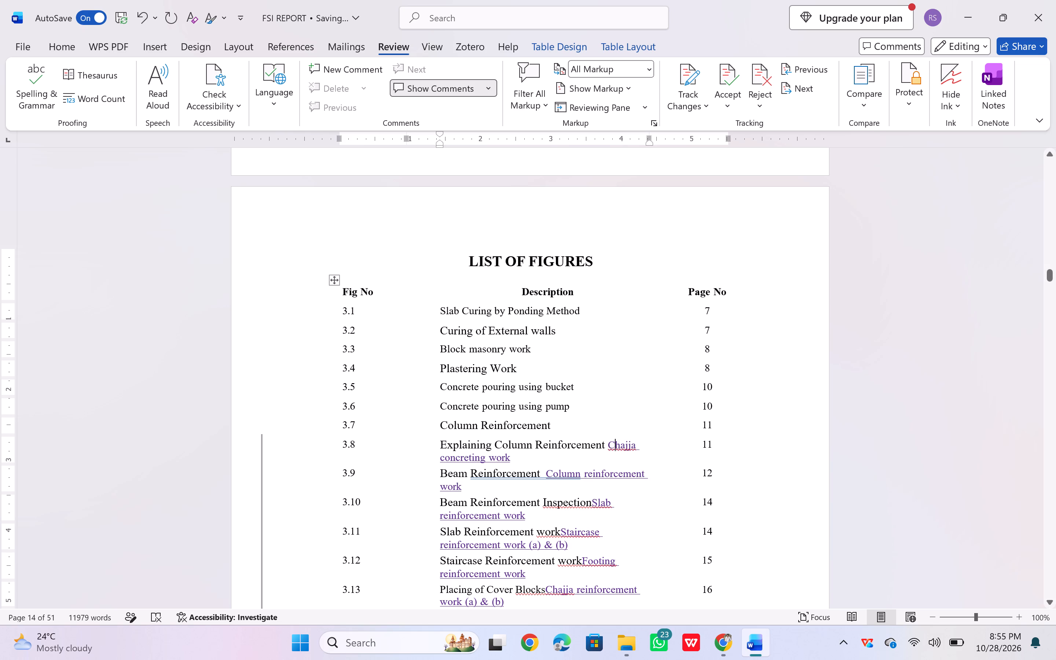
left_click_drag(617, 443, 628, 451)
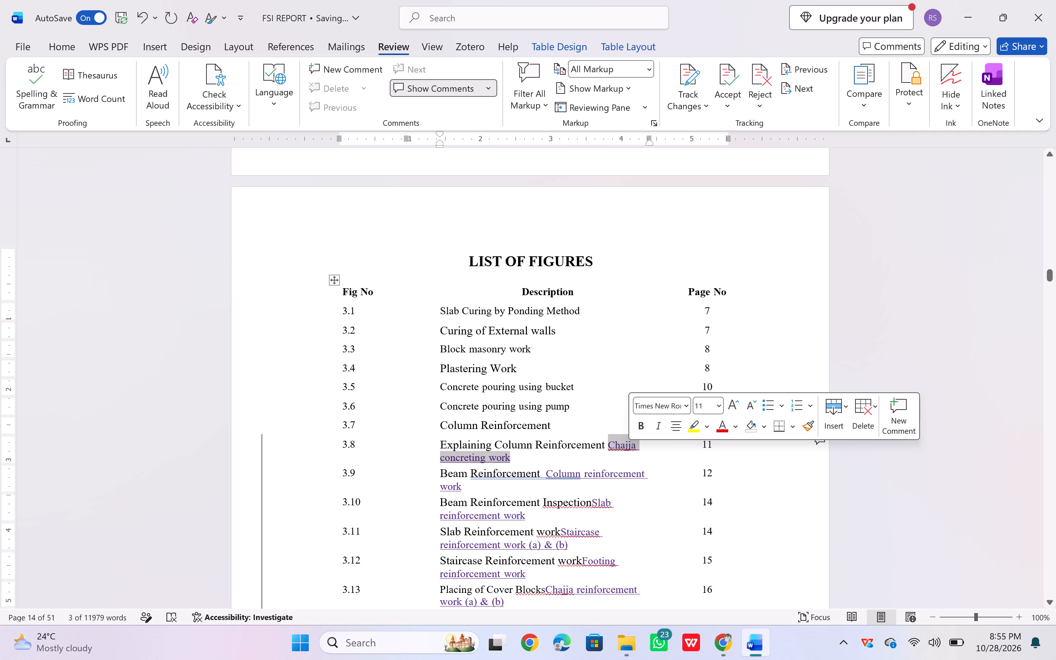
key("BackSpace")
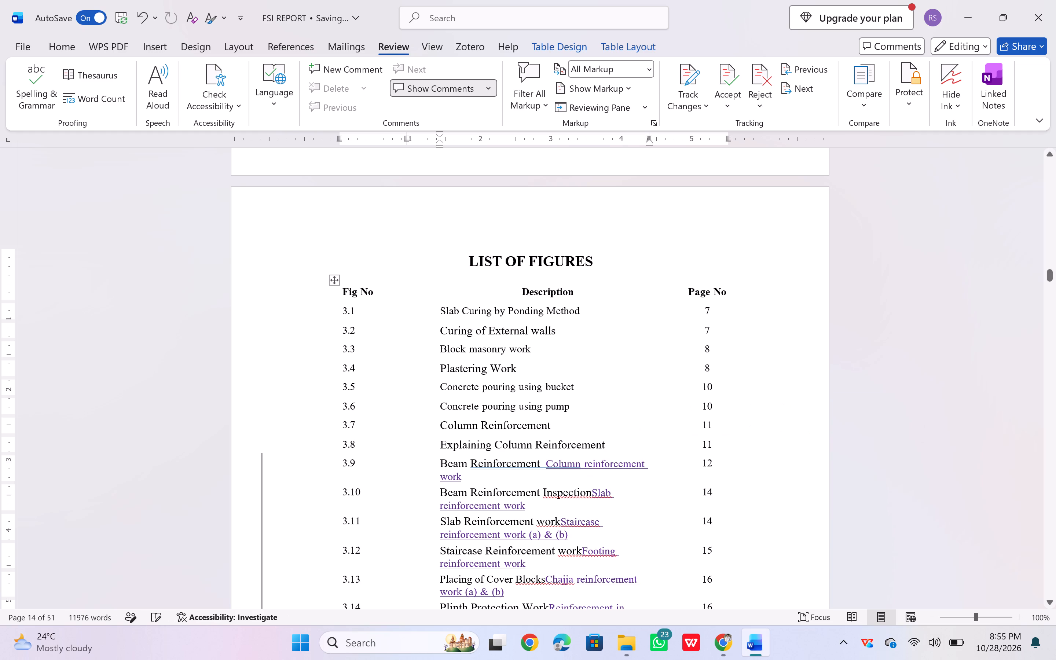
Delete the inserted text "Column reinforcement work" from the figure 3.9 description, keeping "Beam Reinforcement".
left_click(495, 484)
key("Up")
key("BackSpace")
key("BackSpace")
key("BackSpace")
key("BackSpace")
key("BackSpace")
key("BackSpace")
key("BackSpace")
key("BackSpace")
key("BackSpace")
key("BackSpace")
key("BackSpace")
key("BackSpace")
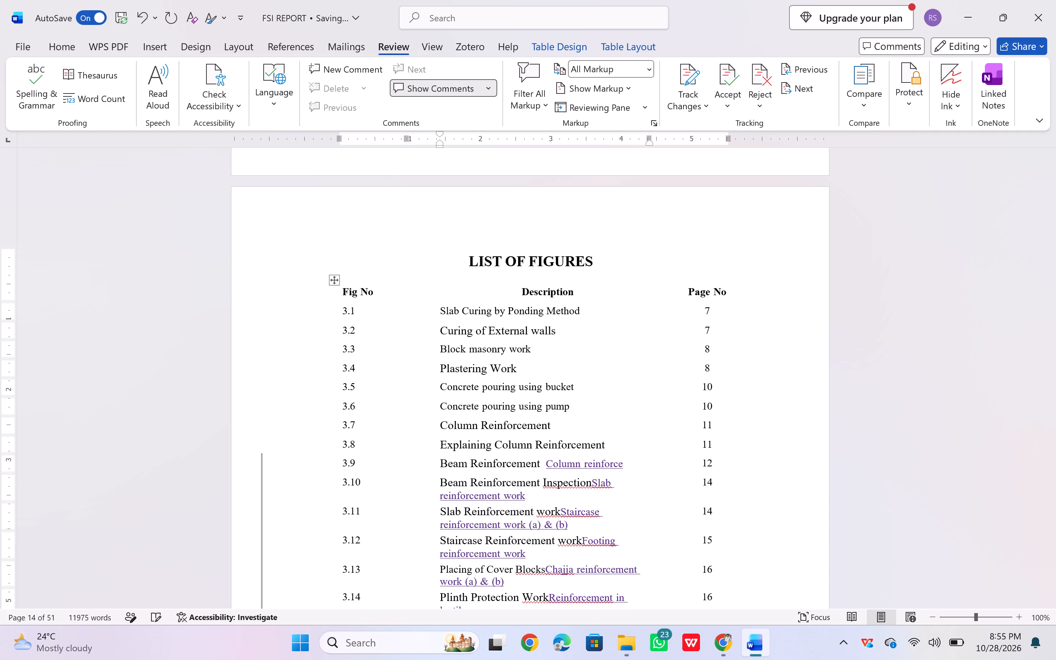
key("BackSpace")
key("BackSpace")
key("BackSpace")
key("BackSpace")
key("BackSpace")
key("BackSpace")
key("BackSpace")
key("BackSpace")
key("BackSpace")
key("BackSpace")
key("BackSpace")
key("BackSpace")
key("BackSpace")
key("BackSpace")
key("BackSpace")
Delete the inserted text "Slab reinforcement work" from the figure 3.10 description, keeping "Beam Reinforcement Inspection".
key("Down")
key("Down")
key("BackSpace")
key("BackSpace")
key("BackSpace")
key("BackSpace")
key("BackSpace")
key("BackSpace")
key("BackSpace")
key("BackSpace")
key("BackSpace")
key("BackSpace")
key("BackSpace")
key("BackSpace")
key("BackSpace")
key("BackSpace")
key("BackSpace")
key("BackSpace")
key("BackSpace")
key("BackSpace")
key("BackSpace")
key("BackSpace")
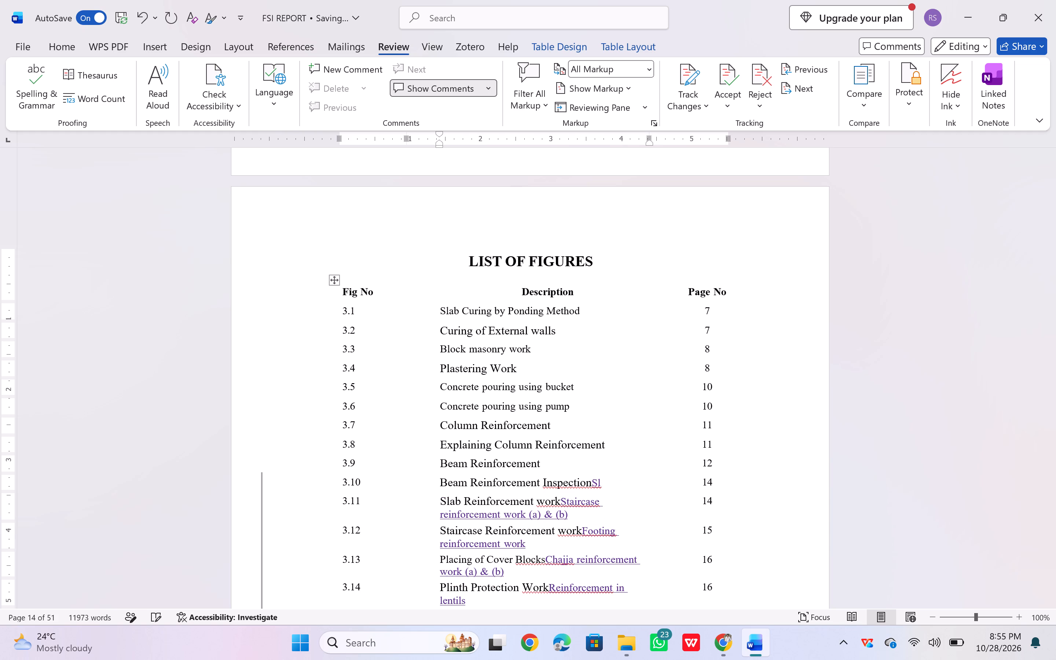
key("BackSpace")
Delete the inserted text "Staircase reinforcement work (a) & (b)" from the figure 3.11 description, keeping "Slab Reinforcement work".
key("Down")
key("Down")
key("BackSpace")
key("BackSpace")
key("BackSpace")
key("BackSpace")
key("BackSpace")
key("BackSpace")
key("BackSpace")
key("BackSpace")
key("BackSpace")
key("BackSpace")
key("BackSpace")
key("BackSpace")
key("BackSpace")
key("BackSpace")
key("BackSpace")
key("BackSpace")
key("BackSpace")
key("BackSpace")
key("BackSpace")
key("BackSpace")
key("BackSpace")
key("BackSpace")
key("BackSpace")
key("BackSpace")
key("BackSpace")
key("BackSpace")
key("BackSpace")
key("BackSpace")
key("BackSpace")
key("BackSpace")
key("BackSpace")
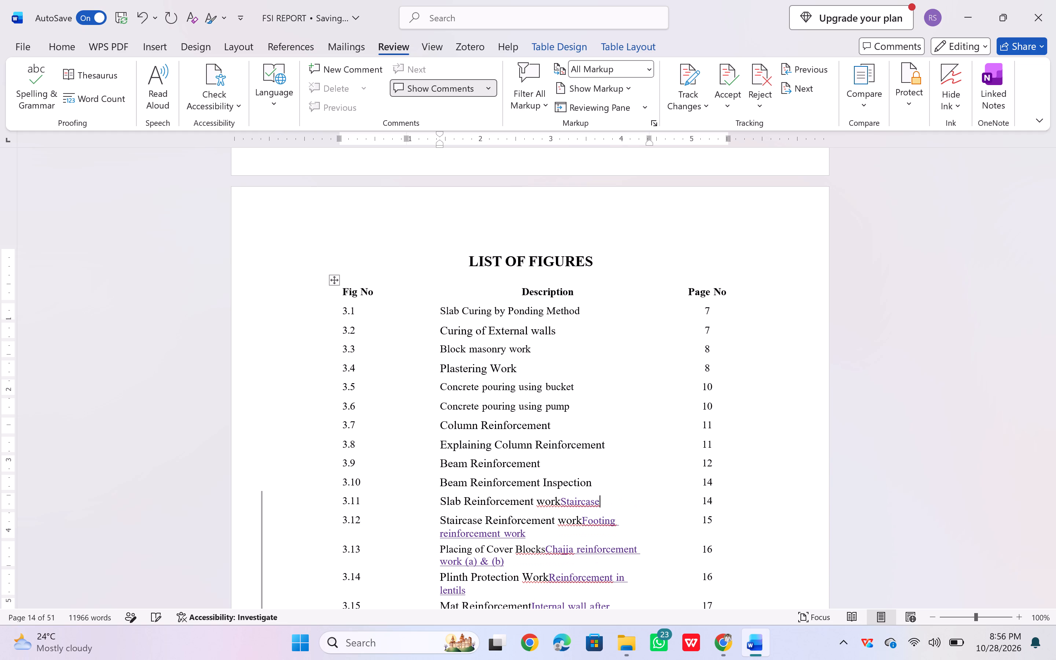
Delete the inserted text "Footing reinforcement work" from the figure 3.12 description, keeping "Staircase Reinforcement work".
key("Down")
key("BackSpace")
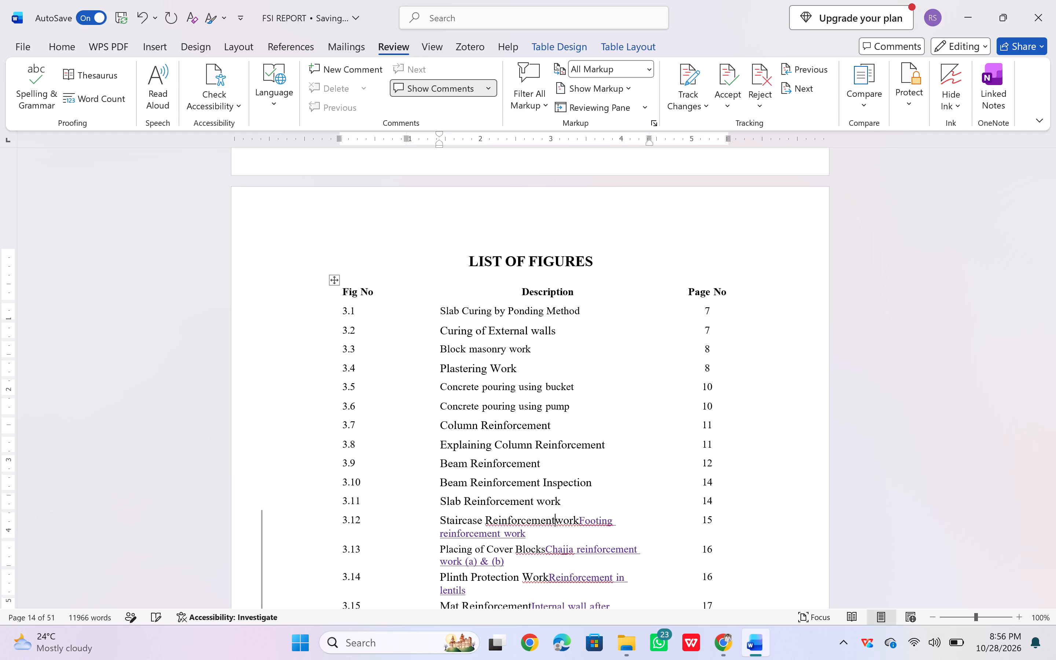
key("ctrl+z")
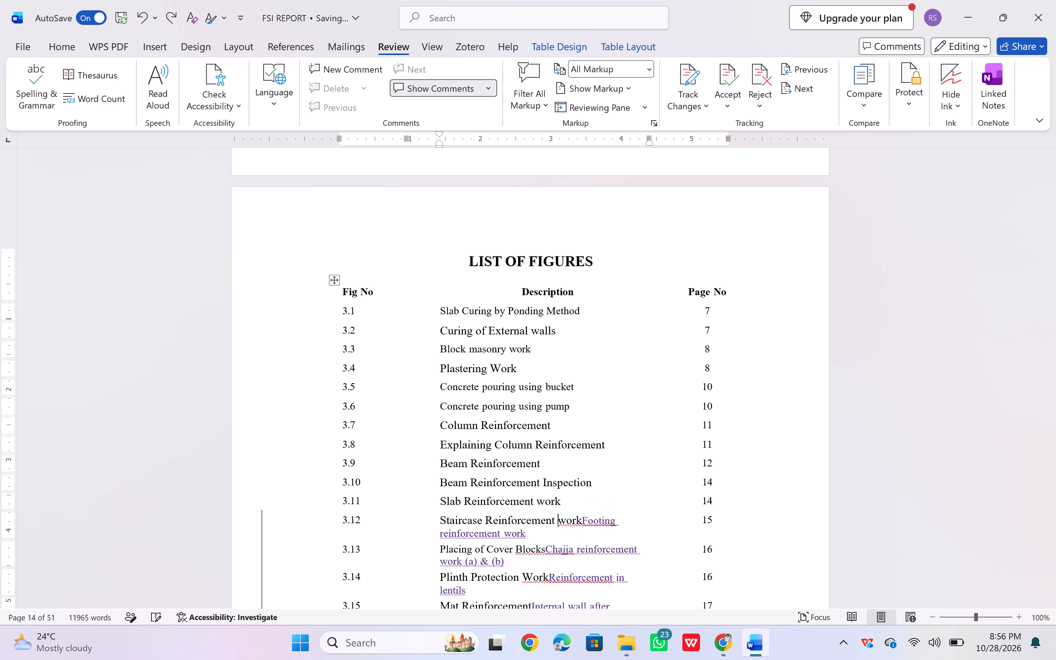
key("Down")
key("BackSpace")
key("BackSpace")
key("BackSpace")
key("BackSpace")
key("BackSpace")
key("BackSpace")
key("BackSpace")
key("BackSpace")
key("BackSpace")
key("BackSpace")
key("BackSpace")
key("BackSpace")
key("BackSpace")
key("BackSpace")
key("BackSpace")
key("BackSpace")
key("BackSpace")
key("BackSpace")
key("BackSpace")
key("BackSpace")
key("BackSpace")
key("BackSpace")
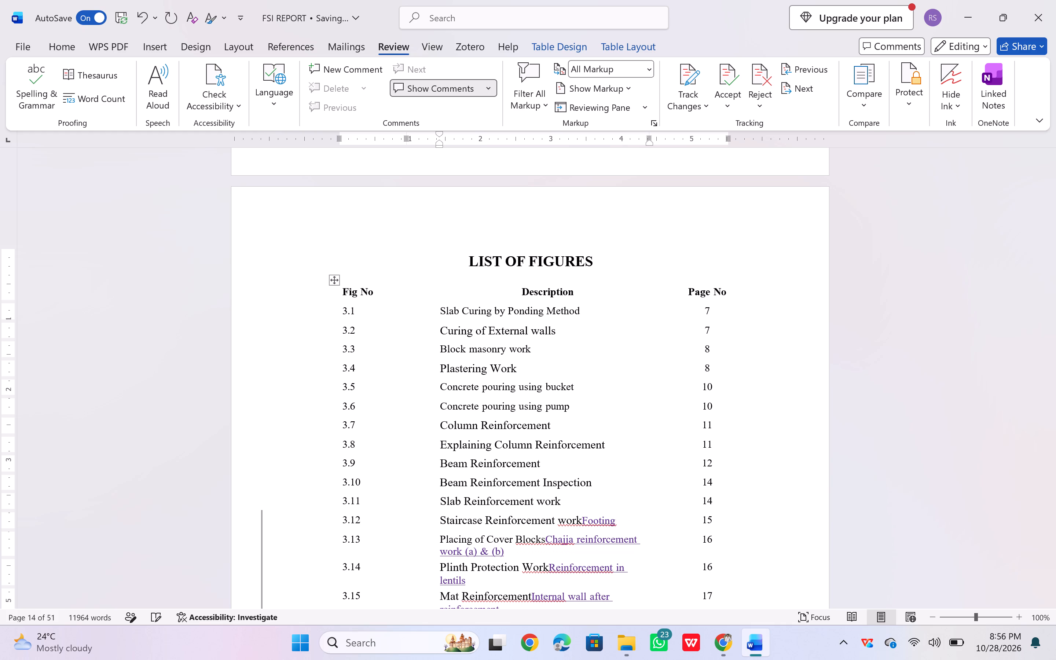
key("BackSpace")
key("BackSpace")
key("BackSpace")
key("BackSpace")
Delete the inserted text "Chajja reinforcement work (a) & (b)" from the figure 3.13 description, keeping "Placing of Cover Blocks".
key("Down")
key("Down")
key("BackSpace")
key("BackSpace")
key("BackSpace")
key("BackSpace")
key("BackSpace")
key("BackSpace")
key("BackSpace")
key("BackSpace")
key("BackSpace")
key("BackSpace")
key("BackSpace")
key("BackSpace")
key("BackSpace")
key("BackSpace")
key("BackSpace")
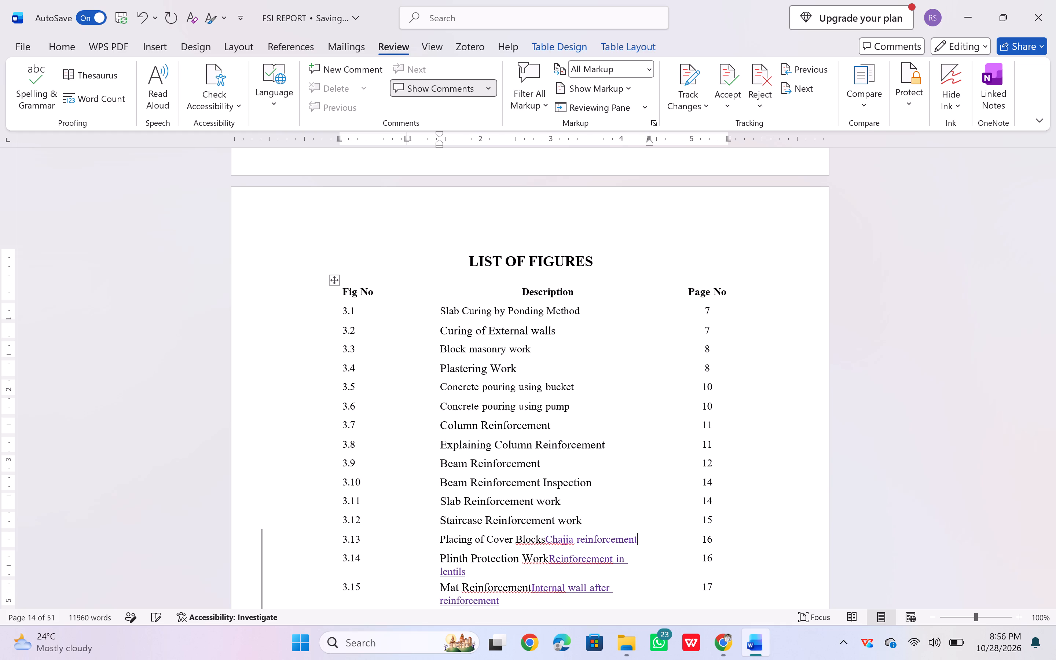
key("BackSpace")
key("BackSpace")
key("BackSpace")
key("BackSpace")
key("BackSpace")
key("BackSpace")
key("BackSpace")
key("BackSpace")
key("BackSpace")
key("BackSpace")
key("BackSpace")
key("BackSpace")
key("BackSpace")
key("BackSpace")
key("BackSpace")
key("BackSpace")
key("BackSpace")
key("BackSpace")
key("BackSpace")
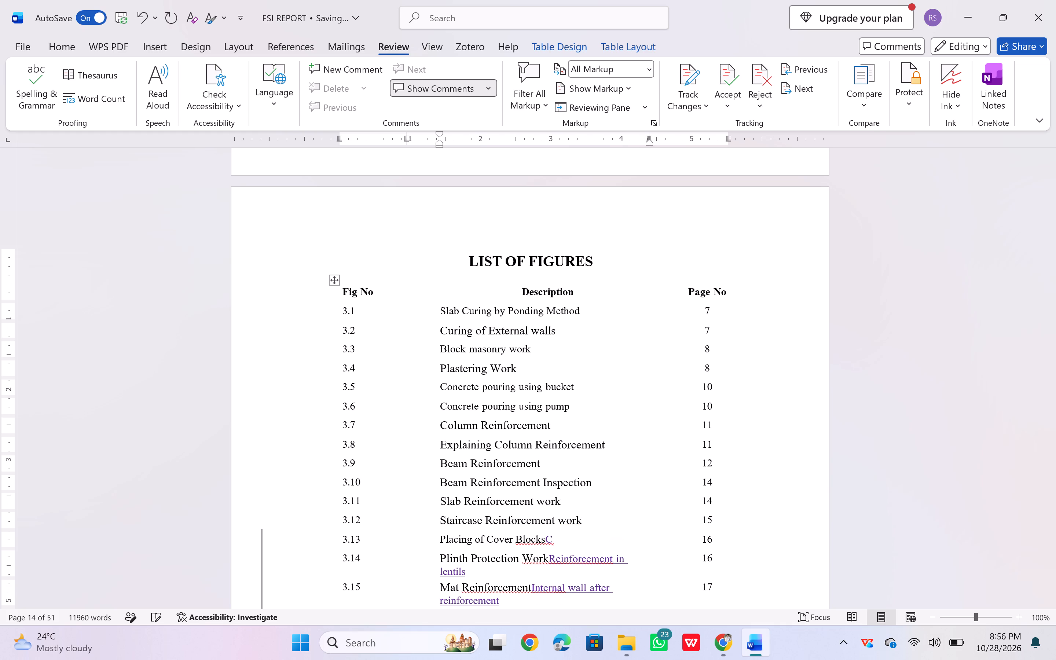
key("BackSpace")
Delete the inserted text "Reinforcement in lentils" from the figure 3.14 description, keeping "Plinth Protection Work".
key("Down")
key("Down")
key("BackSpace")
key("BackSpace")
key("BackSpace")
key("BackSpace")
key("BackSpace")
key("BackSpace")
key("BackSpace")
key("BackSpace")
key("BackSpace")
key("BackSpace")
key("BackSpace")
key("BackSpace")
key("BackSpace")
key("BackSpace")
key("BackSpace")
key("BackSpace")
key("BackSpace")
key("BackSpace")
key("BackSpace")
key("BackSpace")
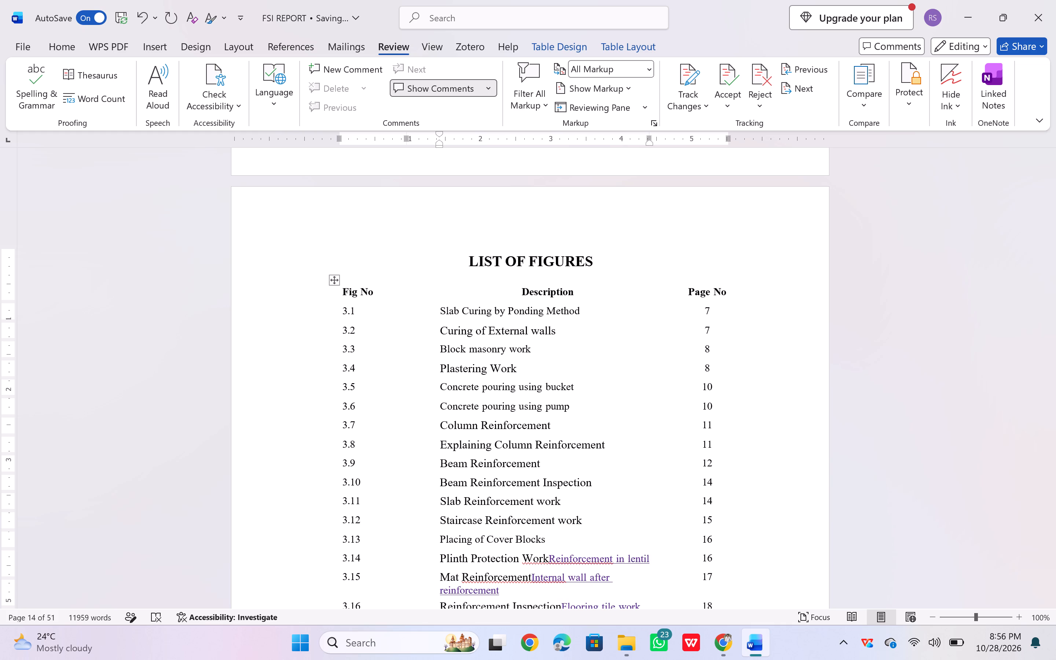
key("BackSpace")
key("BackSpace")
key("BackSpace")
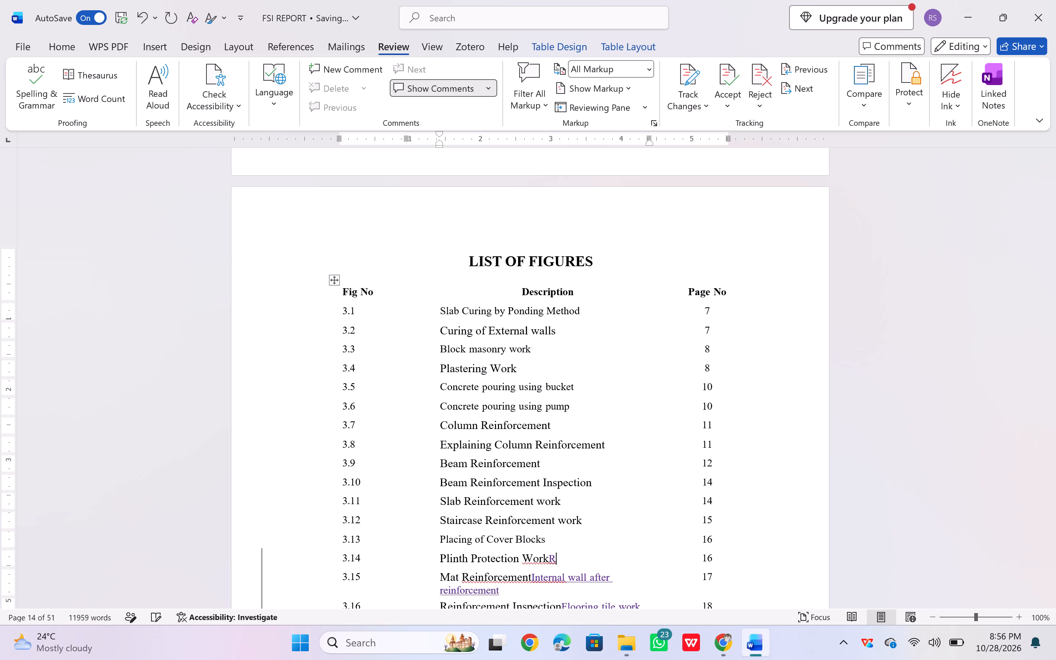
key("BackSpace")
Delete the inserted text "Internal wall after reinforcement" from the figure 3.15 description, keeping "Mat Reinforcement".
key("Down")
key("Down")
key("BackSpace")
key("BackSpace")
key("BackSpace")
key("BackSpace")
key("BackSpace")
key("BackSpace")
key("BackSpace")
key("BackSpace")
key("BackSpace")
key("BackSpace")
key("BackSpace")
key("BackSpace")
key("BackSpace")
key("BackSpace")
key("BackSpace")
key("BackSpace")
key("BackSpace")
key("BackSpace")
key("BackSpace")
key("BackSpace")
key("BackSpace")
key("BackSpace")
key("BackSpace")
key("BackSpace")
key("BackSpace")
key("BackSpace")
key("BackSpace")
key("BackSpace")
key("BackSpace")
key("BackSpace")
key("BackSpace")
key("BackSpace")
key("BackSpace")
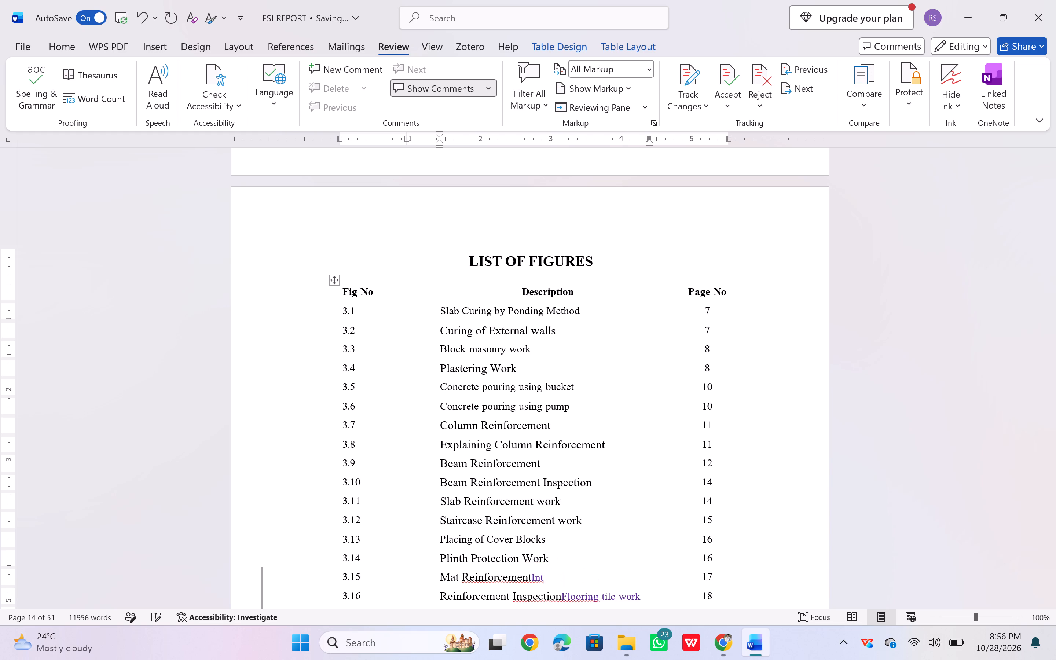
Delete the inserted text "Flooring tile work" from the figure 3.16 description, keeping "Reinforcement Inspection".
key("Down")
key("Down")
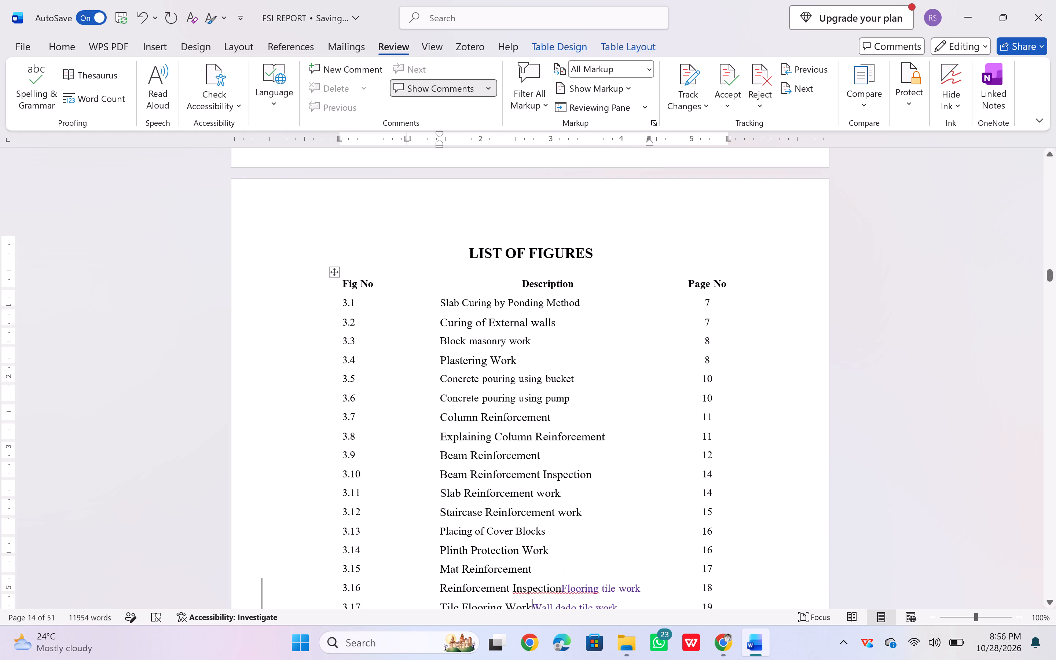
key("Up")
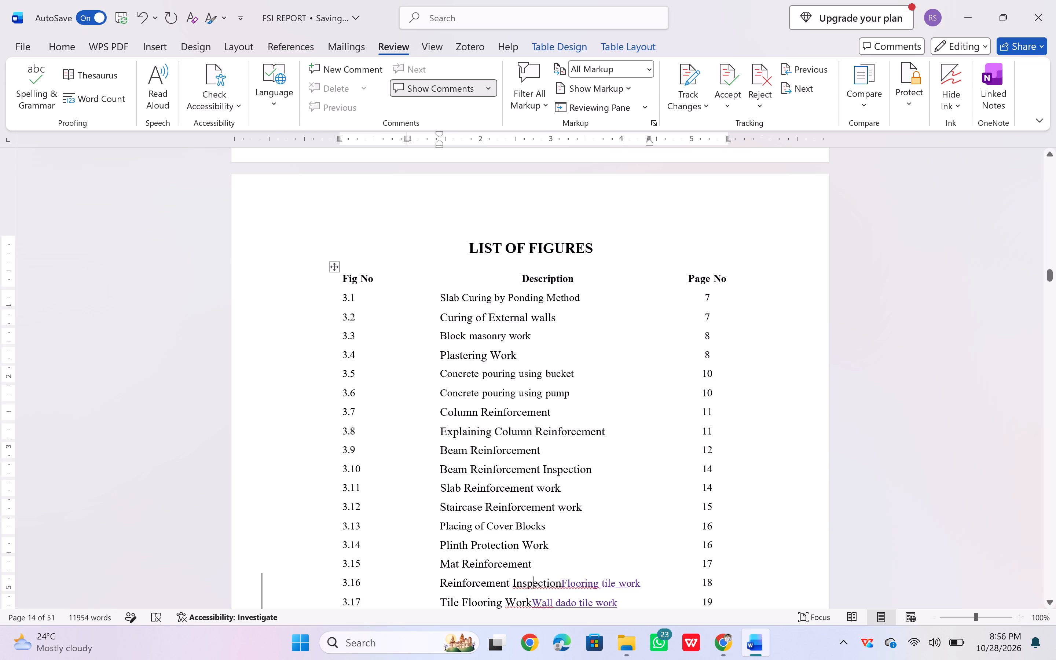
key("Right")
key("Right")
key("Right")
key("Right")
key("Right")
key("Right")
key("Right")
key("Right")
key("Right")
key("Right")
key("Right")
key("Right")
key("Right")
key("Right")
key("Right")
key("Right")
key("Right")
key("Right")
key("Right")
key("Right")
key("Right")
key("Right")
key("Right")
key("Right")
key("BackSpace")
key("BackSpace")
key("BackSpace")
key("BackSpace")
key("BackSpace")
key("BackSpace")
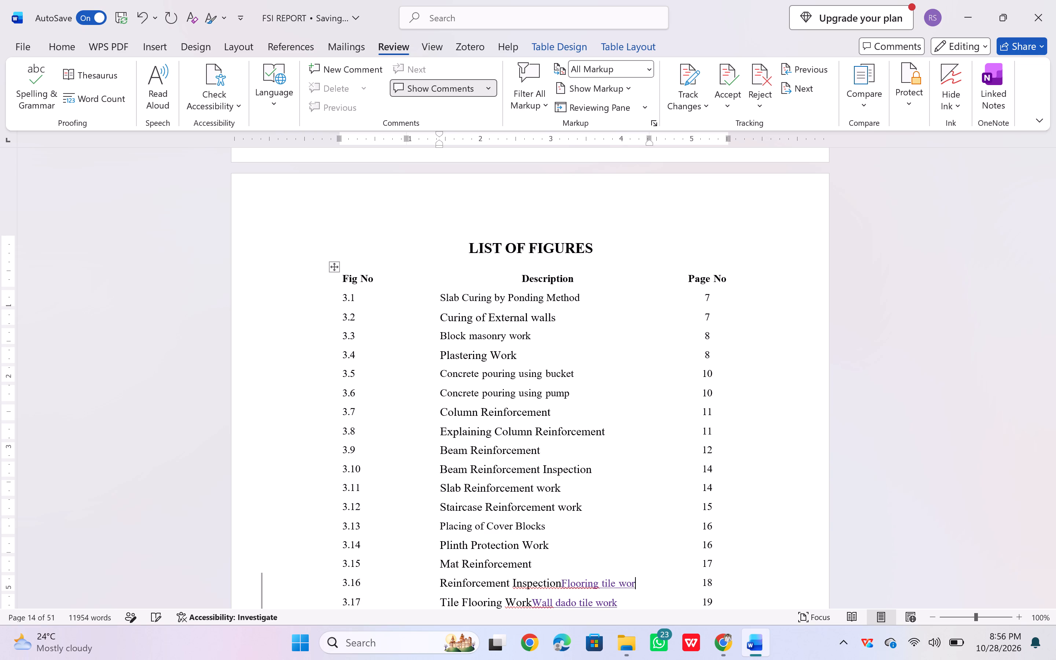
key("BackSpace")
key("BackSpace")
key("BackSpace")
key("BackSpace")
key("BackSpace")
key("BackSpace")
key("BackSpace")
key("BackSpace")
key("BackSpace")
key("BackSpace")
key("BackSpace")
key("BackSpace")
Delete the inserted text "Wall dado tile work" from the figure 3.17 description, keeping "Tile Flooring Work".
key("Down")
key("Right")
key("Right")
key("Right")
key("Right")
key("Right")
key("Right")
key("Right")
key("Right")
key("Right")
key("Right")
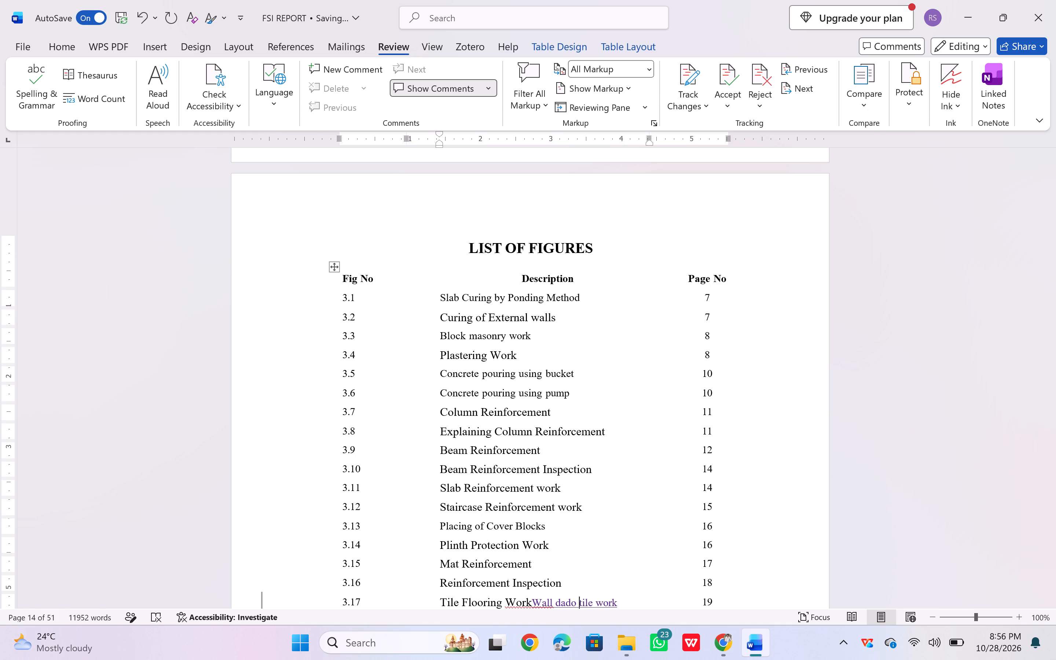
key("Right")
key("Right")
key("Right")
key("BackSpace")
key("BackSpace")
key("BackSpace")
key("BackSpace")
key("BackSpace")
key("BackSpace")
key("BackSpace")
key("BackSpace")
key("BackSpace")
key("BackSpace")
key("BackSpace")
key("BackSpace")
key("BackSpace")
key("BackSpace")
key("BackSpace")
key("BackSpace")
key("BackSpace")
key("BackSpace")
key("BackSpace")
Delete the inserted text "Skirting tile work" from the figure 3.18 description, keeping "Concrete Cube Compression Test".
key("Down")
key("Down")
key("Down")
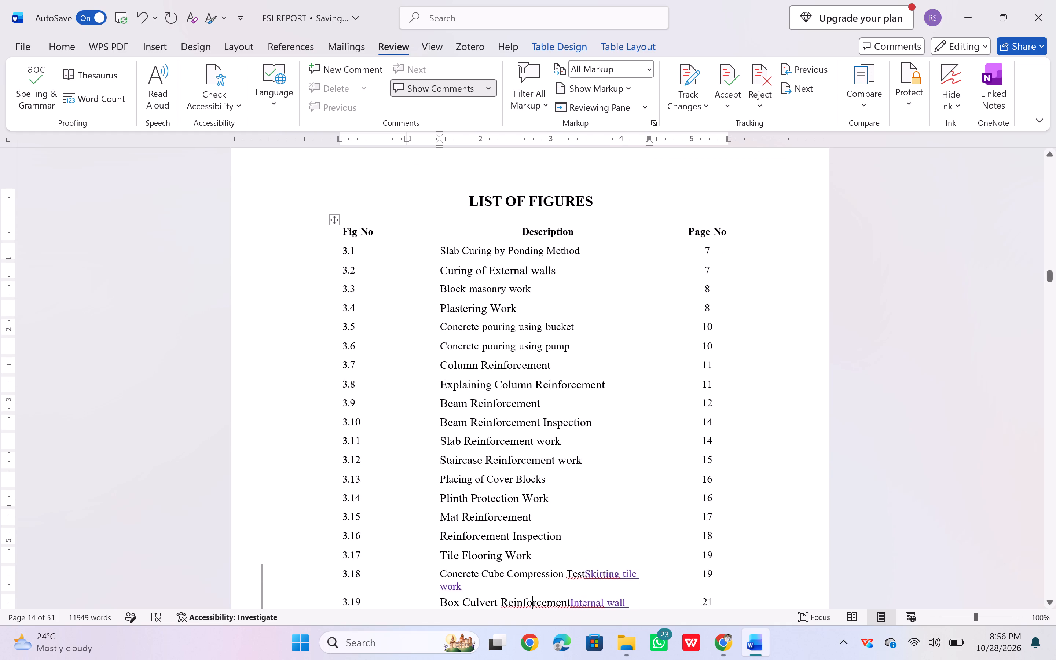
key("Up")
key("BackSpace")
key("BackSpace")
key("BackSpace")
key("BackSpace")
key("BackSpace")
key("BackSpace")
key("BackSpace")
key("BackSpace")
key("BackSpace")
key("BackSpace")
key("BackSpace")
key("BackSpace")
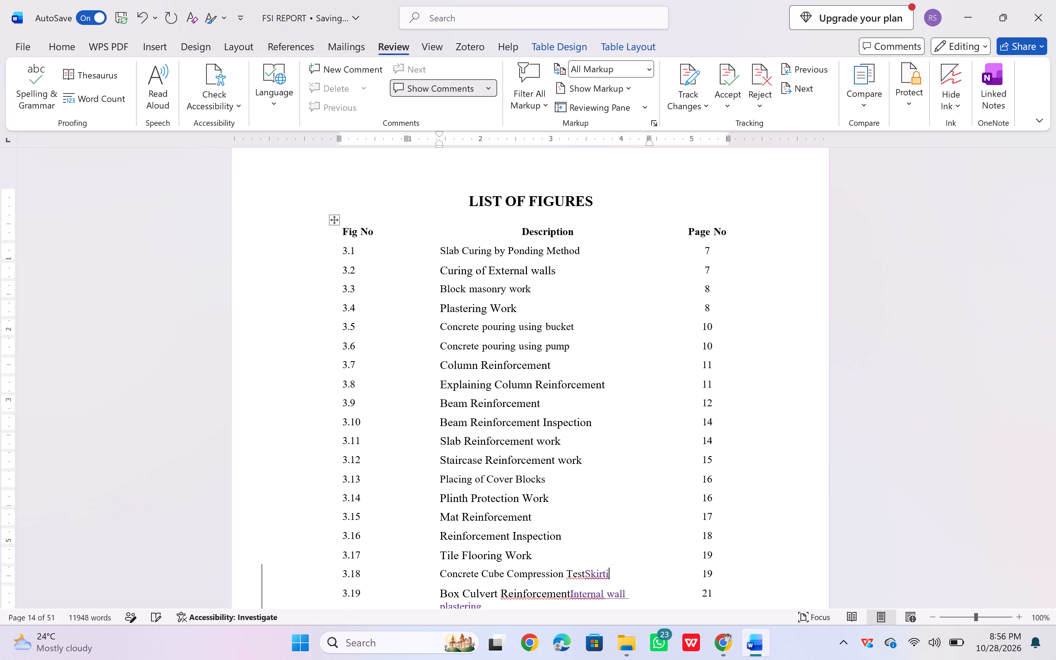
key("BackSpace")
key("BackSpace")
key("BackSpace")
key("BackSpace")
key("BackSpace")
key("BackSpace")
Delete the inserted text "Internal wall plastering" from the figure 3.19 description, keeping "Box Culvert Reinforcement".
key("Down")
key("Down")
key("BackSpace")
key("BackSpace")
key("BackSpace")
key("BackSpace")
key("BackSpace")
key("BackSpace")
key("BackSpace")
key("BackSpace")
key("BackSpace")
key("BackSpace")
key("BackSpace")
key("BackSpace")
key("BackSpace")
key("BackSpace")
key("BackSpace")
key("BackSpace")
key("BackSpace")
key("BackSpace")
key("BackSpace")
key("BackSpace")
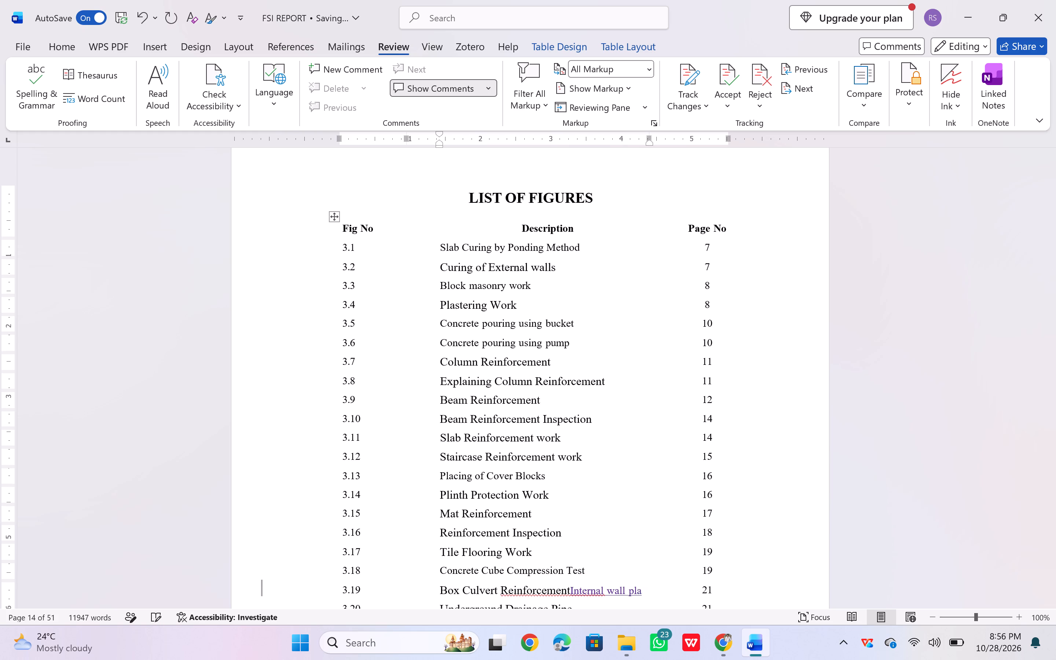
key("BackSpace")
key("BackSpace")
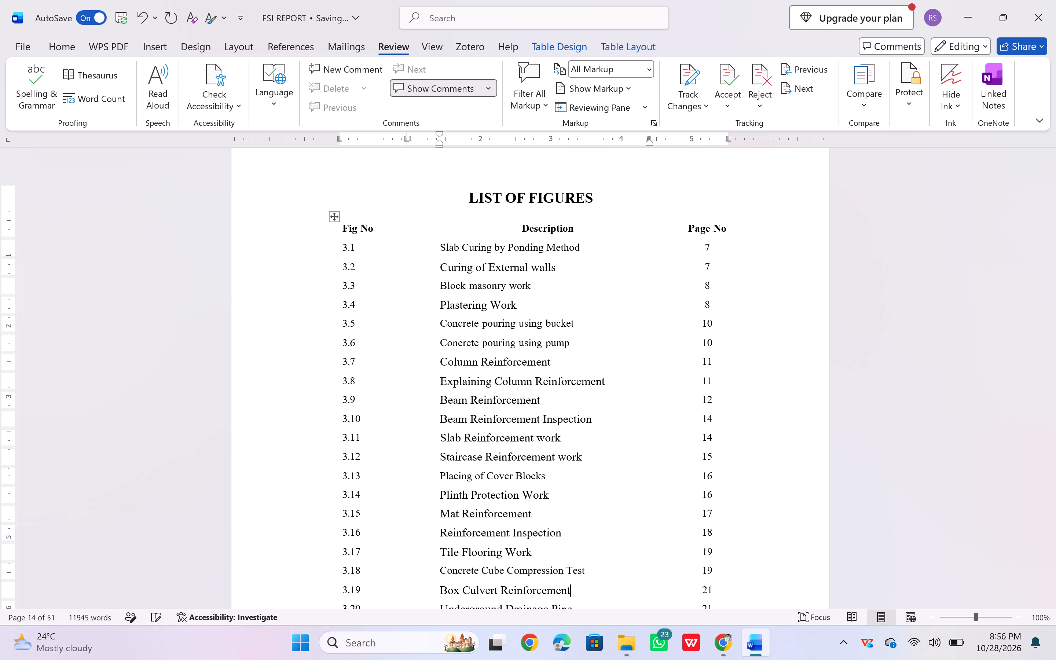
Delete the inserted text "External wall plastering" from the figure 3.20 description, keeping "Underground Drainage Pipe Installation".
key("Down")
key("Down")
key("Down")
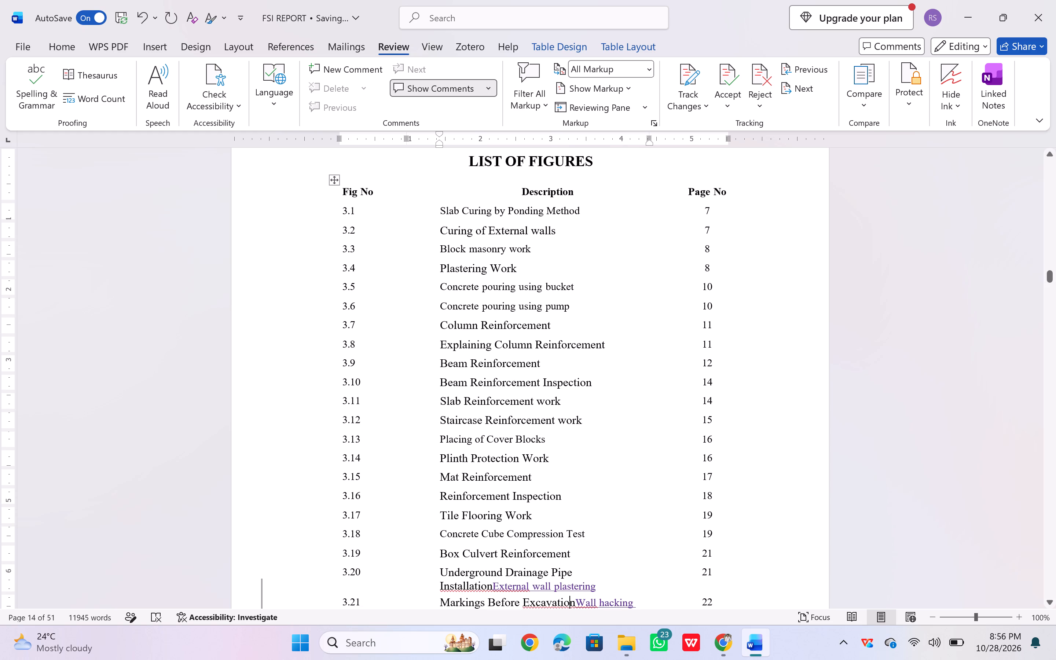
key("Up")
key("Right")
key("Right")
key("Right")
key("Right")
key("Right")
key("Right")
key("BackSpace")
key("BackSpace")
key("BackSpace")
key("BackSpace")
key("BackSpace")
key("BackSpace")
key("BackSpace")
key("BackSpace")
key("BackSpace")
key("BackSpace")
key("BackSpace")
key("BackSpace")
key("BackSpace")
key("BackSpace")
key("BackSpace")
key("BackSpace")
key("BackSpace")
key("BackSpace")
key("BackSpace")
key("BackSpace")
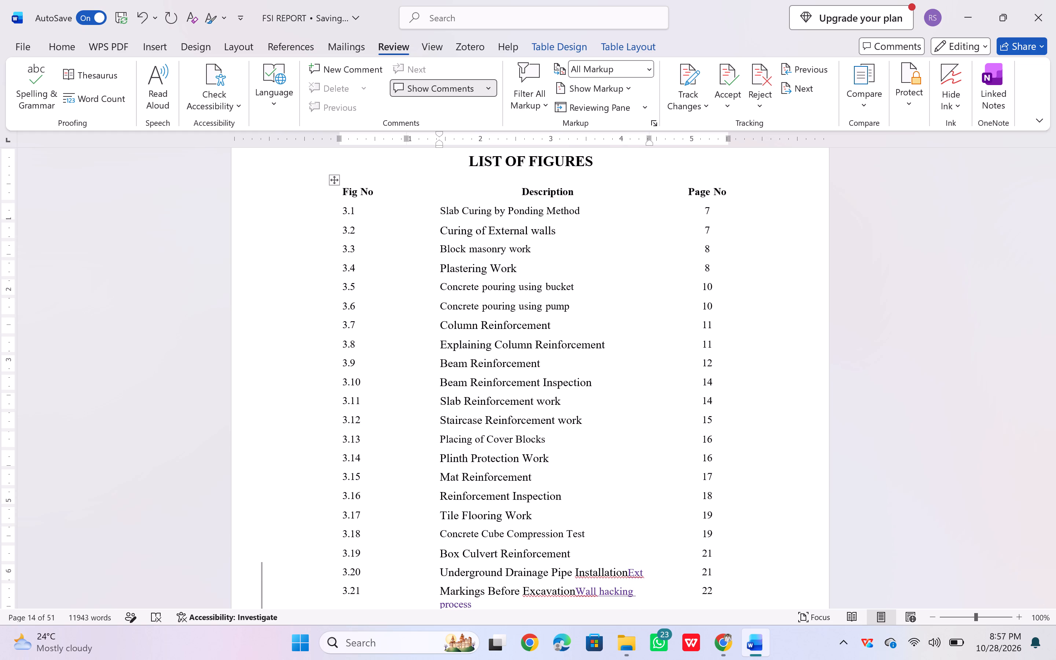
key("BackSpace")
key("BackSpace")
key("BackSpace")
Delete the inserted text "Wall hacking process" from the figure 3.21 description, keeping "Markings Before Excavation".
key("Down")
key("Down")
key("BackSpace")
key("BackSpace")
key("BackSpace")
key("BackSpace")
key("BackSpace")
key("BackSpace")
key("BackSpace")
key("BackSpace")
key("BackSpace")
key("BackSpace")
key("BackSpace")
key("BackSpace")
key("BackSpace")
key("BackSpace")
key("BackSpace")
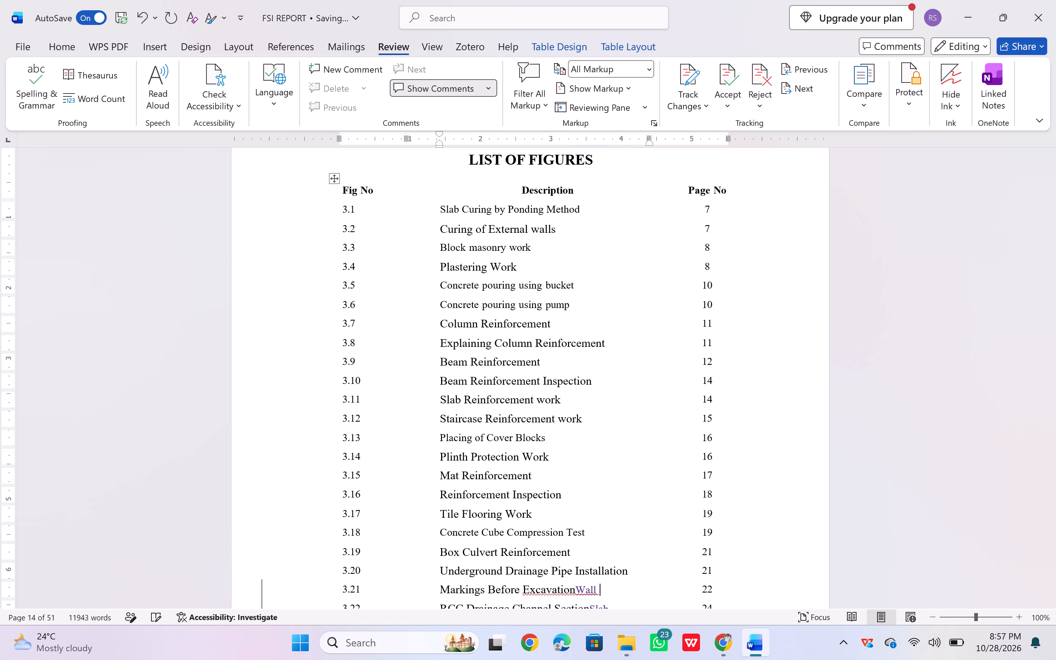
key("BackSpace")
key("BackSpace")
key("BackSpace")
key("BackSpace")
key("BackSpace")
Delete the inserted text beginning with "Slab" from the figure 3.22 description, leaving it as "RCC Drainage Channel Section".
key("Down")
key("Down")
key("BackSpace")
key("BackSpace")
key("BackSpace")
key("BackSpace")
key("BackSpace")
key("BackSpace")
key("BackSpace")
key("BackSpace")
key("BackSpace")
key("BackSpace")
key("BackSpace")
key("BackSpace")
key("BackSpace")
key("BackSpace")
key("BackSpace")
key("BackSpace")
key("BackSpace")
key("BackSpace")
key("BackSpace")
key("BackSpace")
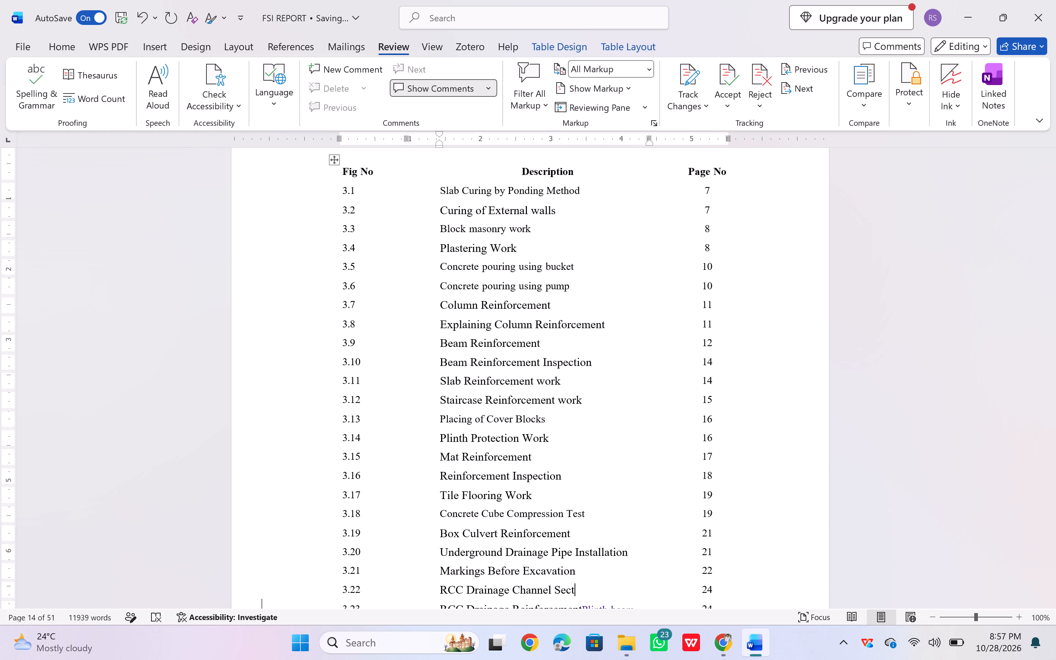
type("ion")
Delete the inserted text "Plinth beam shuttering work" from the figure 3.23 description, keeping "RCC Drainage Reinforcement".
key("Down")
key("Down")
key("BackSpace")
key("BackSpace")
key("BackSpace")
key("BackSpace")
key("BackSpace")
key("BackSpace")
key("BackSpace")
key("BackSpace")
key("BackSpace")
key("BackSpace")
key("BackSpace")
key("BackSpace")
key("BackSpace")
key("BackSpace")
key("BackSpace")
key("BackSpace")
key("BackSpace")
key("BackSpace")
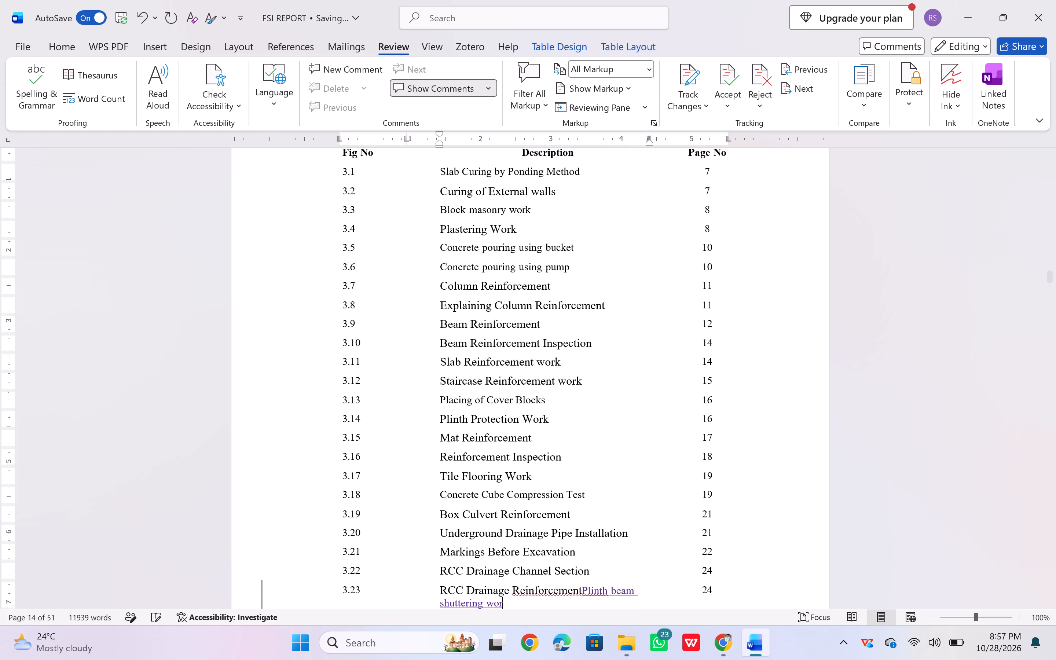
key("BackSpace")
key("BackSpace")
key("BackSpace")
key("BackSpace")
key("BackSpace")
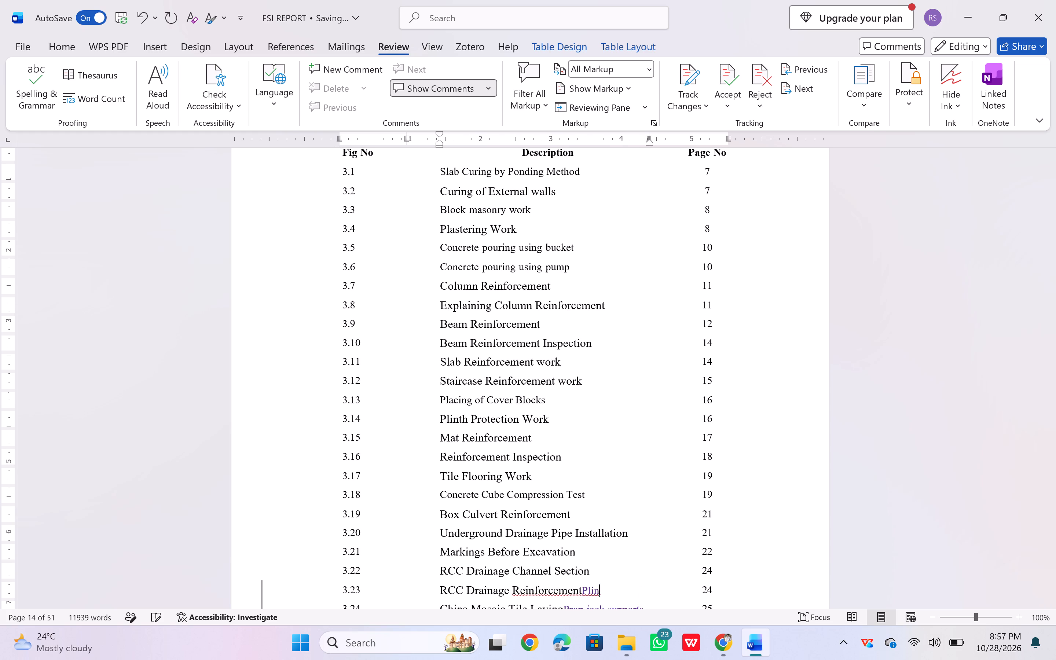
key("BackSpace")
key("BackSpace")
key("BackSpace")
key("BackSpace")
Delete the inserted text "Prop jack supports" from the figure 3.24 description, keeping "China Mosaic Tile Laying".
key("Down")
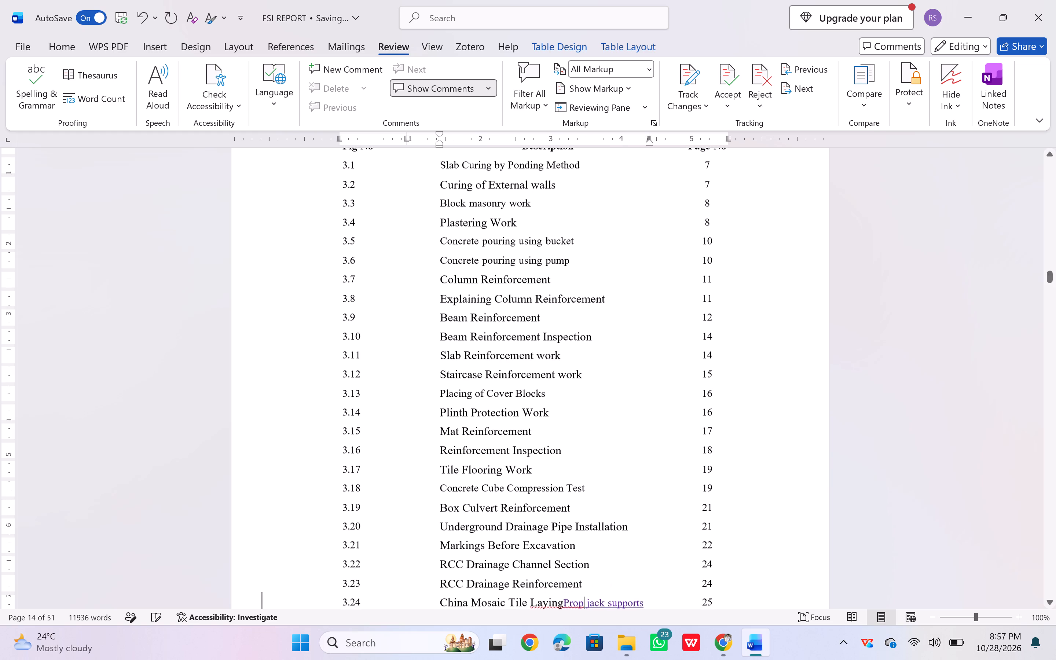
key("Down")
key("Up")
key("Right")
key("Right")
key("Right")
key("Right")
key("Right")
key("Right")
key("Right")
key("Right")
key("Right")
key("Right")
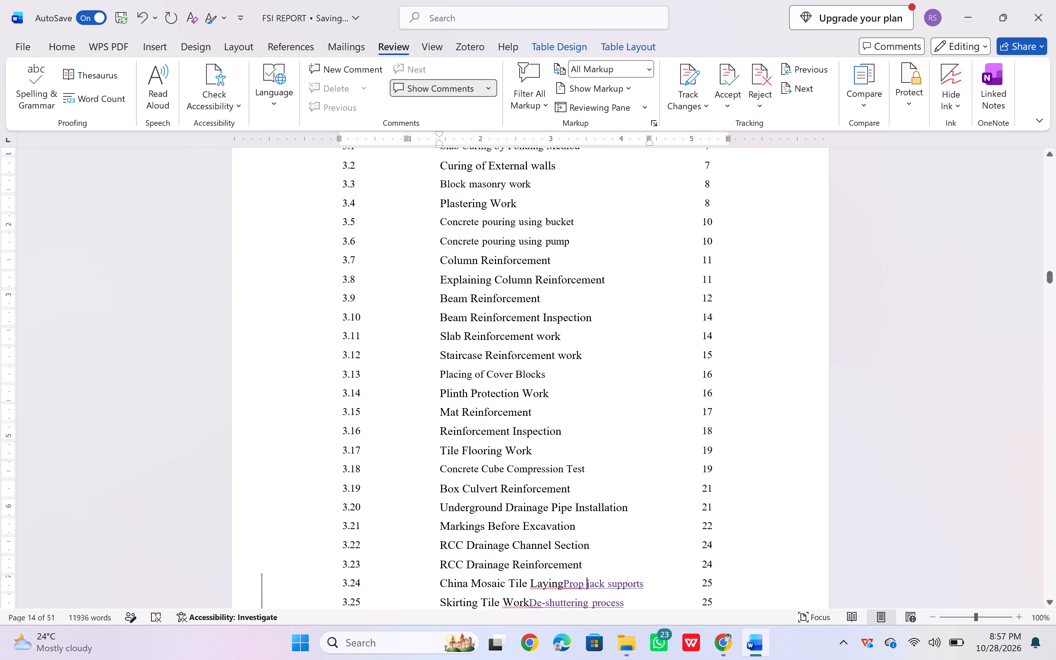
key("Right")
key("Right")
key("Right")
key("Right")
key("BackSpace")
key("BackSpace")
key("BackSpace")
key("BackSpace")
key("BackSpace")
key("BackSpace")
key("BackSpace")
key("BackSpace")
key("BackSpace")
key("BackSpace")
key("BackSpace")
key("BackSpace")
key("BackSpace")
key("BackSpace")
key("BackSpace")
key("BackSpace")
key("BackSpace")
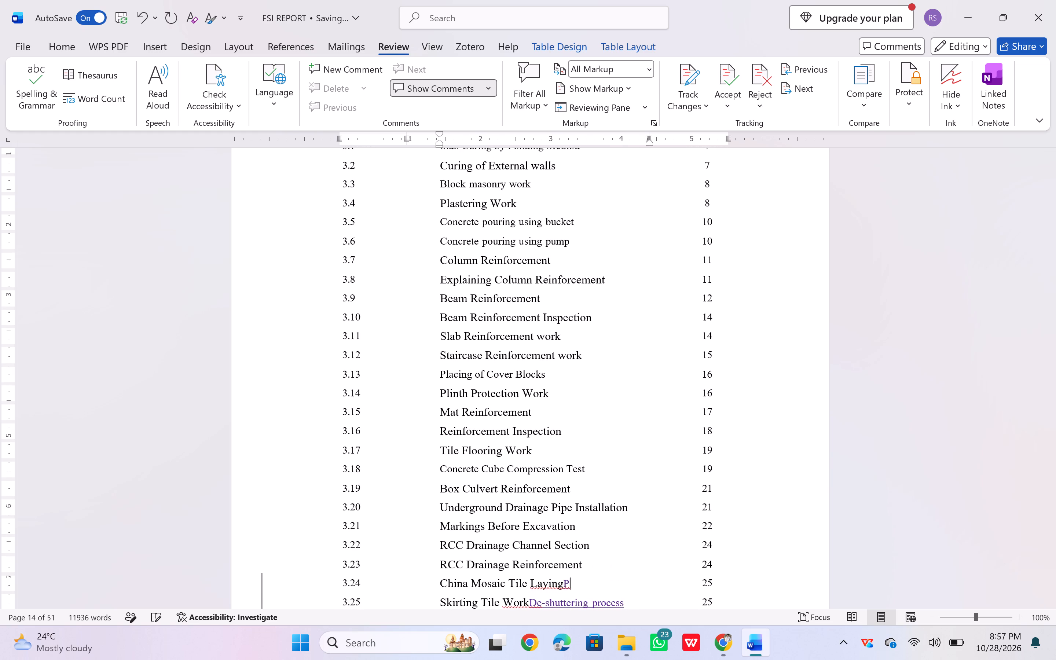
key("BackSpace")
Delete the inserted text "De-shuttering process" from the figure 3.25 description, keeping "Skirting Tile Work".
key("Down")
key("Down")
key("Down")
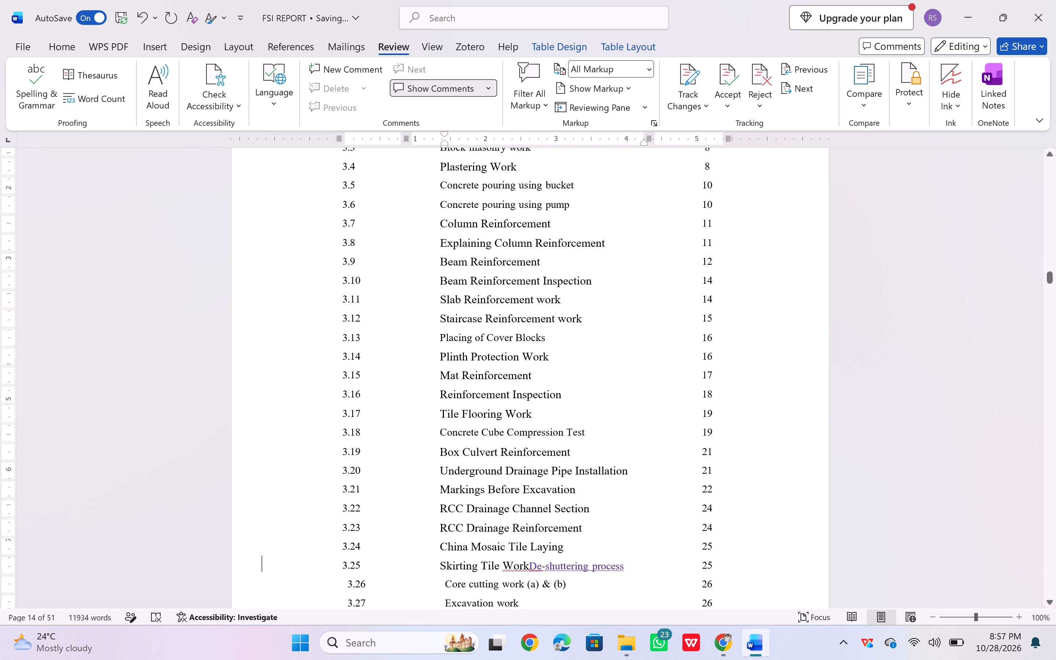
key("BackSpace")
left_click(631, 571)
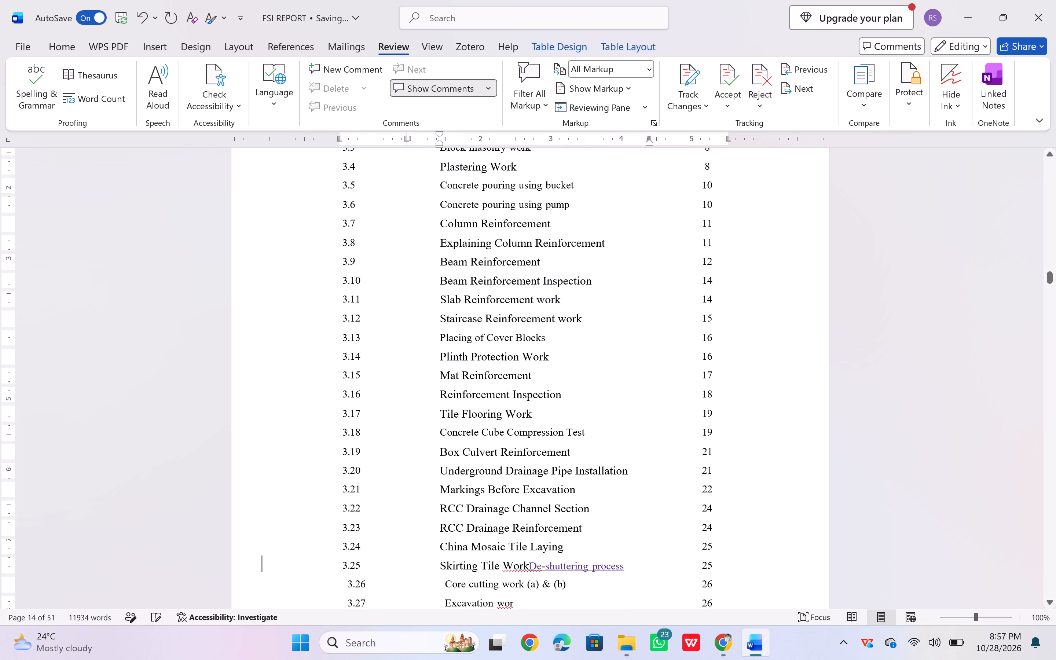
key("BackSpace")
key("BackSpace")
key("BackSpace")
key("BackSpace")
key("BackSpace")
key("BackSpace")
key("BackSpace")
key("BackSpace")
key("BackSpace")
key("BackSpace")
key("BackSpace")
key("BackSpace")
key("BackSpace")
key("BackSpace")
key("BackSpace")
key("BackSpace")
key("BackSpace")
key("BackSpace")
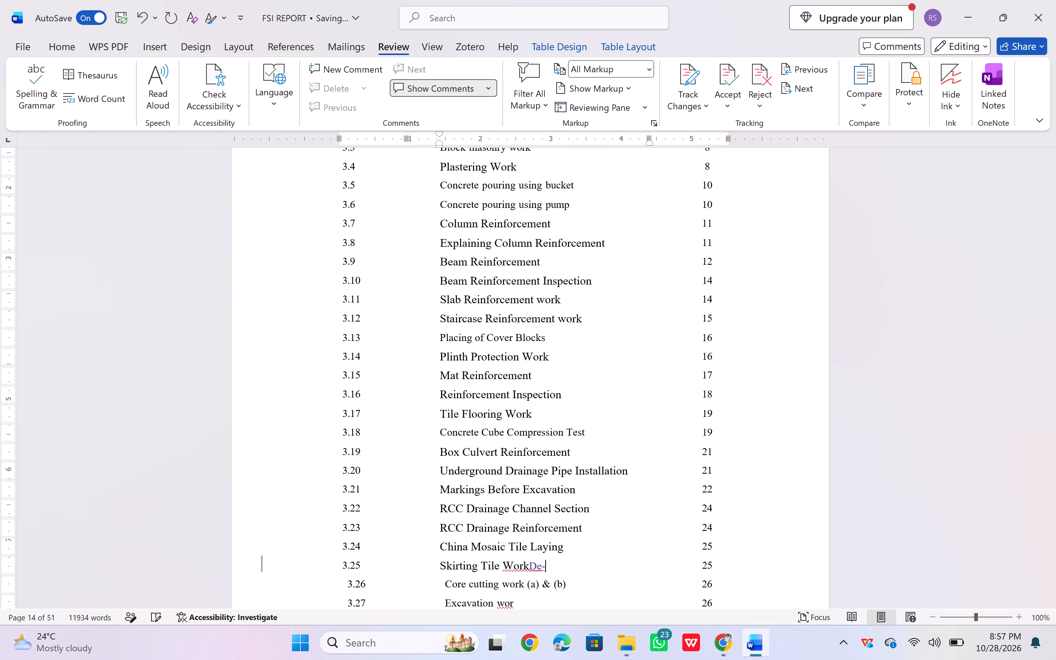
key("BackSpace")
key("BackSpace")
key("BackSpace")
Delete the rows for figures 3.26 to 3.30 from the end of the list of figures.
scroll(631, 571, "down", 1)
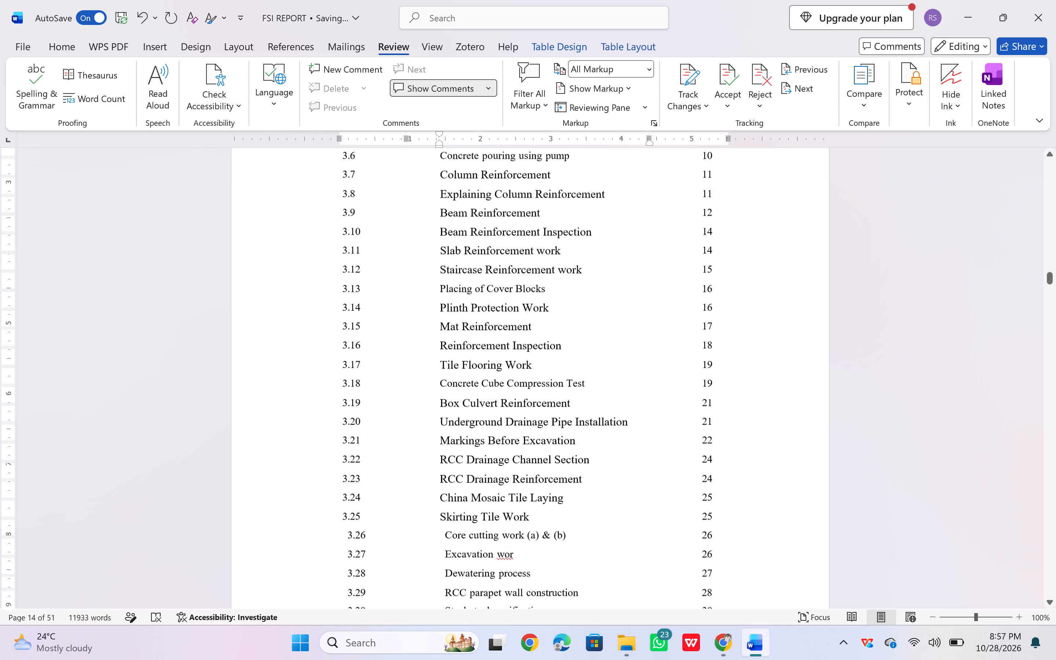
scroll(631, 571, "down", 2)
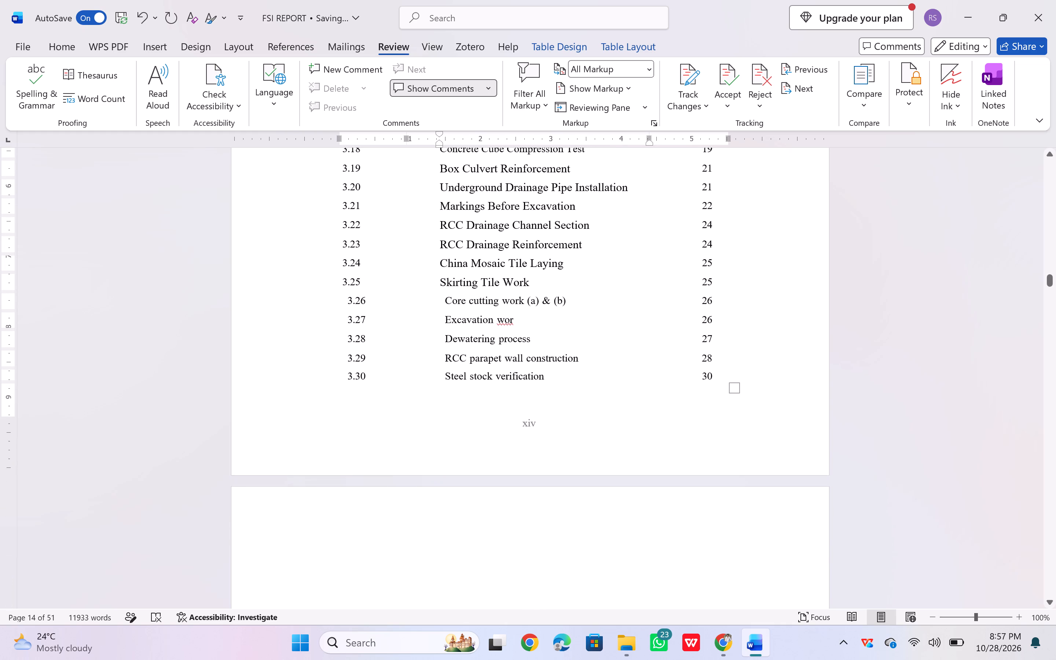
scroll(631, 571, "up", 1)
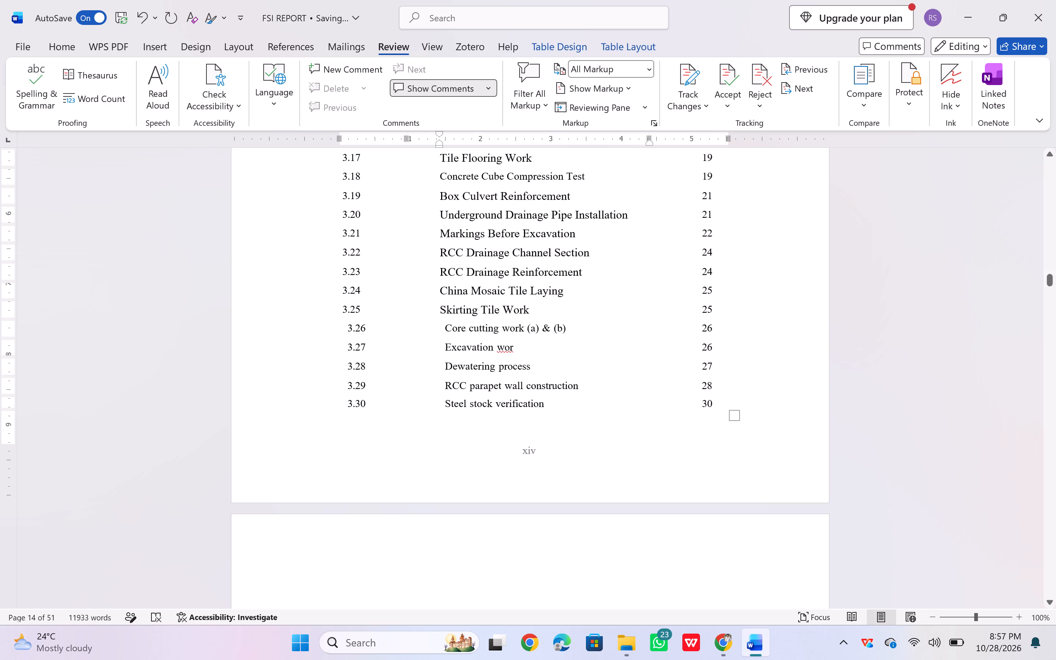
left_click_drag(305, 329, 325, 411)
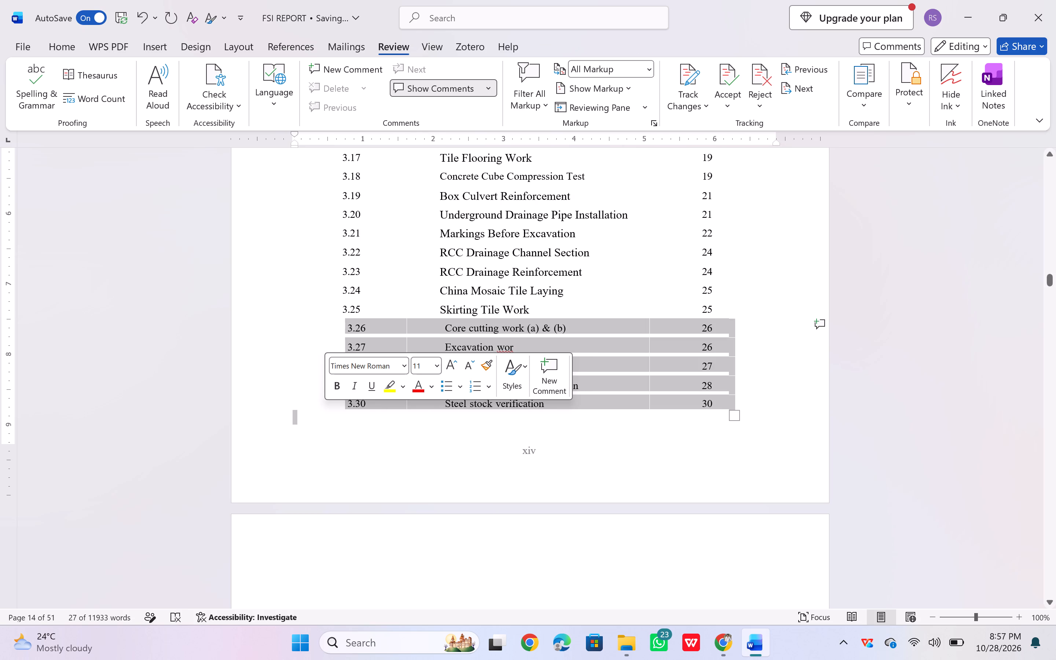
left_click(60, 43)
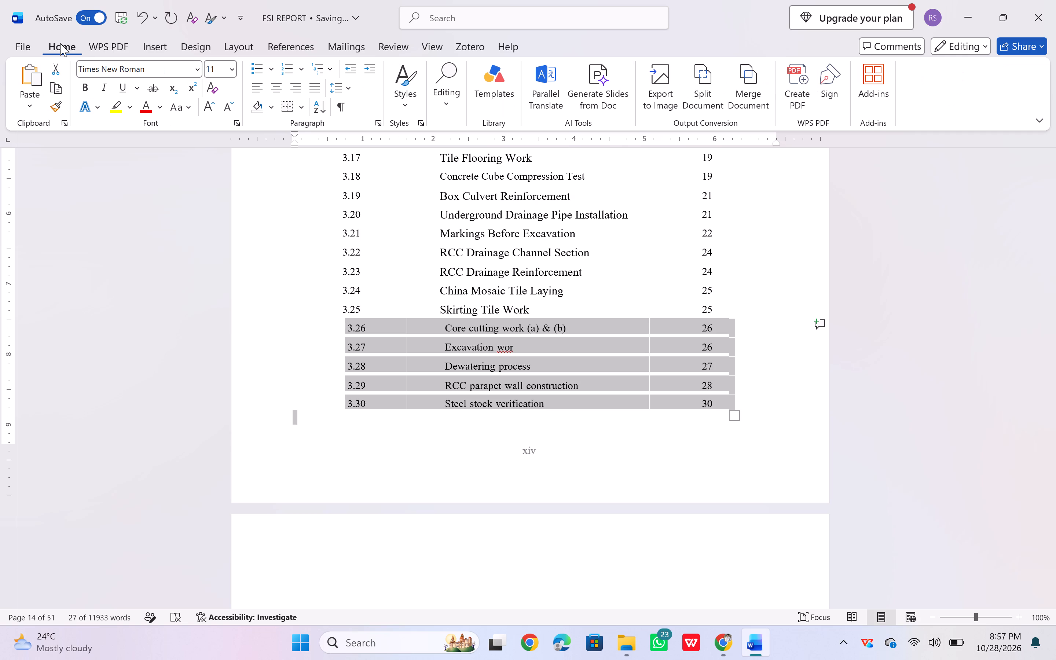
right_click(320, 340)
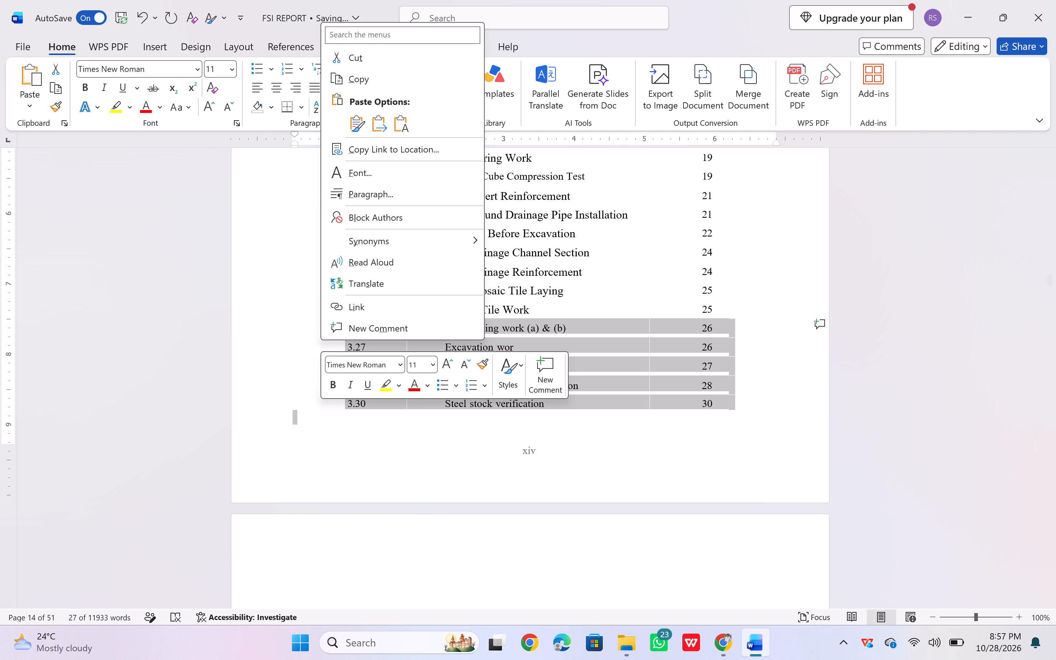
left_click(274, 360)
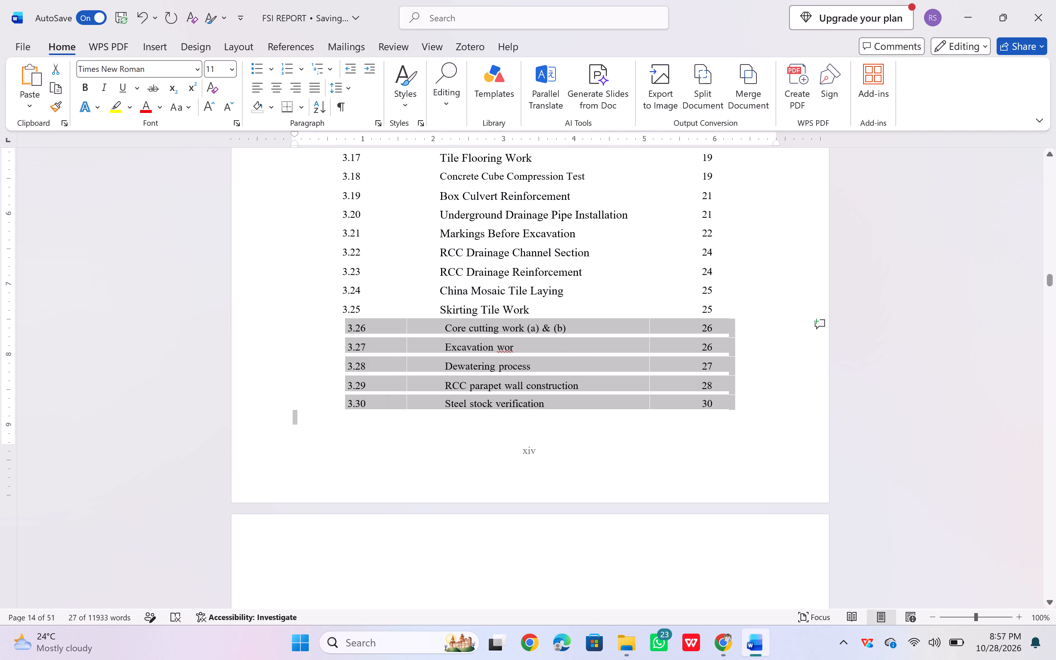
key("Delete")
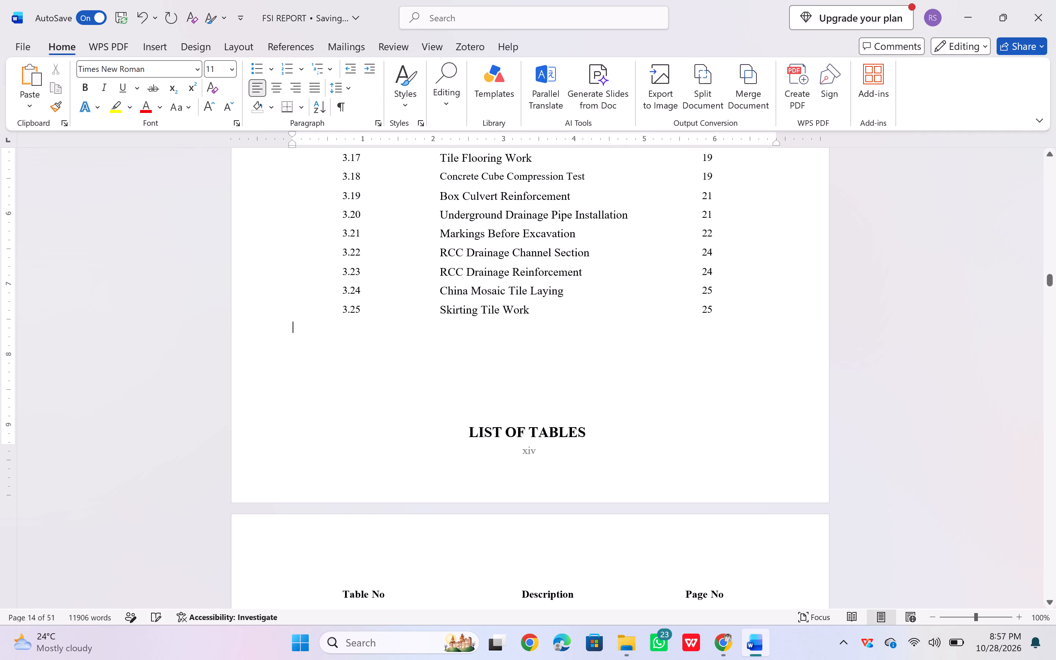
Insert a blank line before the LIST OF TABLES heading to push it onto the next page.
left_click(451, 434)
key("Return")
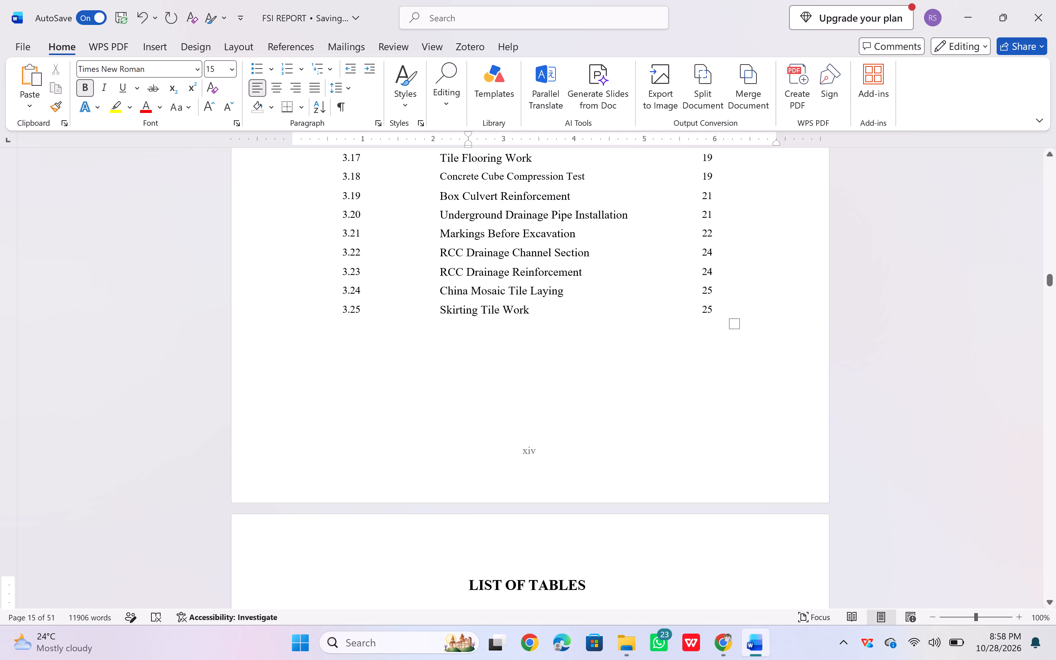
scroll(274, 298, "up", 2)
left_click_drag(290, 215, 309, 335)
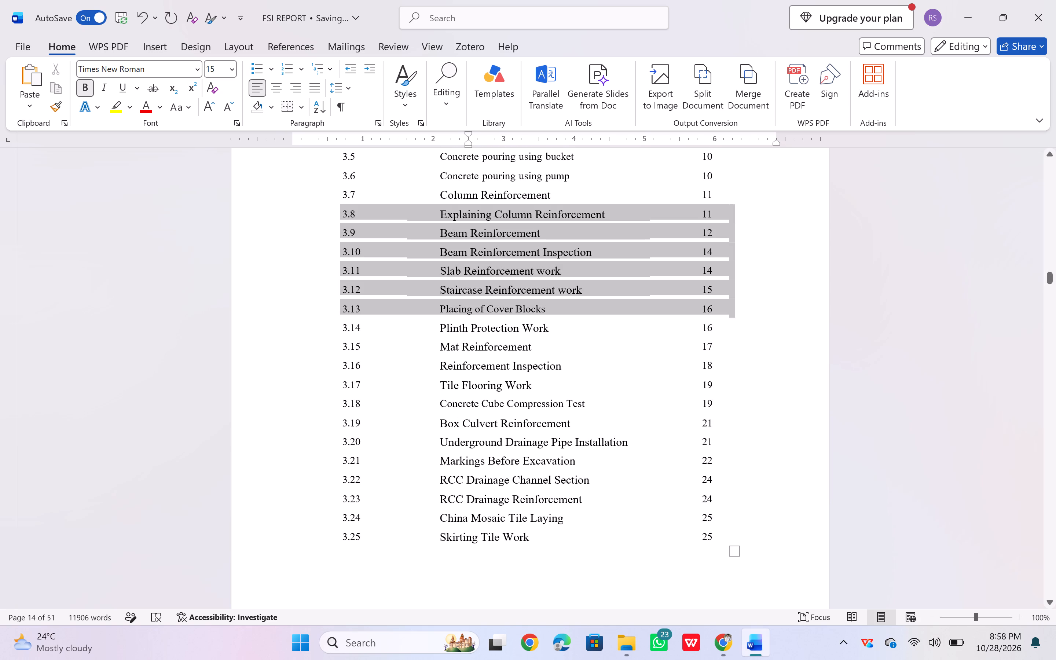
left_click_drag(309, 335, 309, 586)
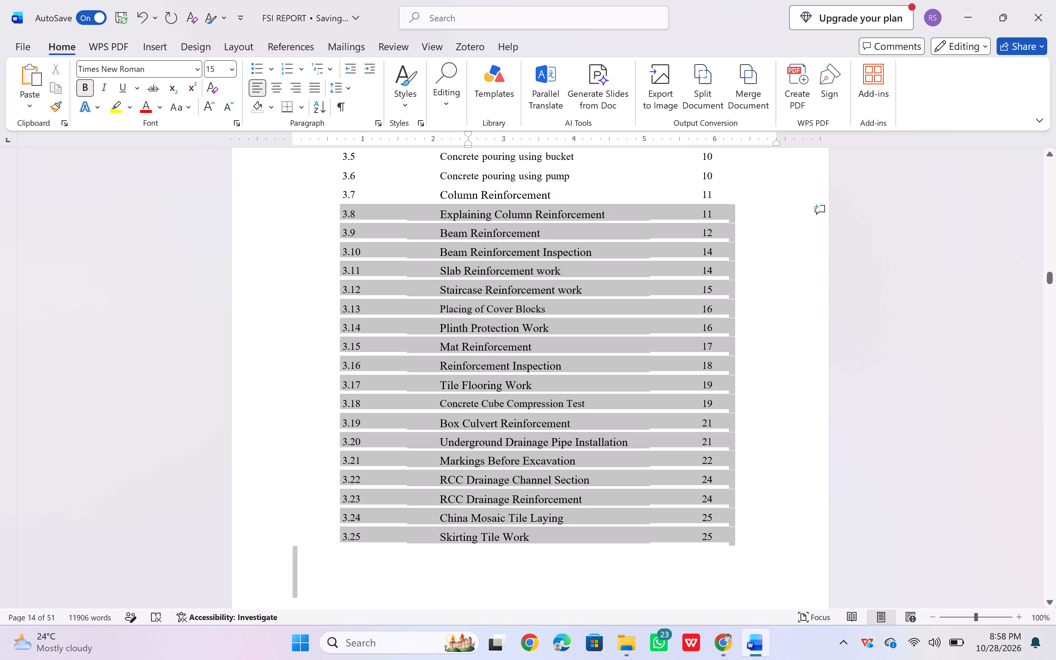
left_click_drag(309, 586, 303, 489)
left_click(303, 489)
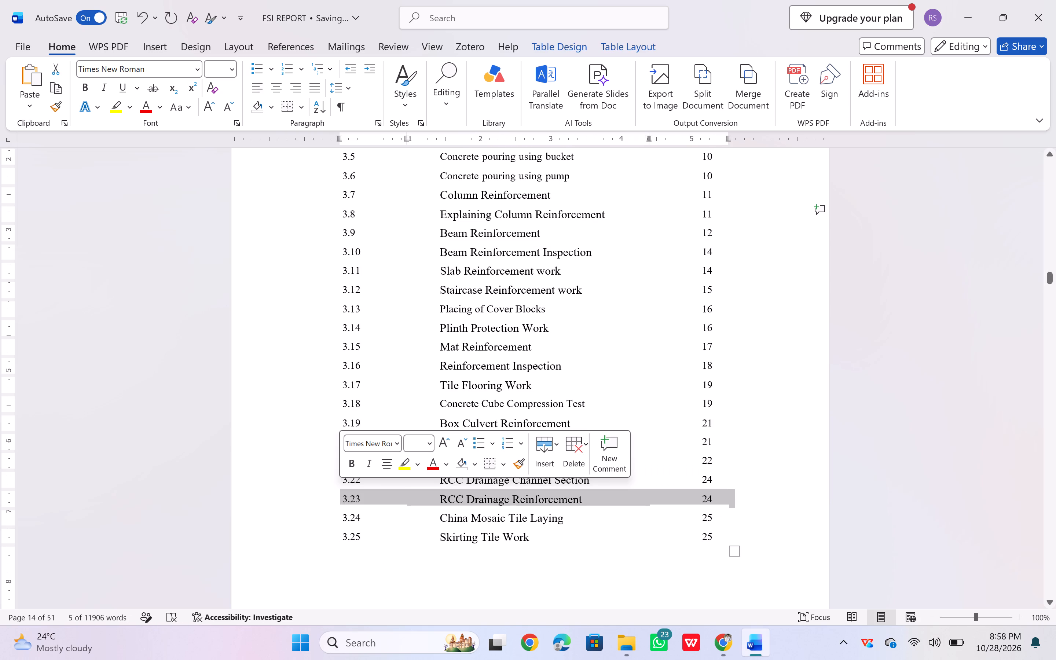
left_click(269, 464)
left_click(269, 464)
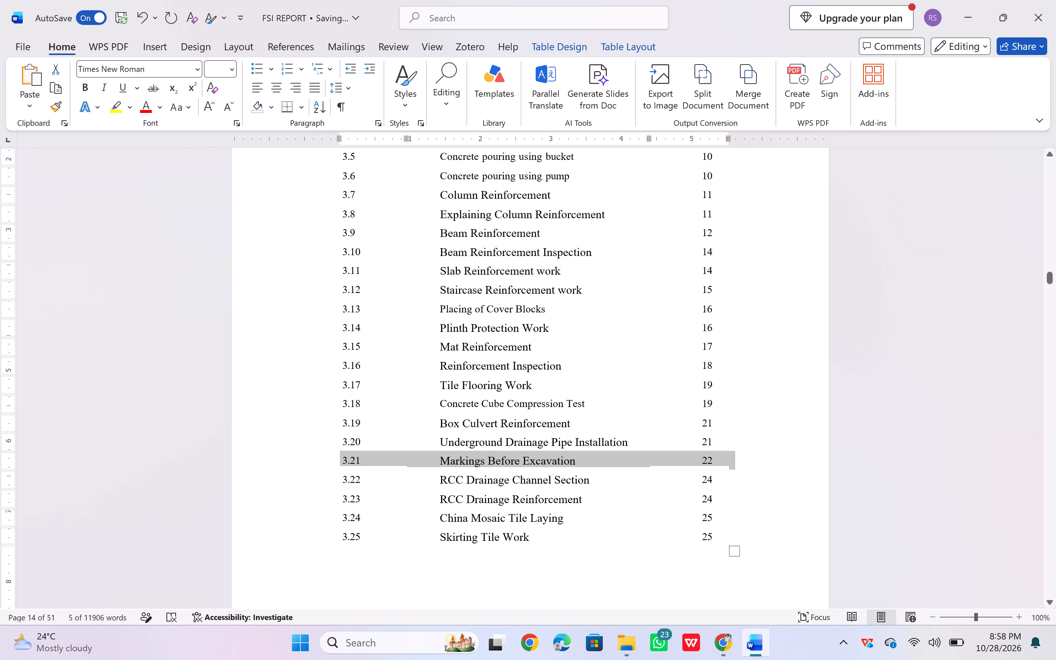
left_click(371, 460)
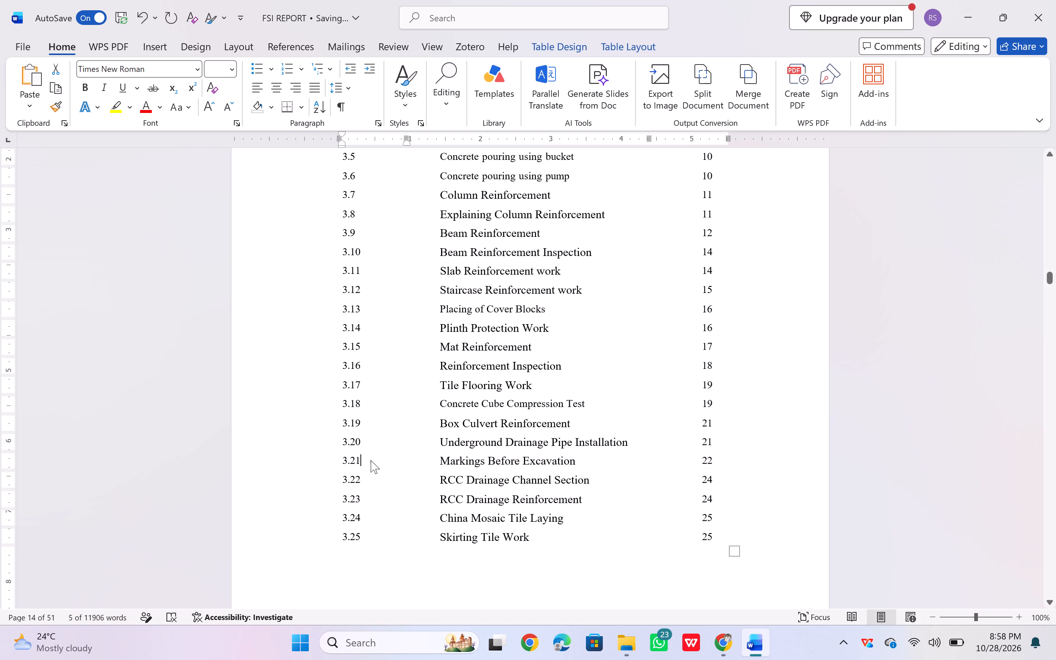
Review the end of the list of figures, the list of tables, and chapter 3 up to section 3.2.8 Staircase Reinforcement Work.
scroll(371, 460, "up", 2)
scroll(371, 460, "down", 2)
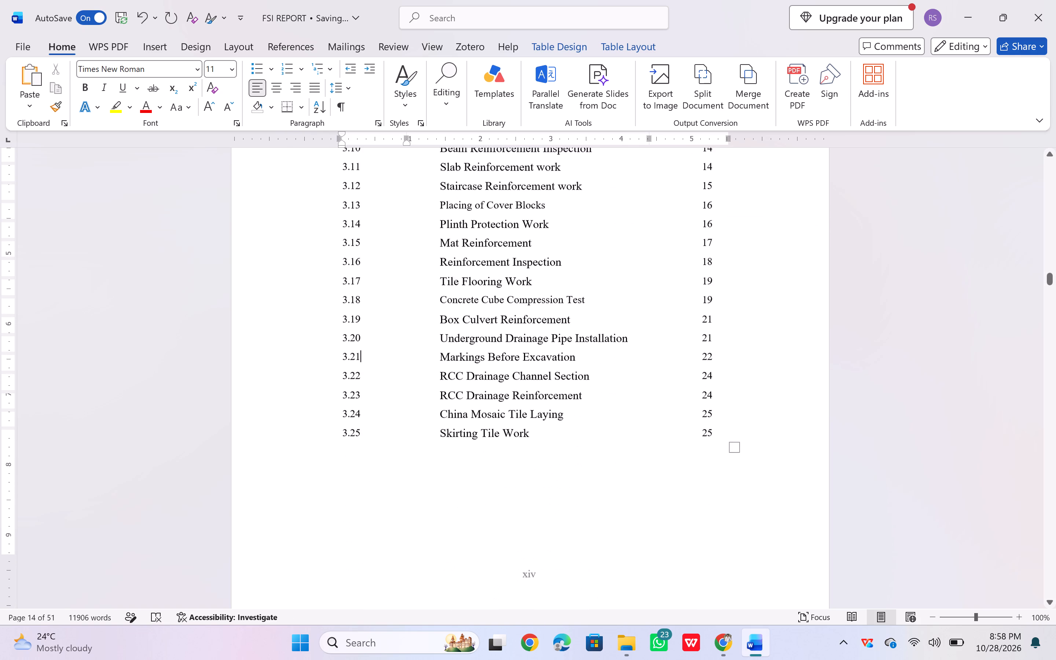
scroll(371, 460, "down", 2)
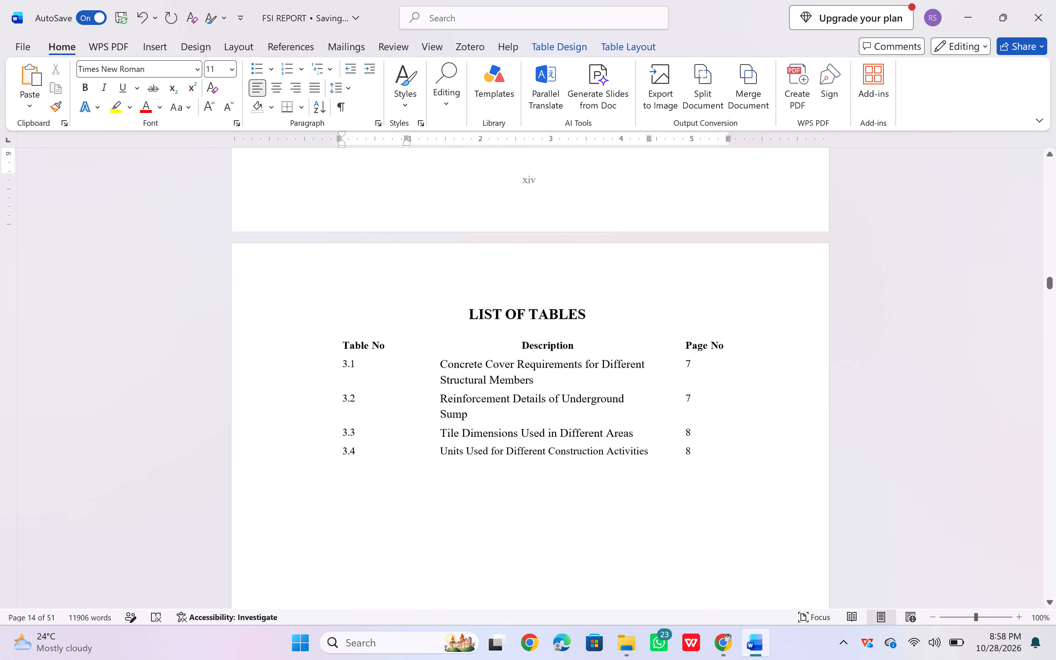
scroll(371, 460, "down", 3)
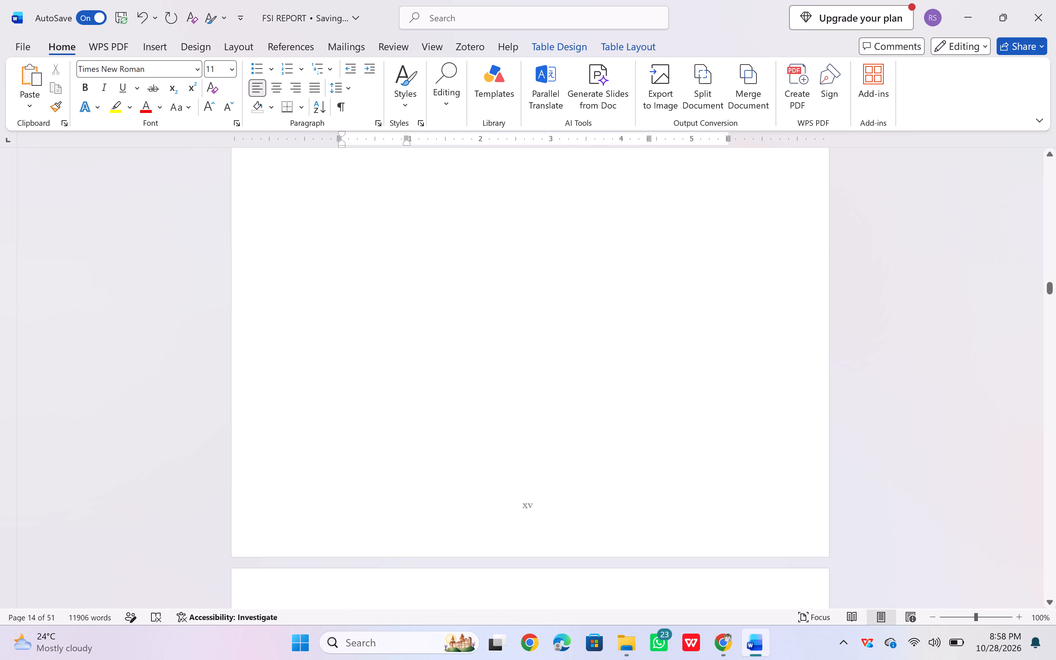
scroll(371, 460, "down", 7)
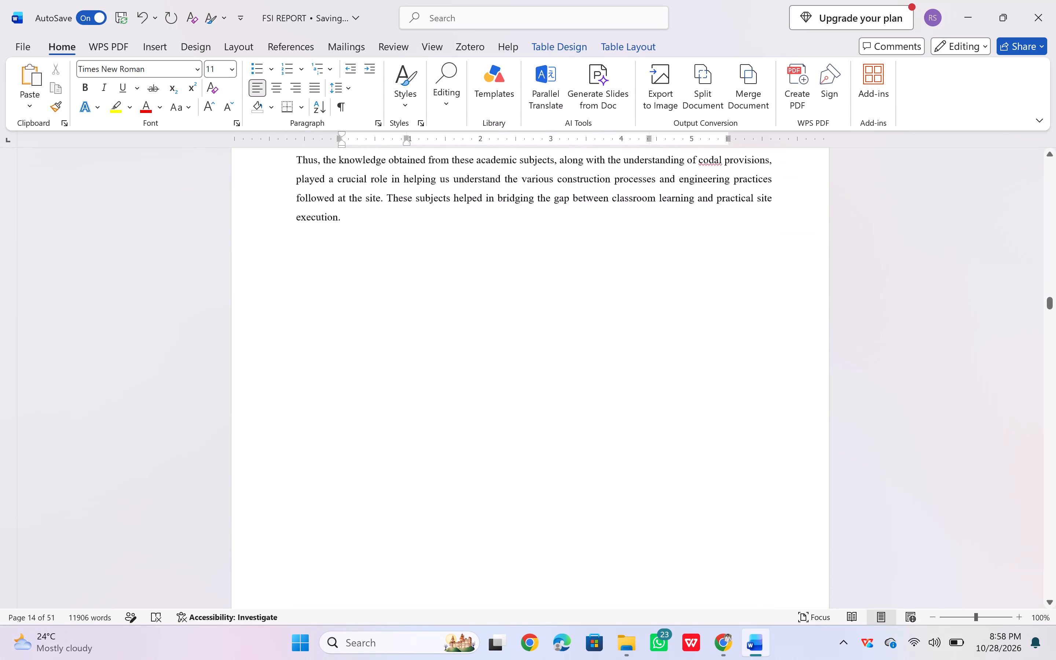
scroll(371, 460, "down", 7)
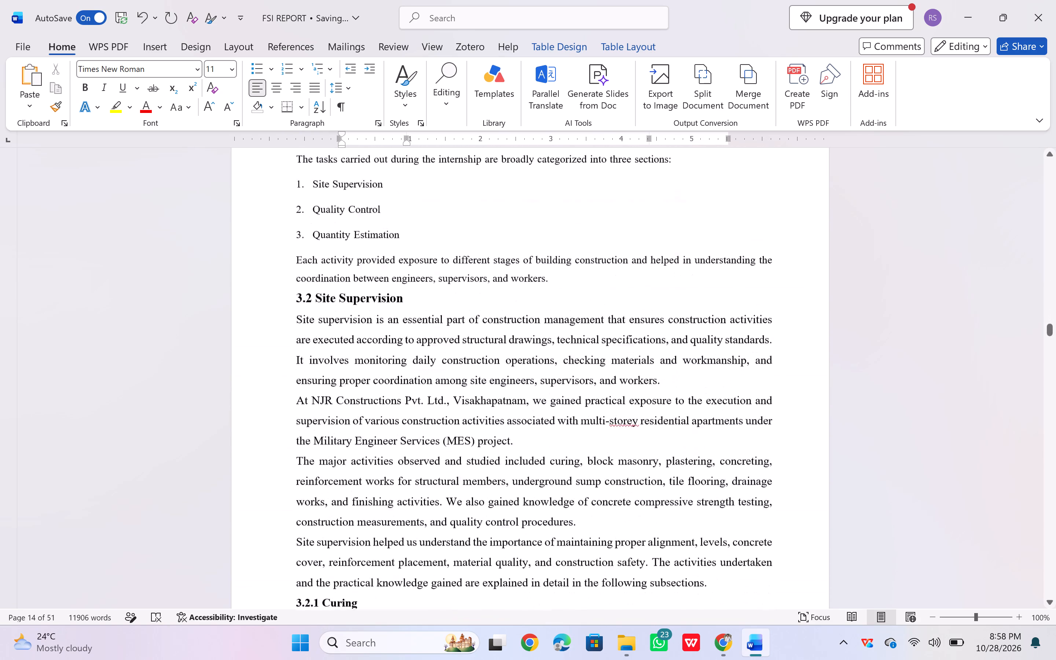
scroll(371, 460, "down", 7)
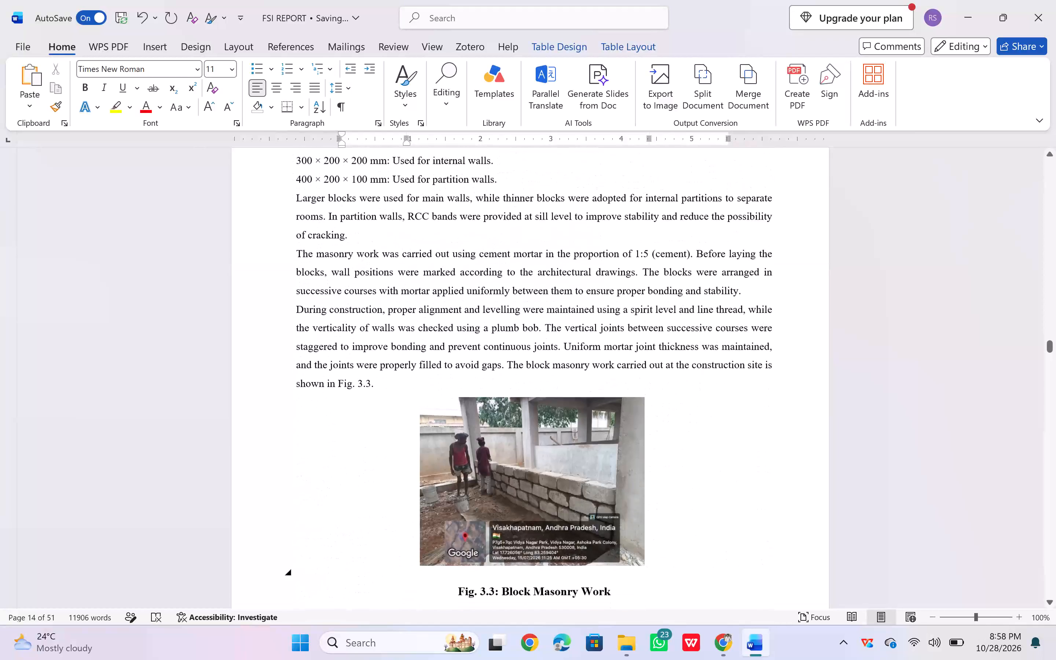
scroll(371, 460, "down", 6)
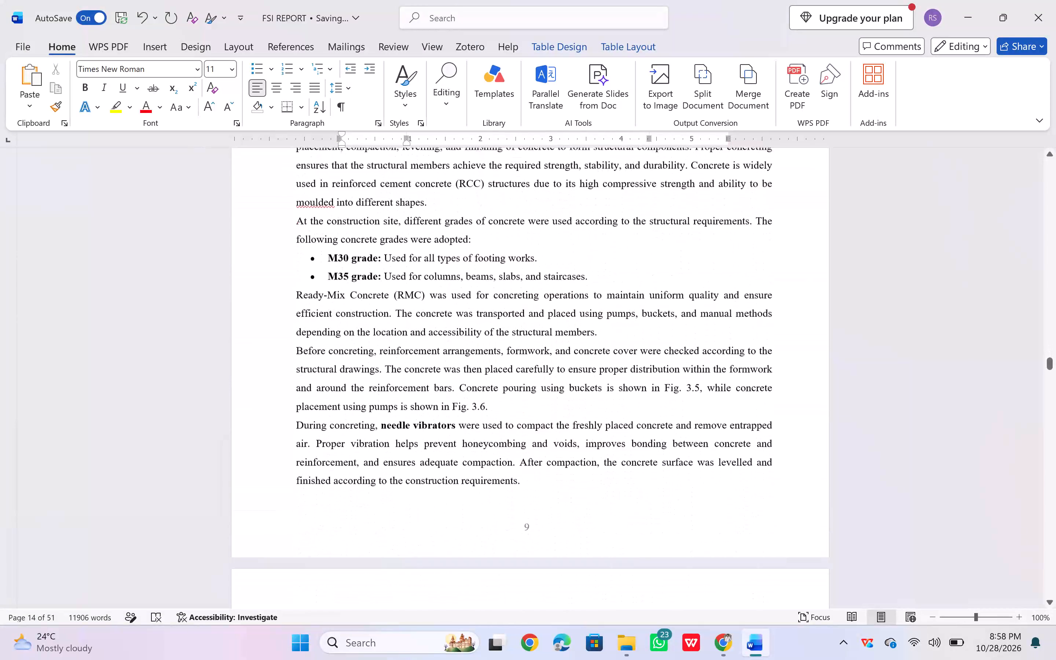
scroll(371, 460, "down", 5)
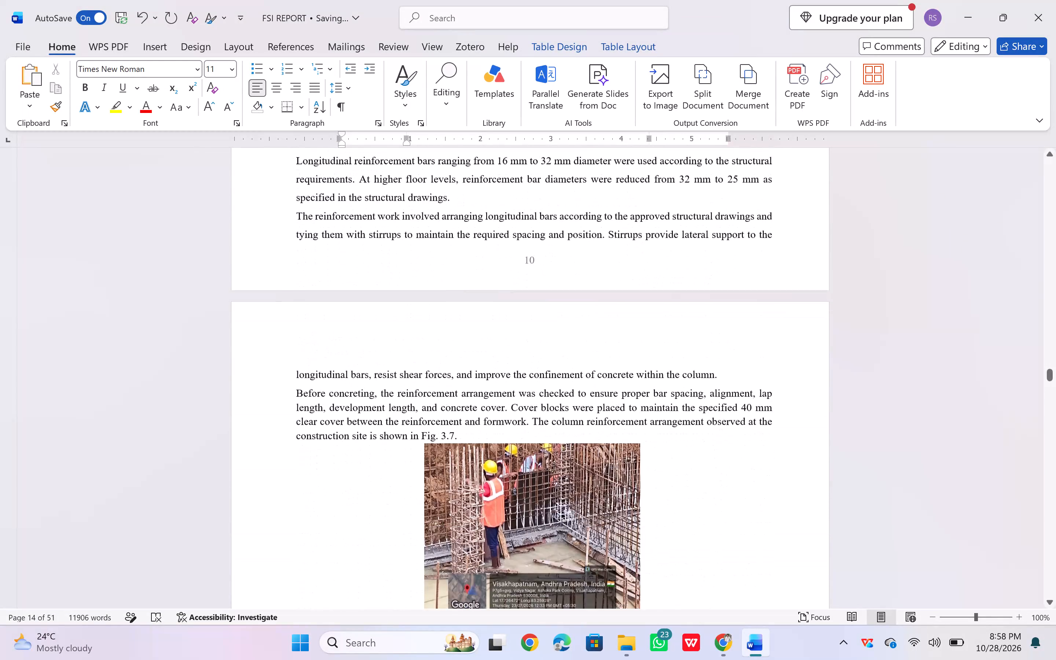
scroll(371, 460, "down", 5)
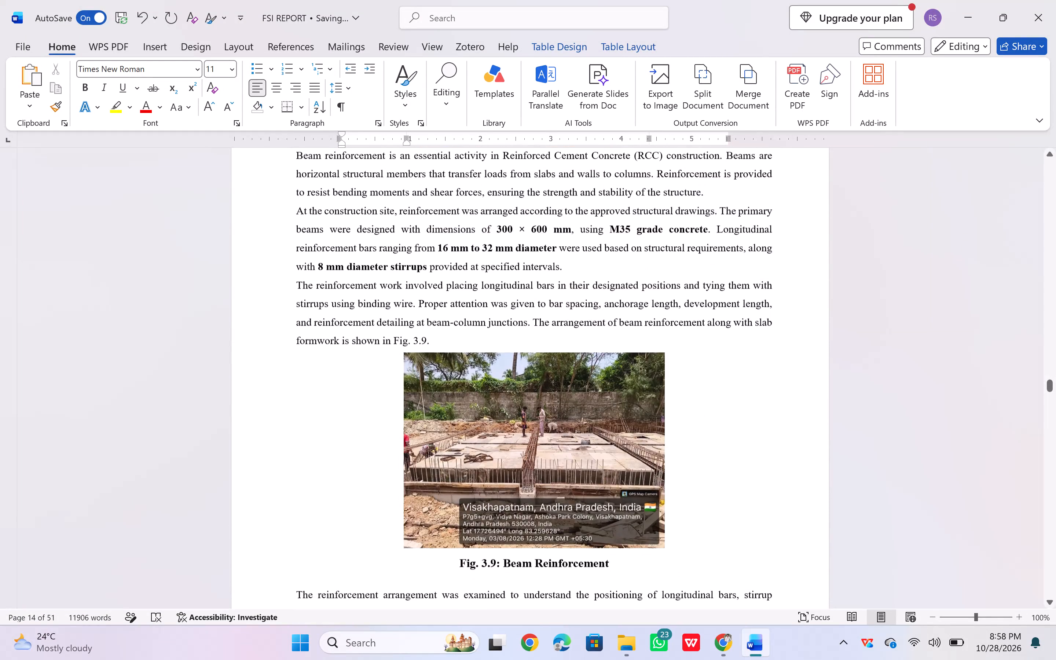
scroll(371, 460, "down", 6)
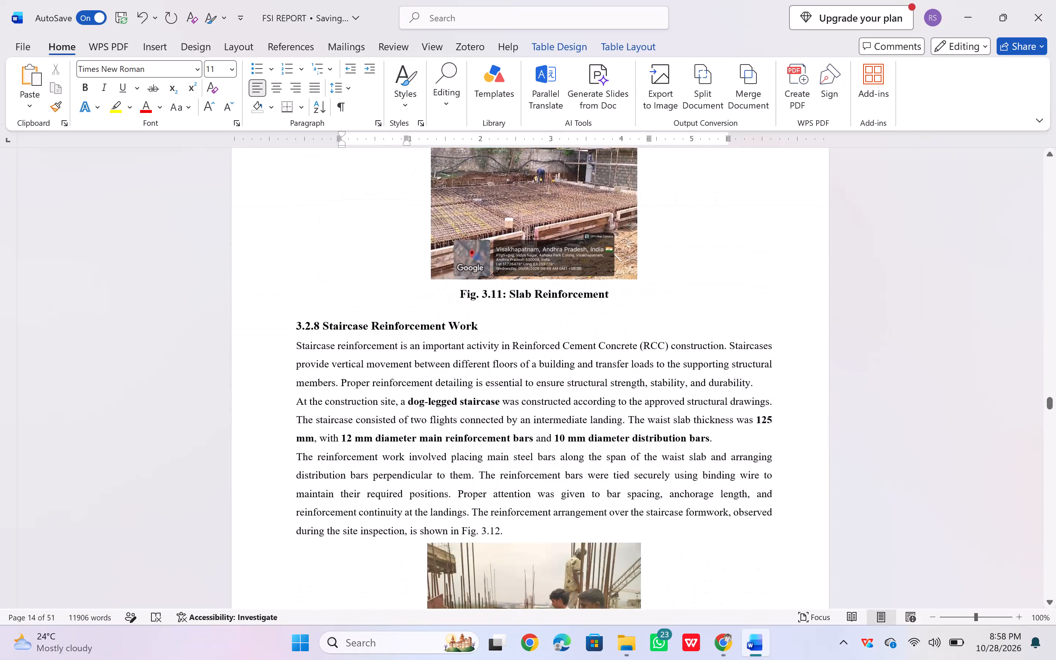
scroll(371, 460, "right", 1)
scroll(371, 460, "up", 2)
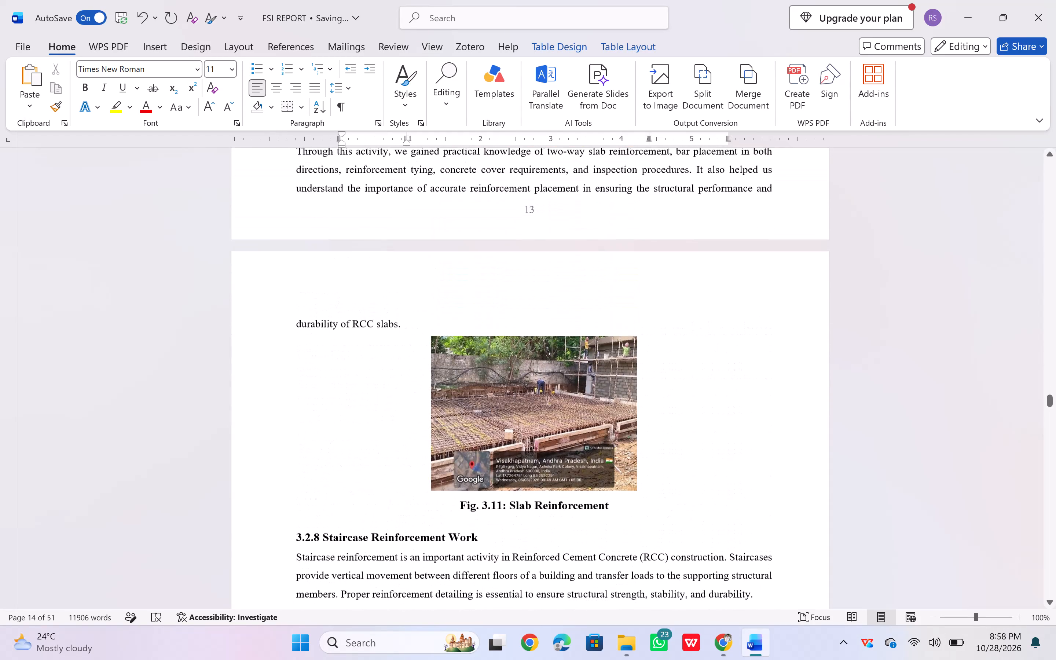
Review the tables, figure captions and headings of chapter 3 from section 3.2.9 Cover Blocks Placement to section 3.2.19.
scroll(371, 460, "down", 3)
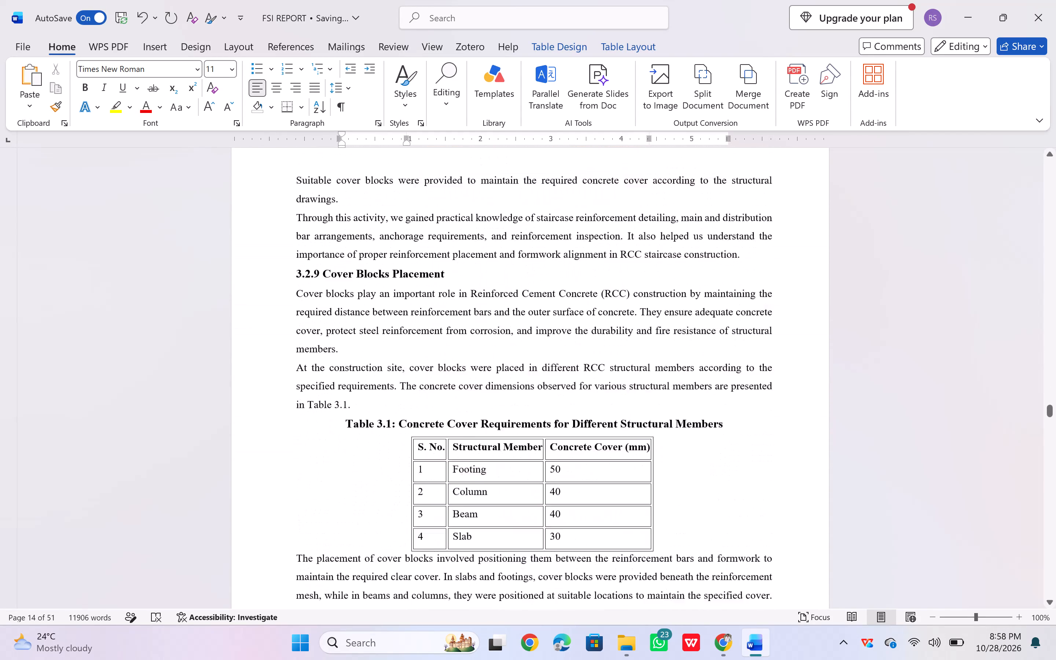
scroll(371, 460, "down", 4)
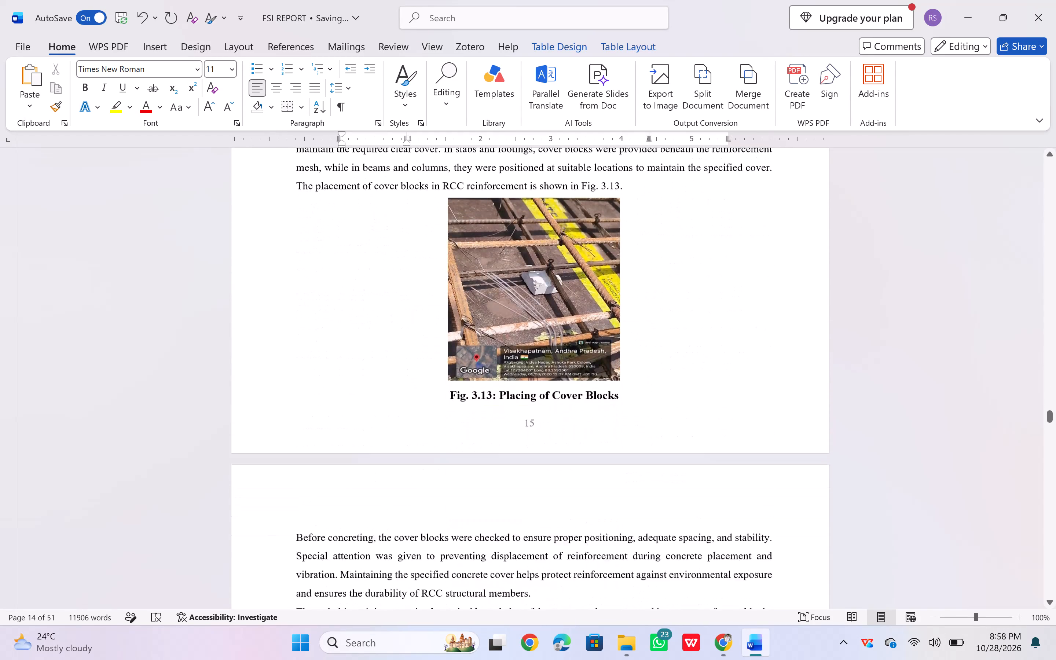
scroll(371, 460, "down", 4)
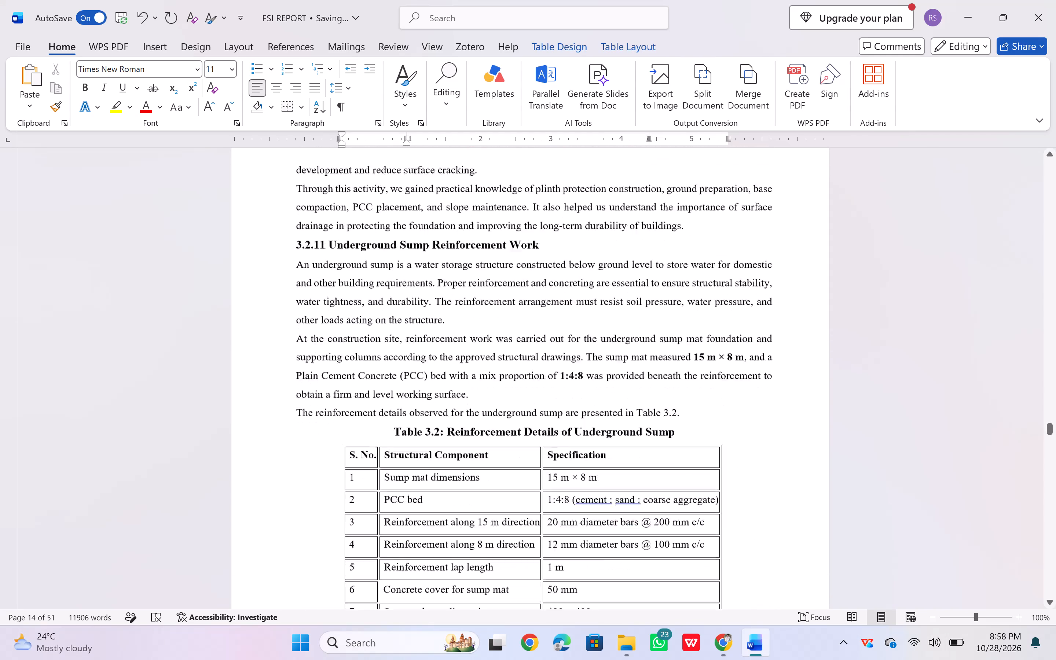
scroll(371, 460, "down", 5)
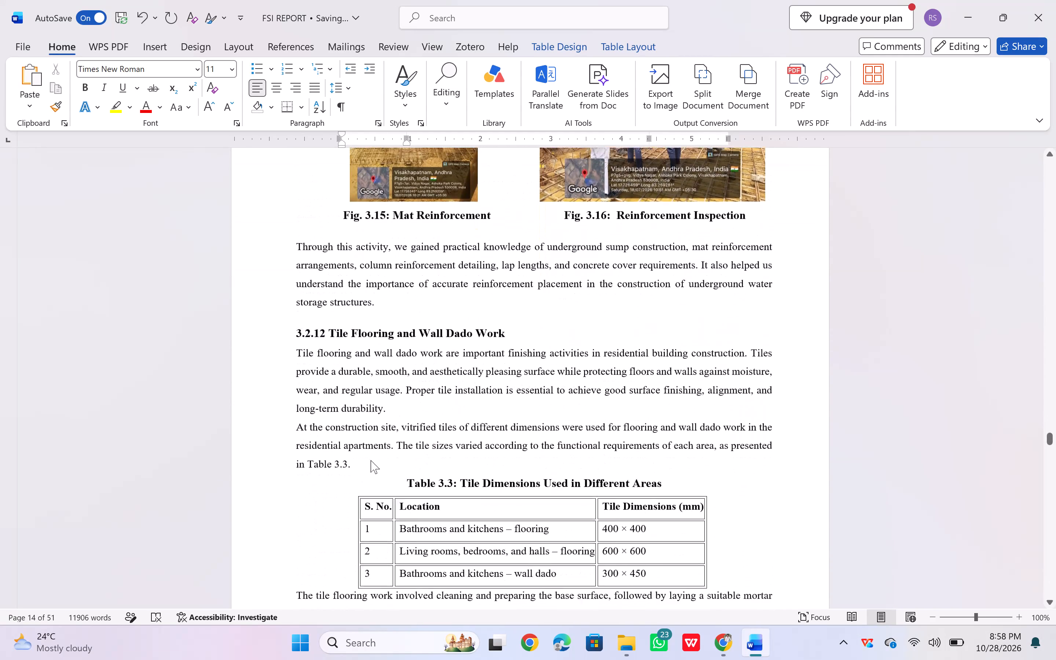
scroll(371, 460, "down", 2)
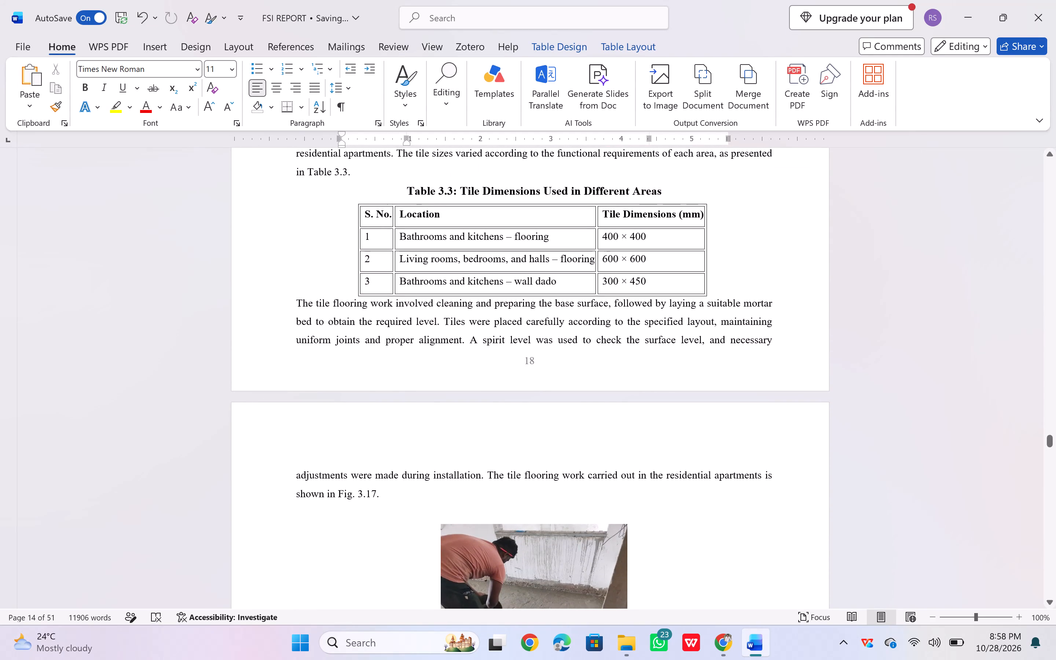
scroll(371, 460, "down", 2)
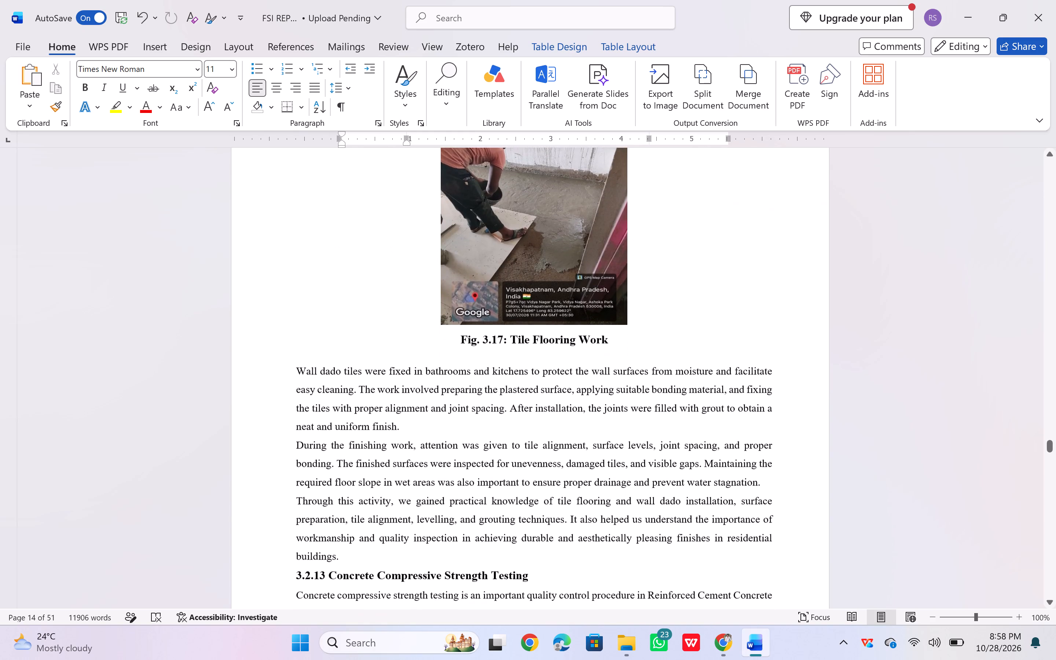
scroll(371, 460, "down", 5)
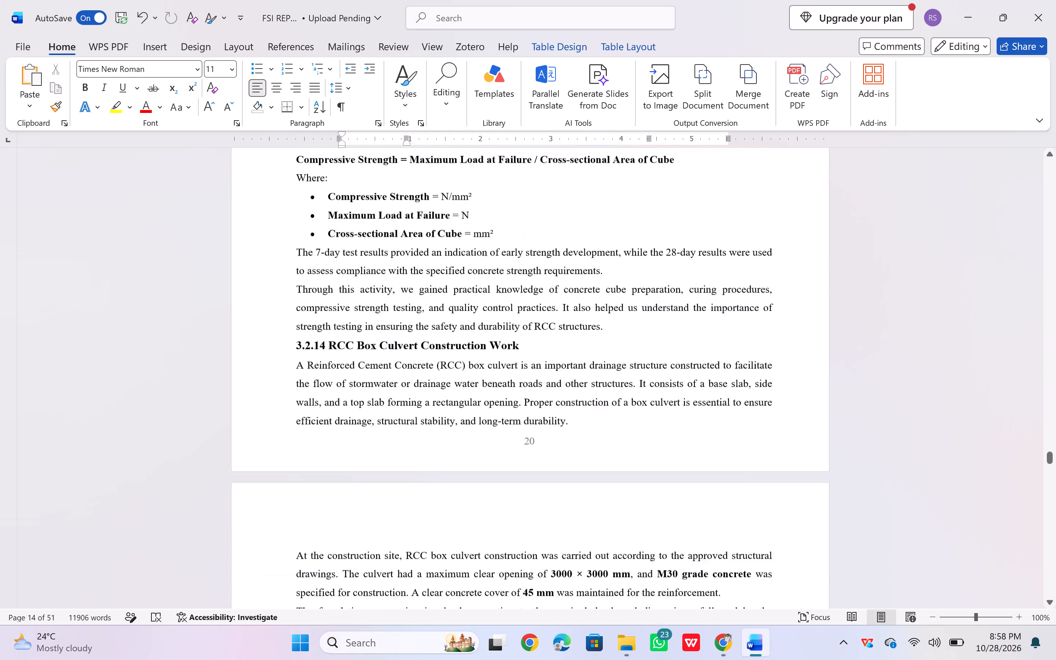
scroll(371, 460, "down", 5)
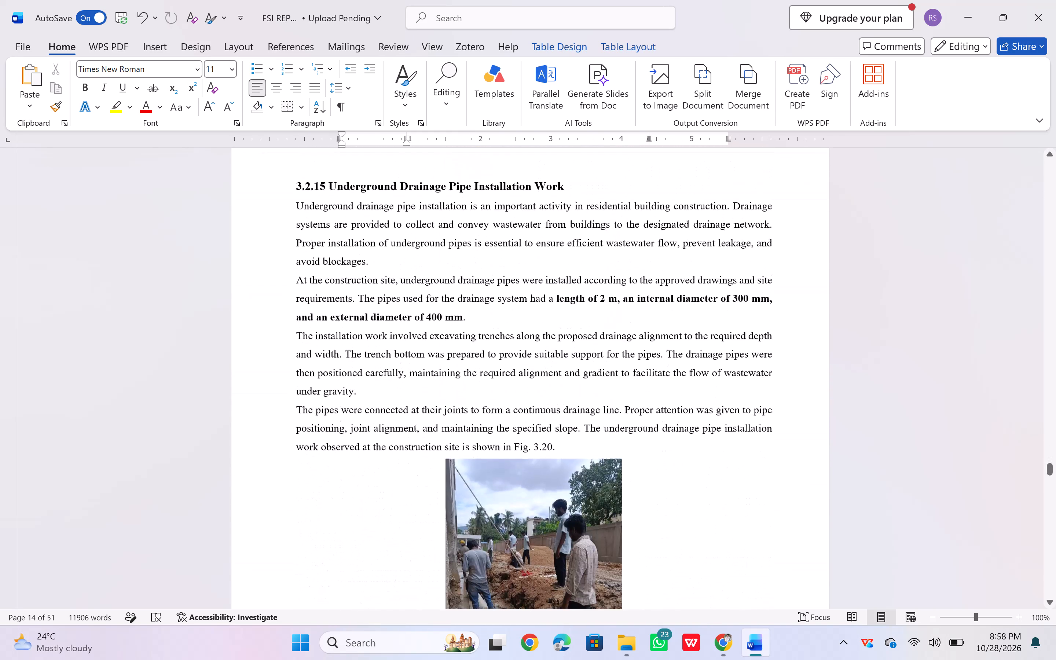
scroll(371, 460, "down", 5)
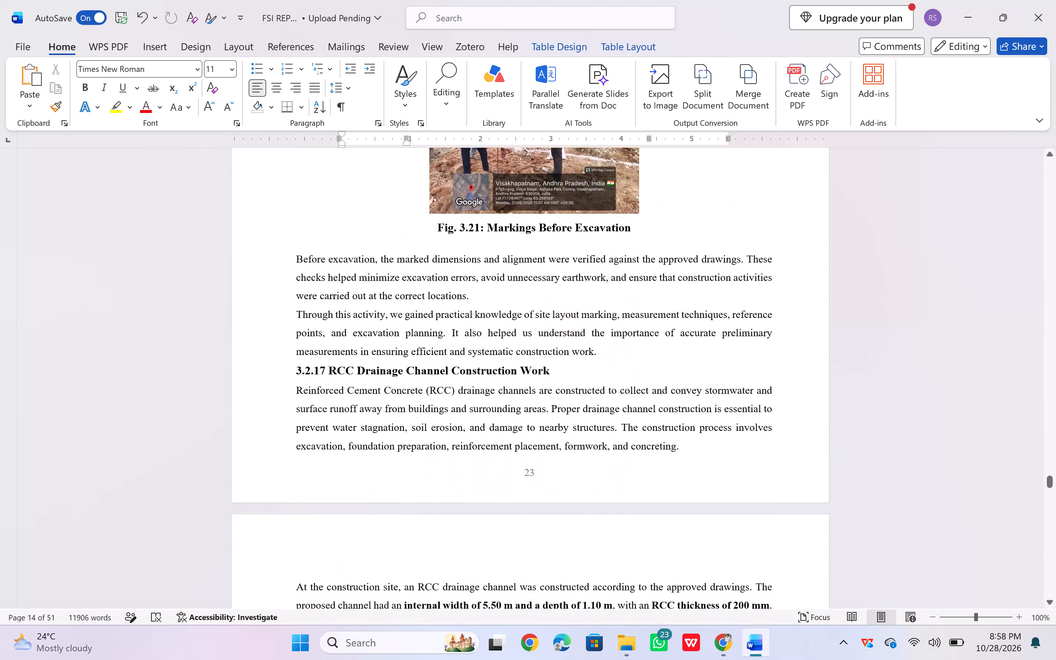
scroll(371, 460, "down", 5)
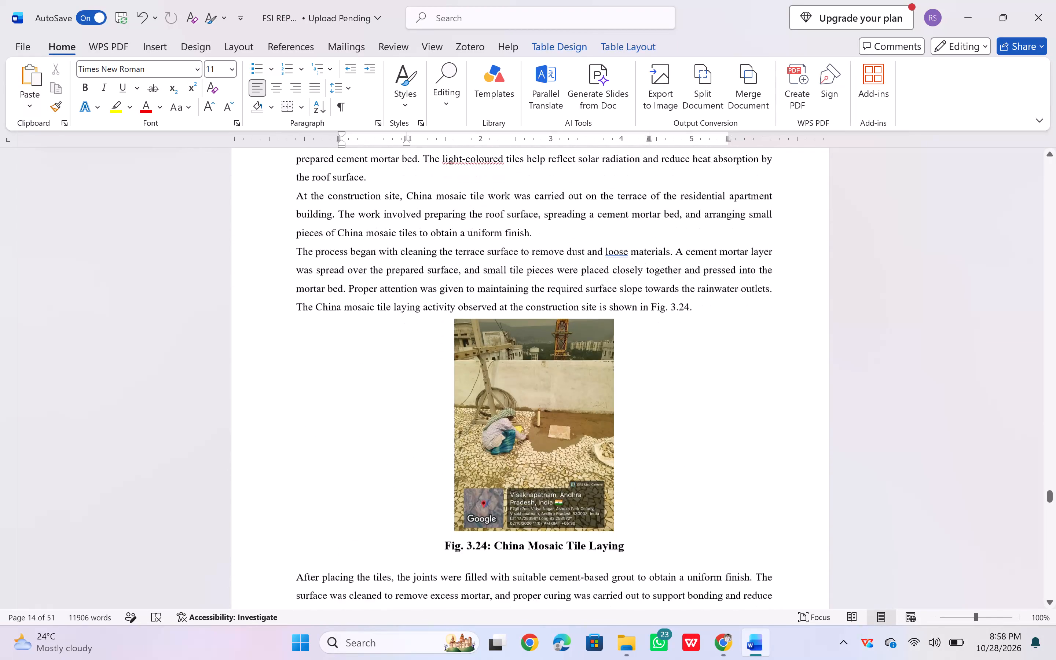
scroll(371, 460, "down", 3)
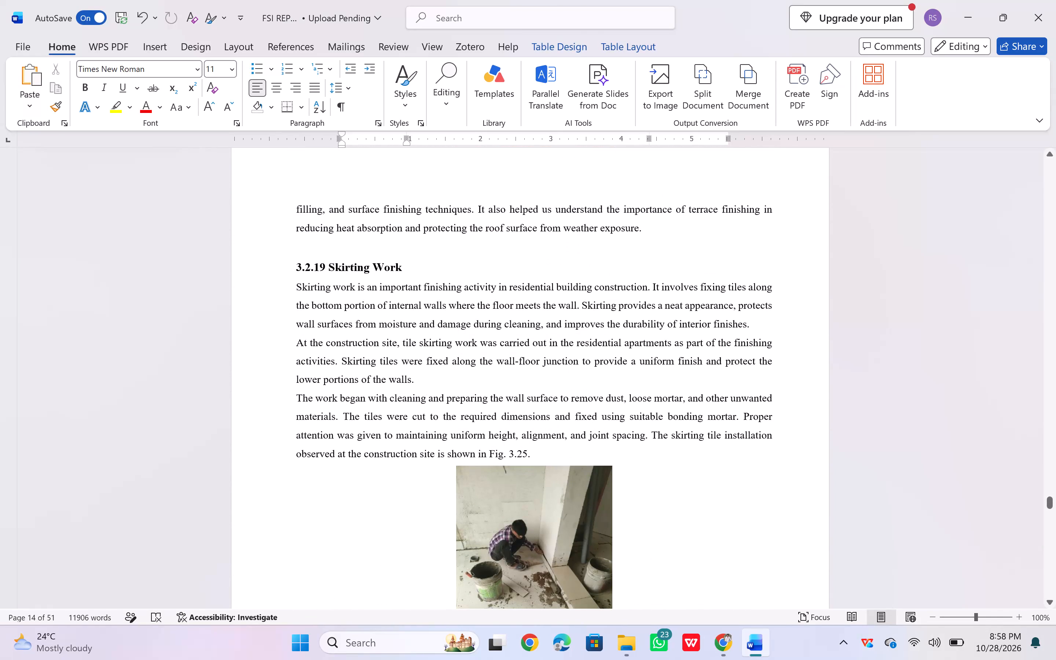
Insert "Tile" into the section 3.2.19 heading so that it reads "Skirting Tile Work".
left_click(375, 267)
key("space")
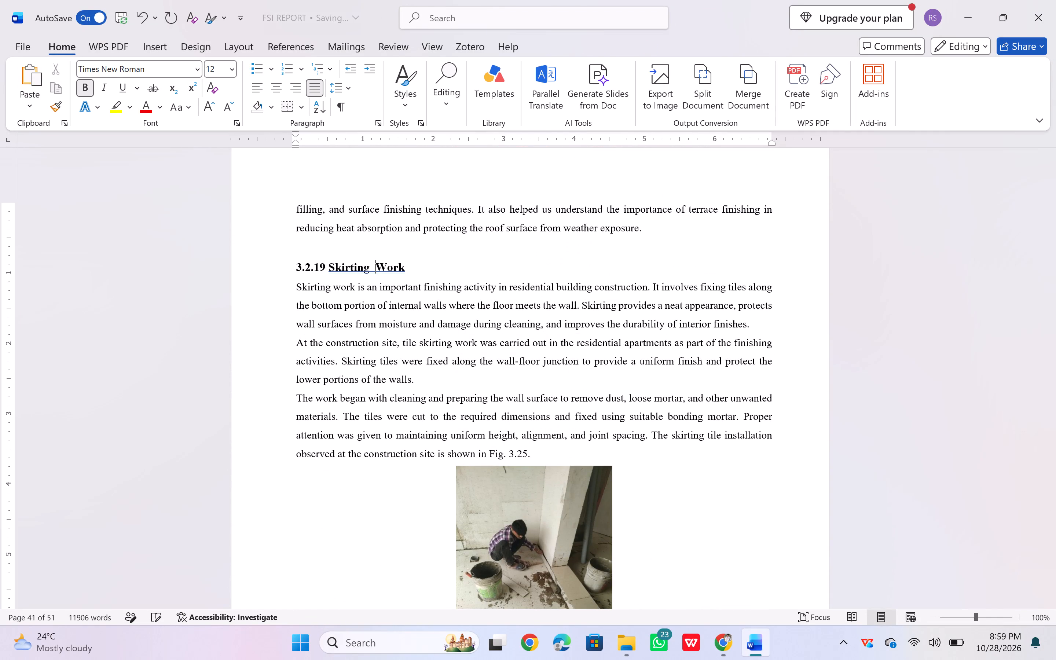
key("BackSpace")
type("Tile")
key("space")
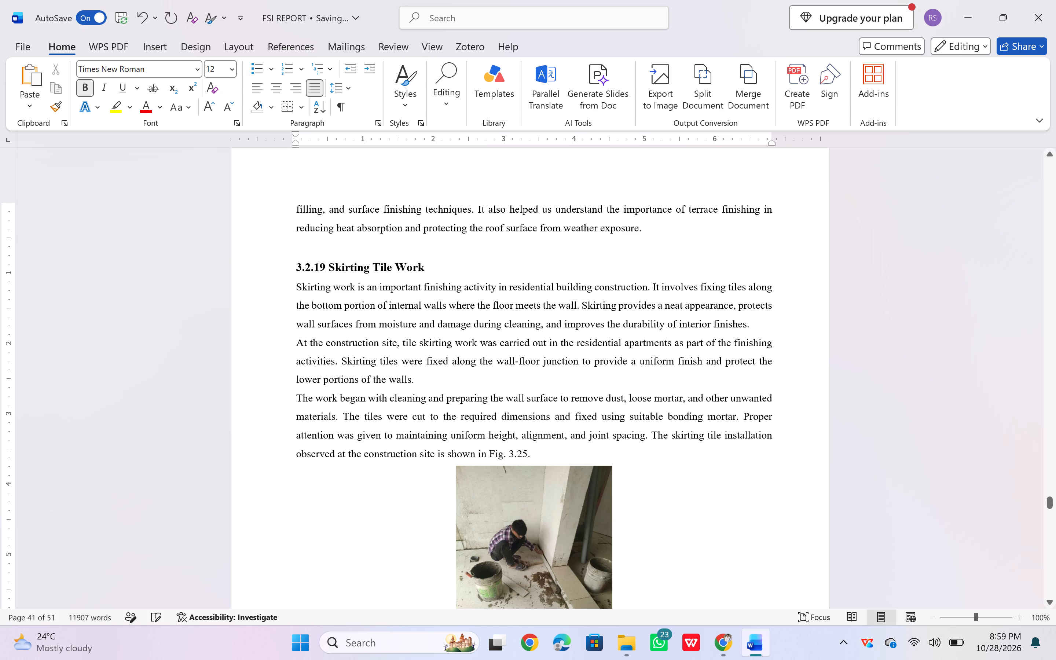
Look through chapter 4 up to section 4.2, examining Table 4.1 on construction units and the text around it.
scroll(376, 348, "down", 3)
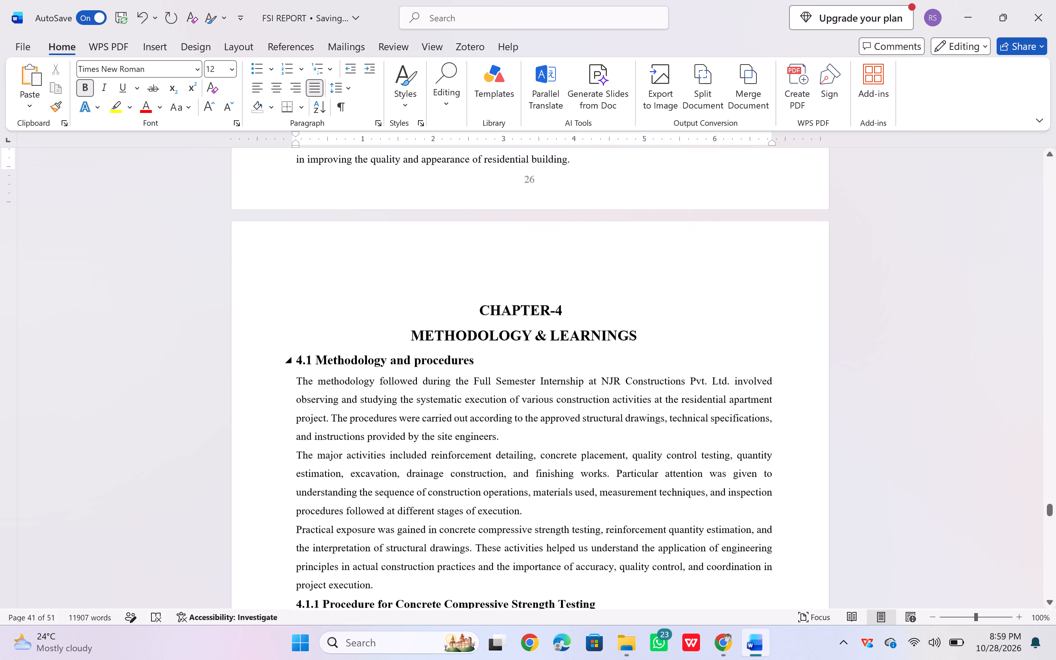
scroll(376, 348, "down", 6)
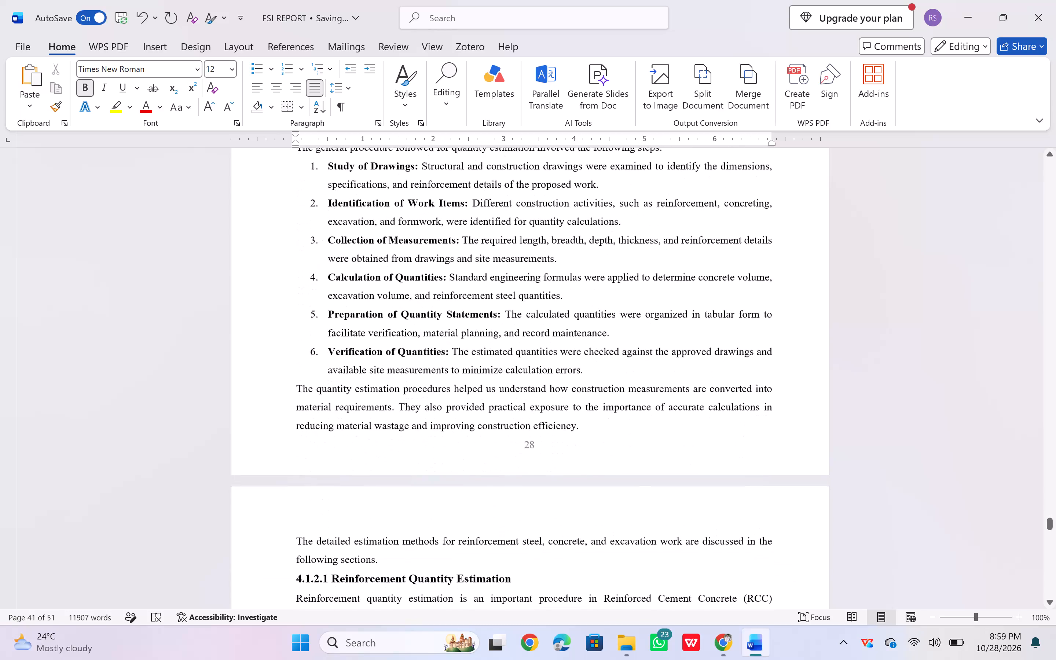
scroll(376, 348, "down", 6)
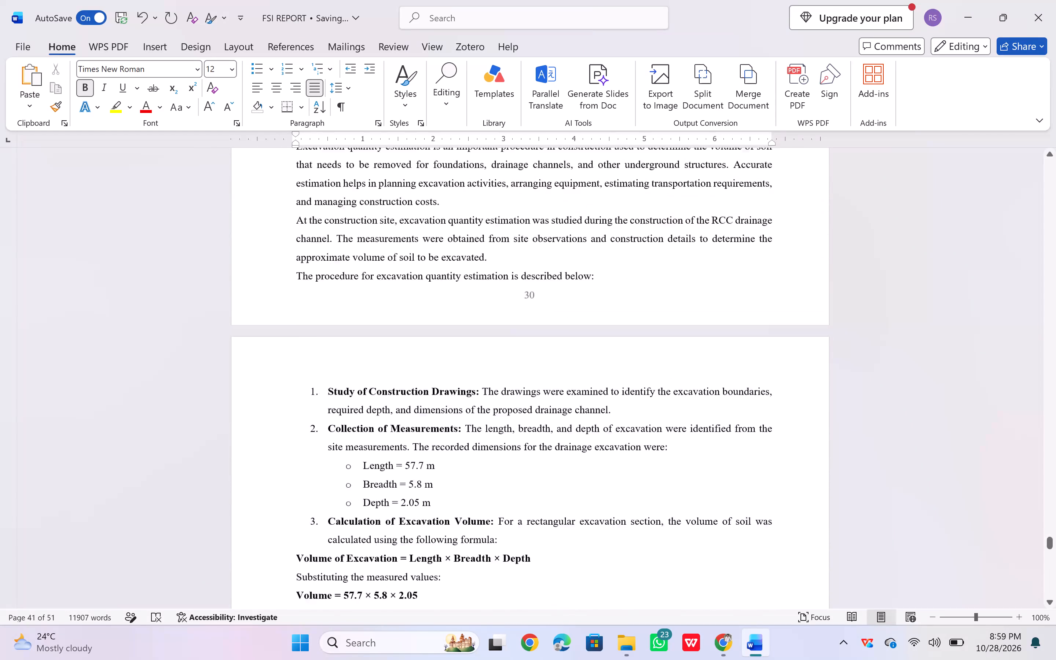
scroll(376, 348, "down", 4)
scroll(376, 348, "up", 1)
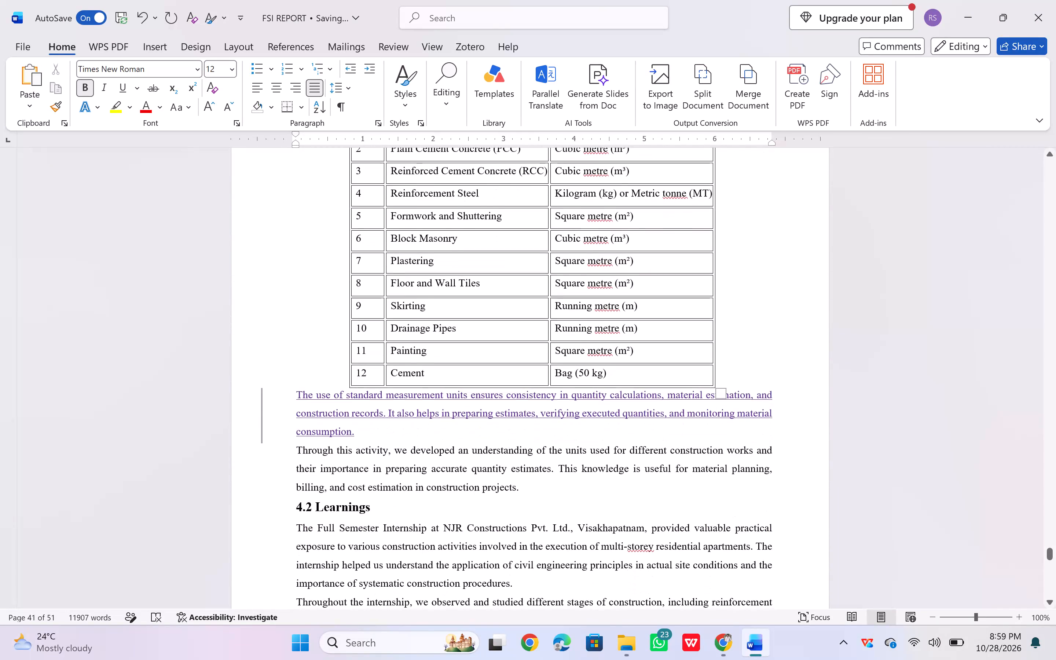
scroll(376, 348, "up", 2)
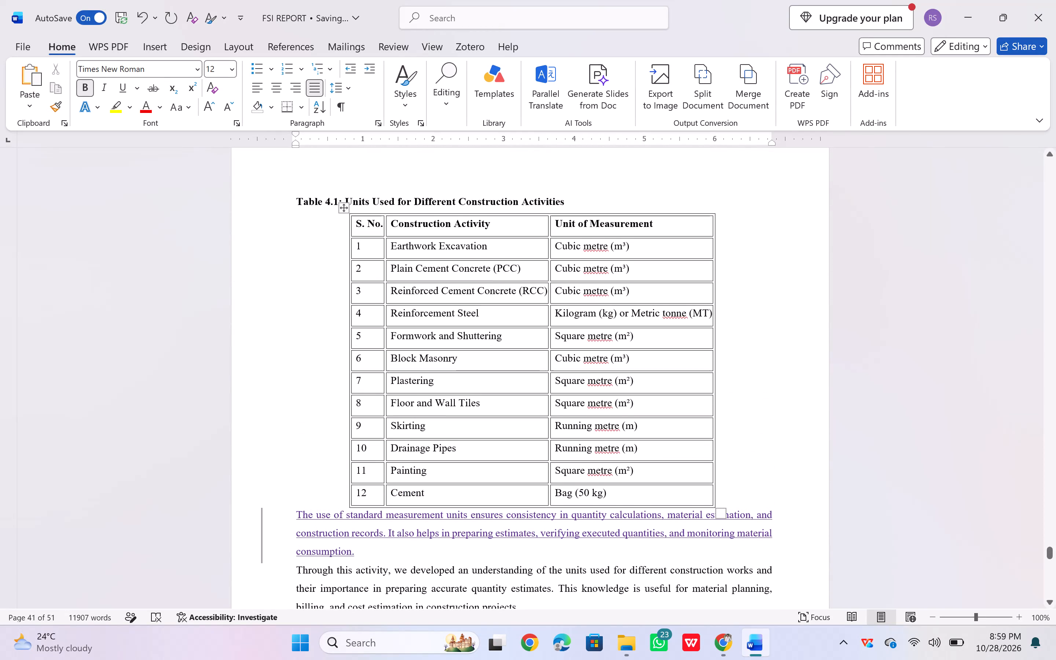
scroll(376, 348, "up", 1)
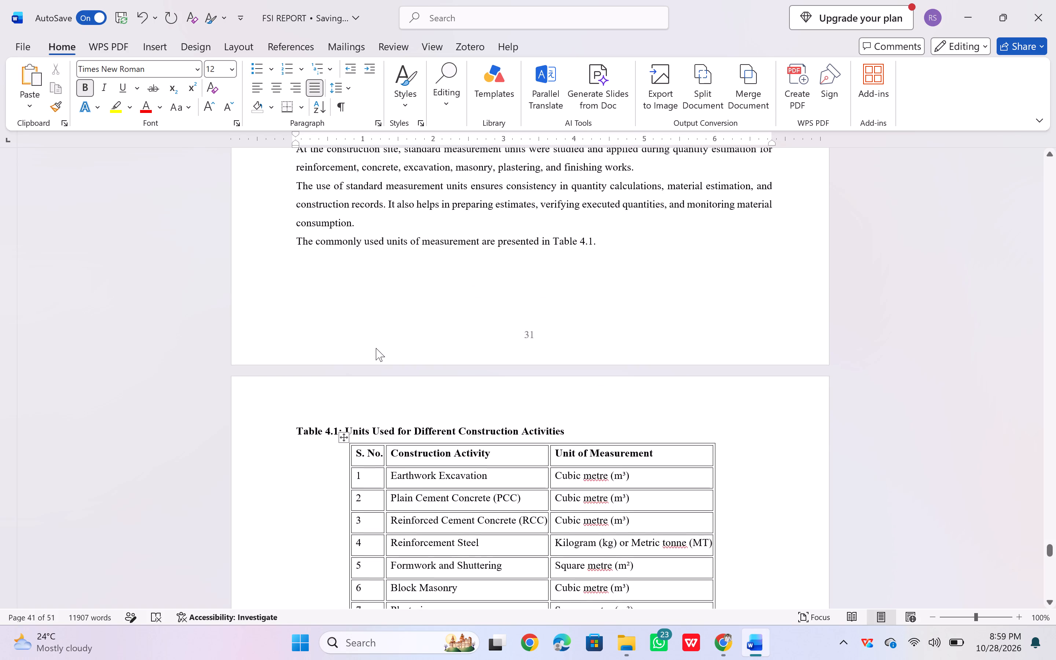
Delete the repeated paragraph directly below Table 4.1 that begins "The use of standard measurement units ensures consistency".
scroll(376, 348, "down", 1)
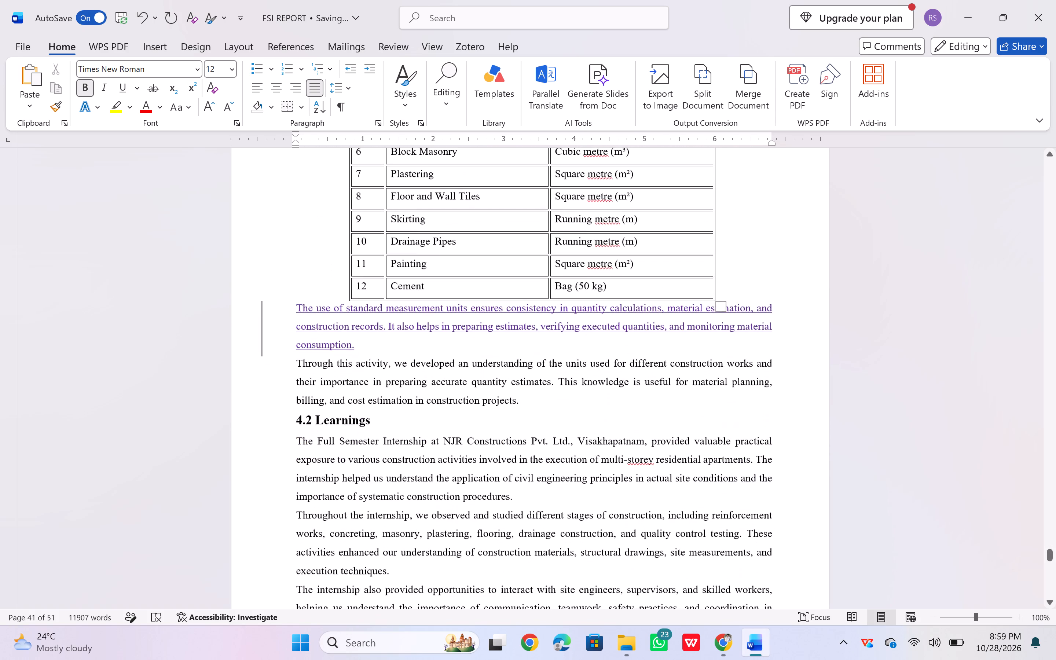
left_click(263, 319)
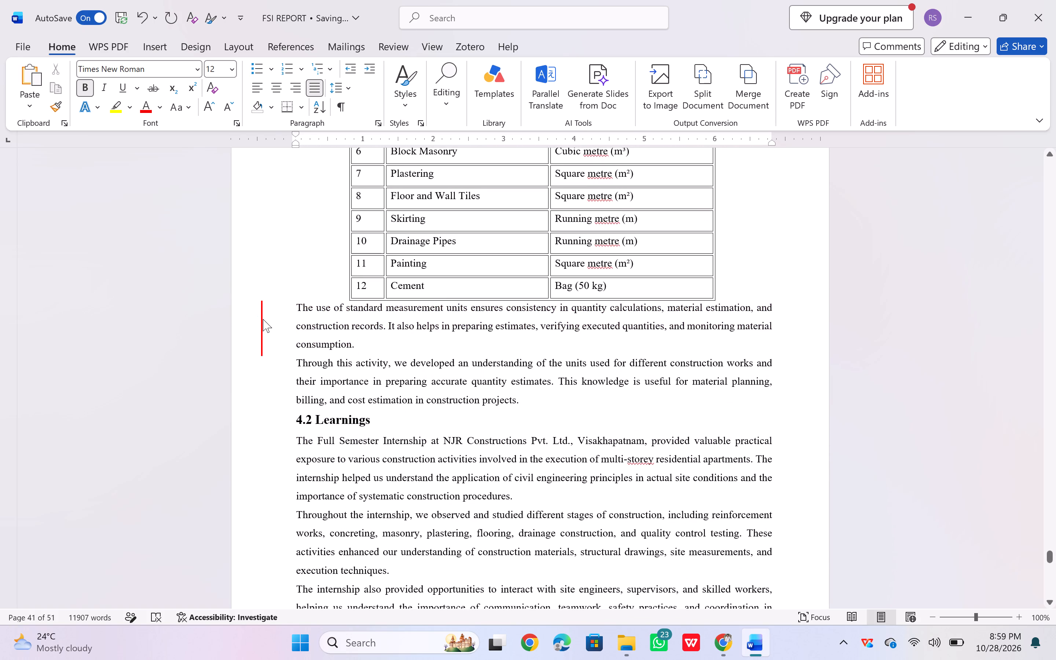
left_click(263, 319)
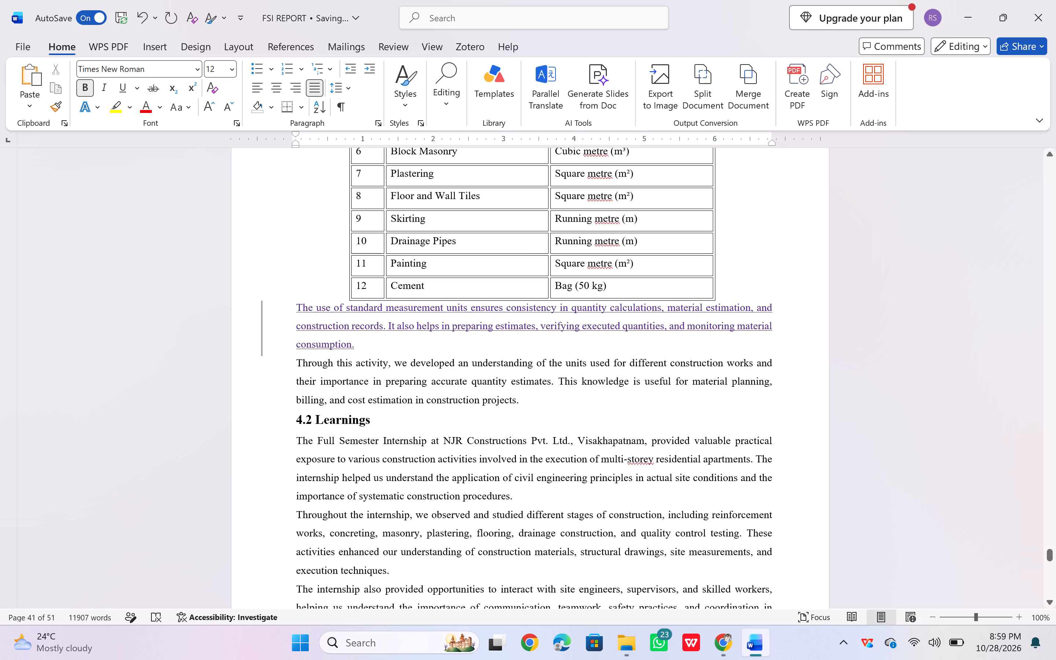
left_click_drag(300, 308, 334, 336)
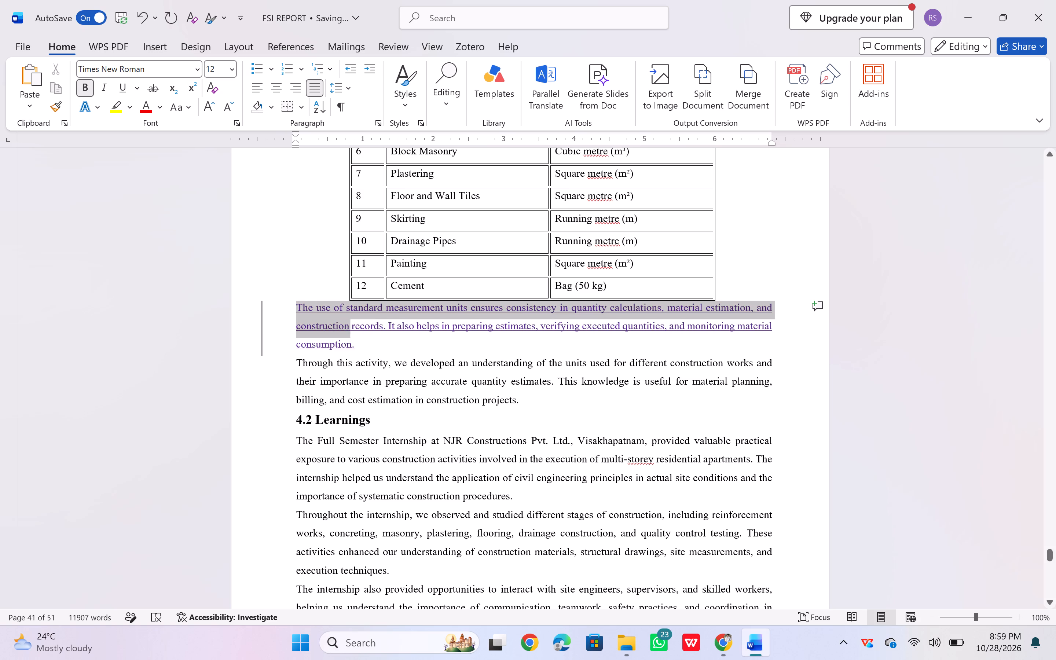
left_click_drag(334, 336, 356, 346)
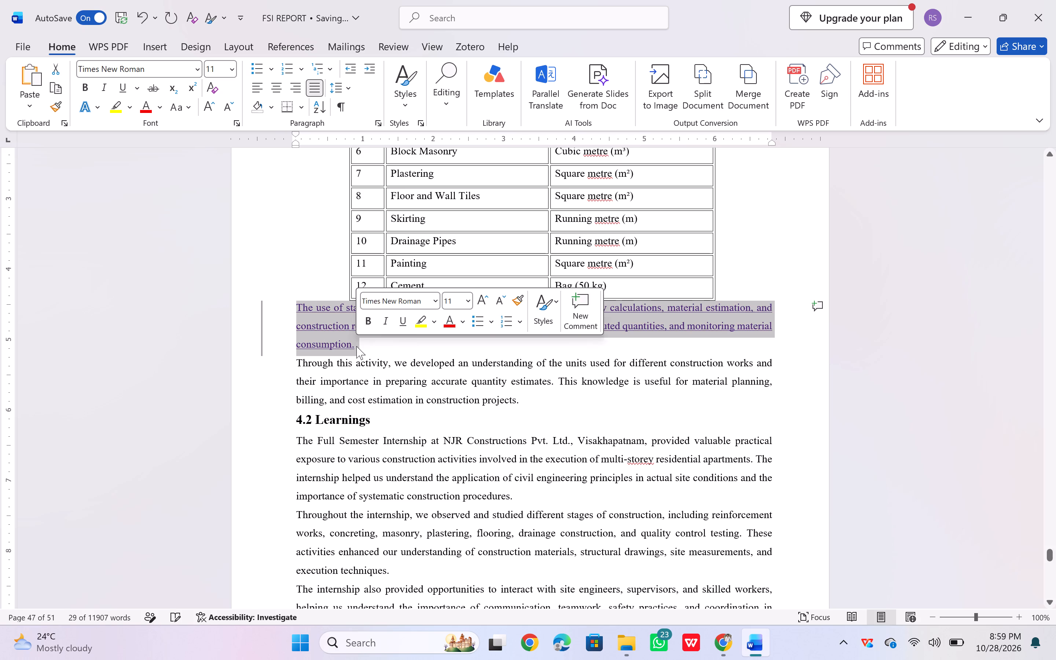
key("BackSpace")
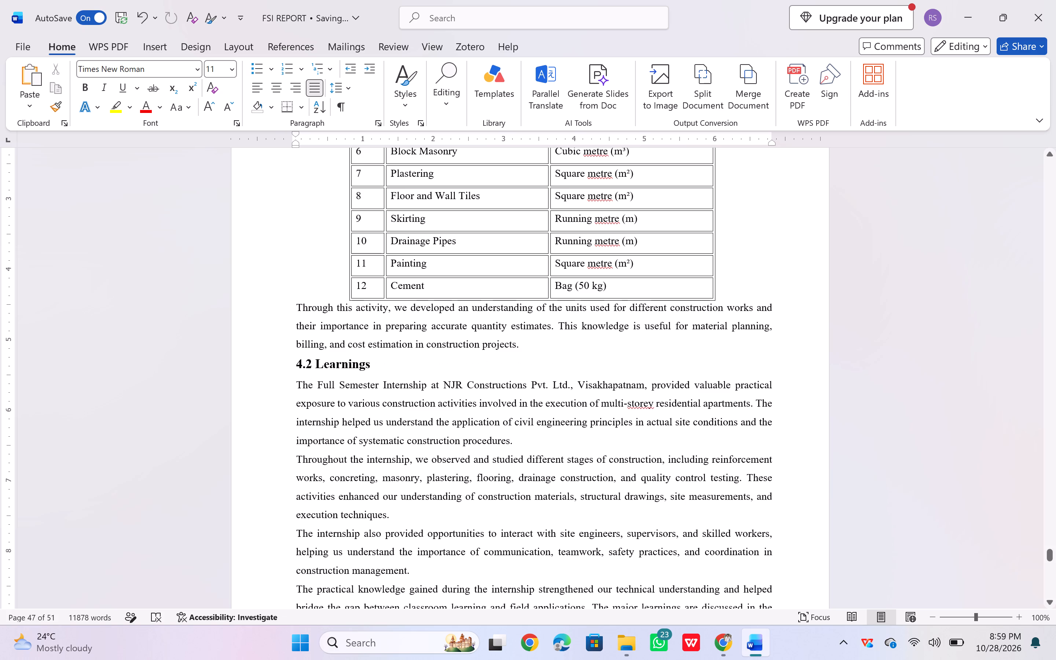
Add space before the paragraph below Table 4.1 that begins "Through this activity, we developed an understanding".
left_click_drag(295, 305, 303, 333)
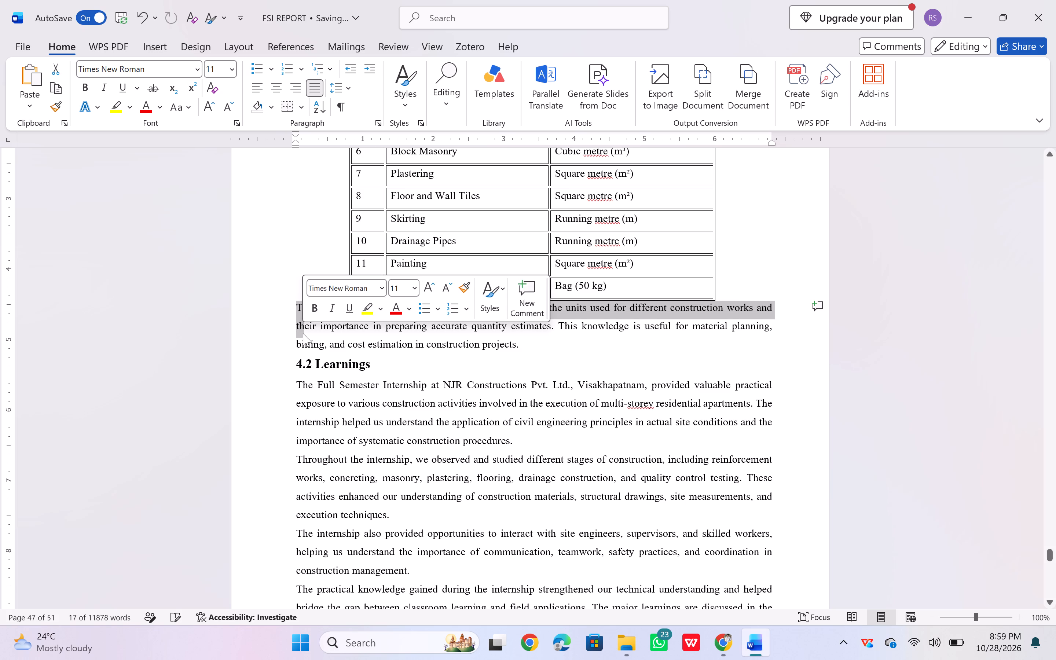
left_click(353, 87)
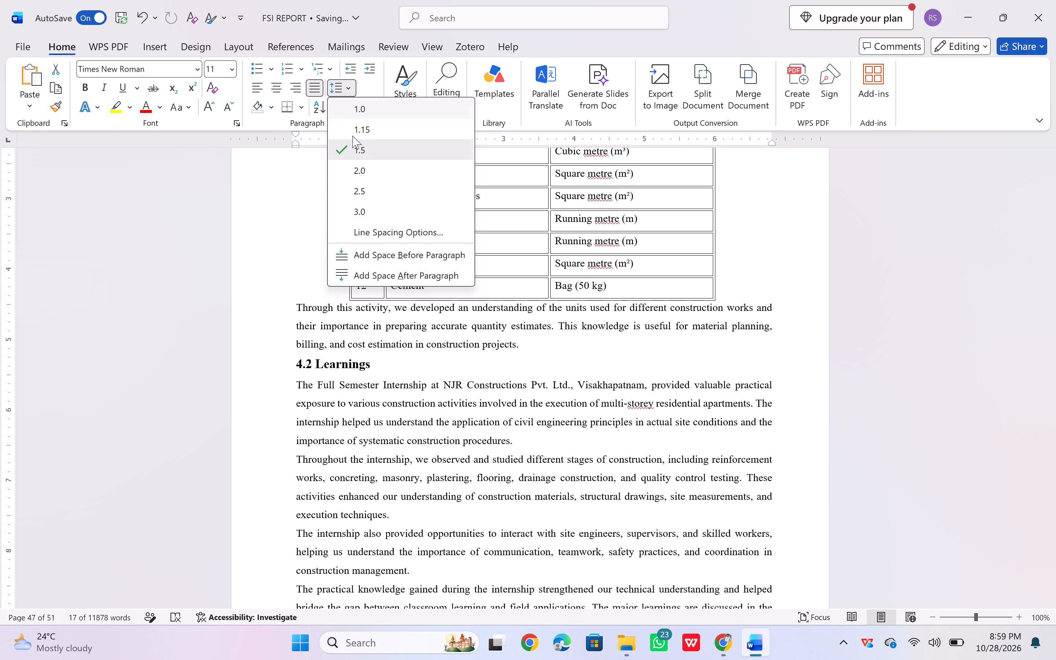
left_click(352, 253)
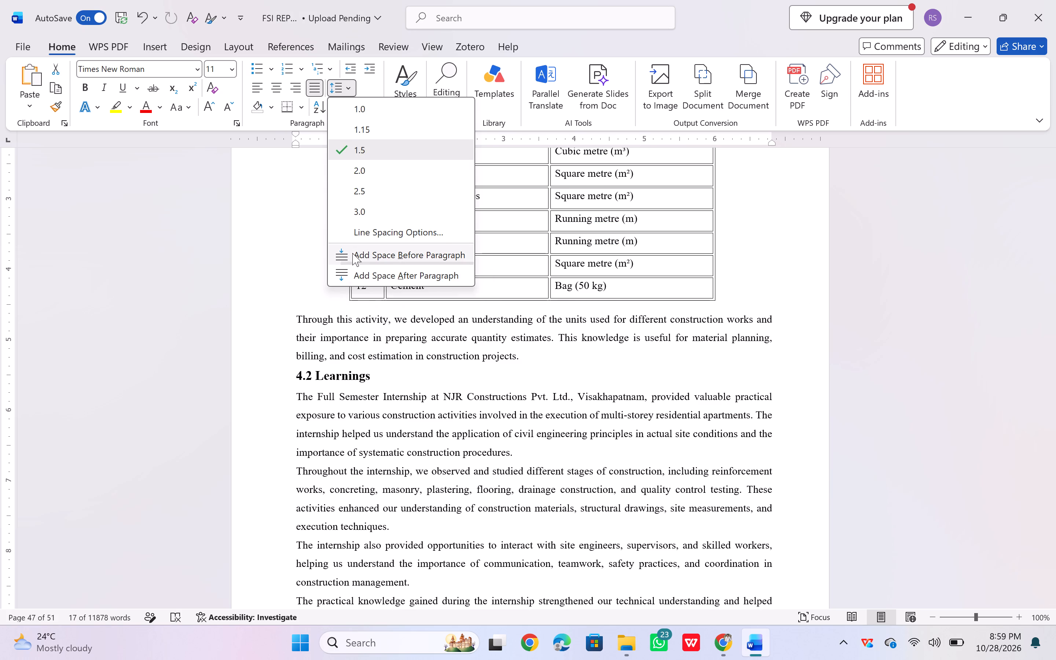
left_click(323, 339)
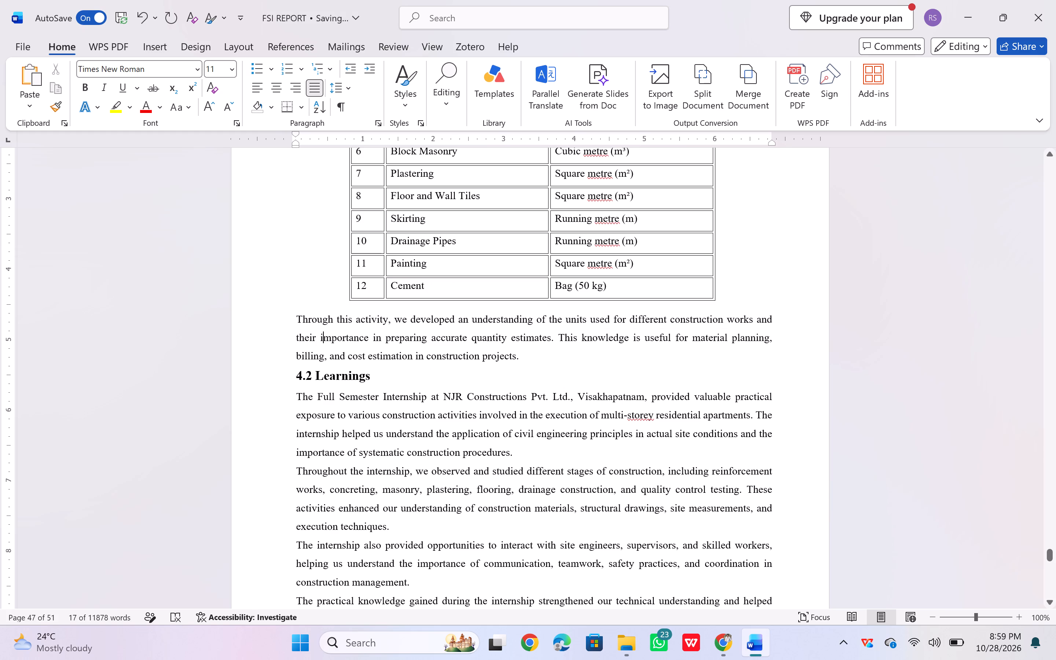
Center the caption "Table 4.1: Units Used for Different Construction Activities" above its table.
scroll(263, 317, "up", 1)
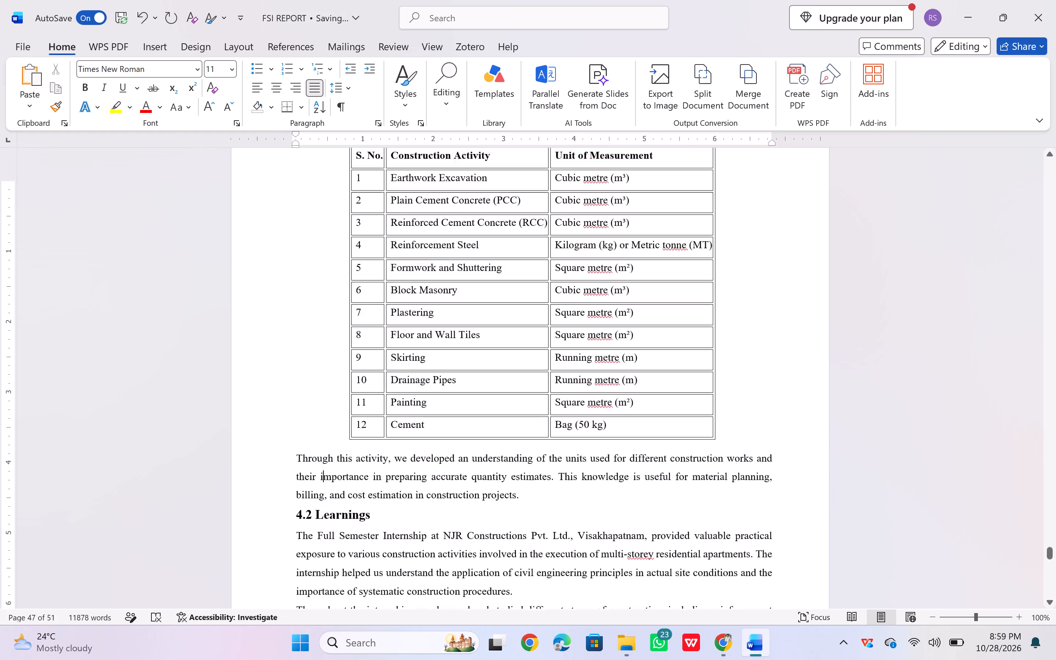
scroll(263, 317, "up", 2)
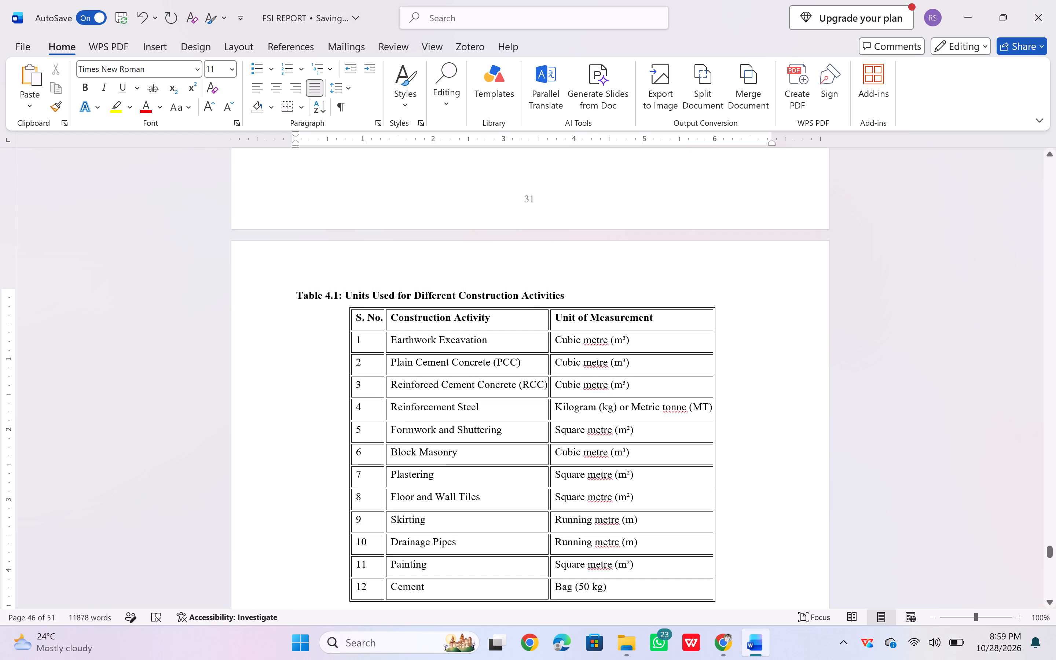
triple_click(309, 296)
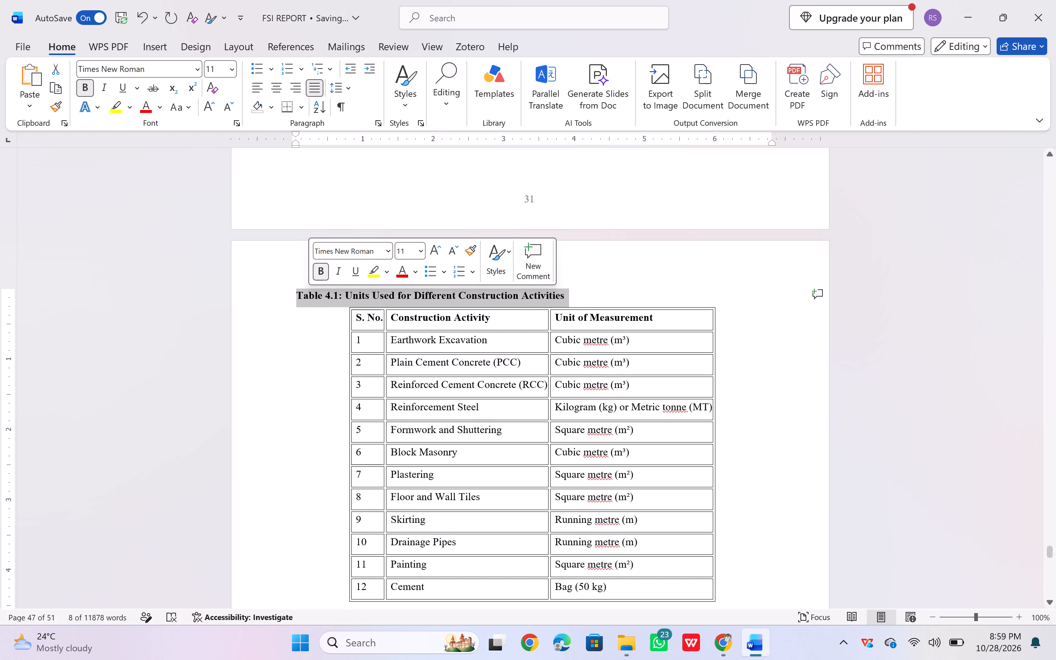
left_click(275, 87)
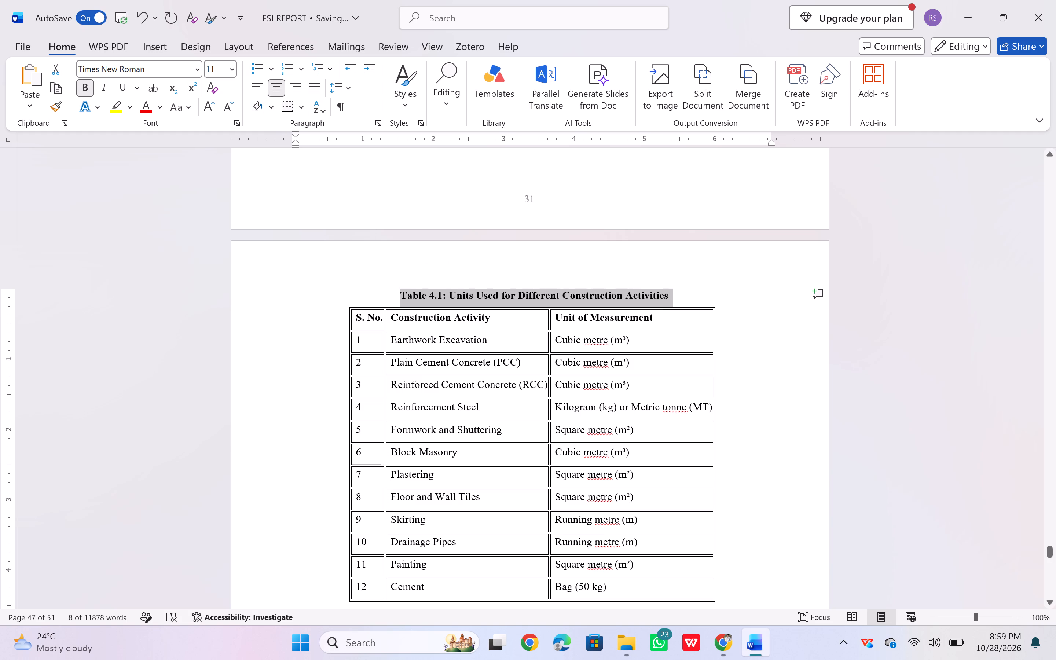
left_click(419, 293)
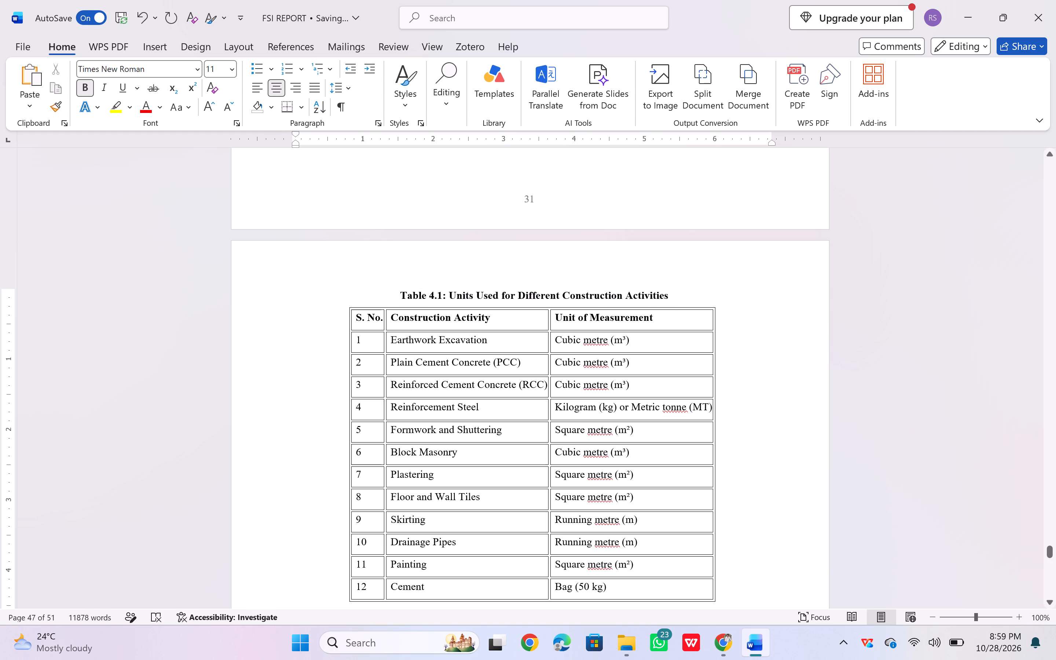
Look through the report from section 4.1.2.4 to the References, examining chapter 4's learnings and chapter 5's conclusions and suggestions.
scroll(347, 293, "up", 1)
scroll(347, 293, "down", 2)
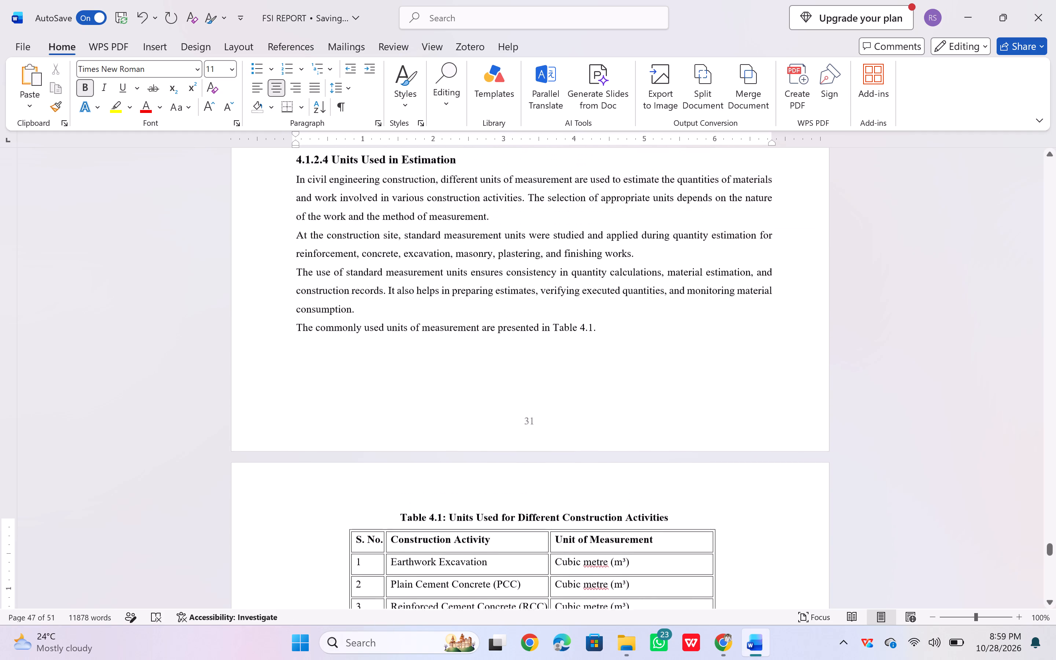
scroll(347, 293, "down", 1)
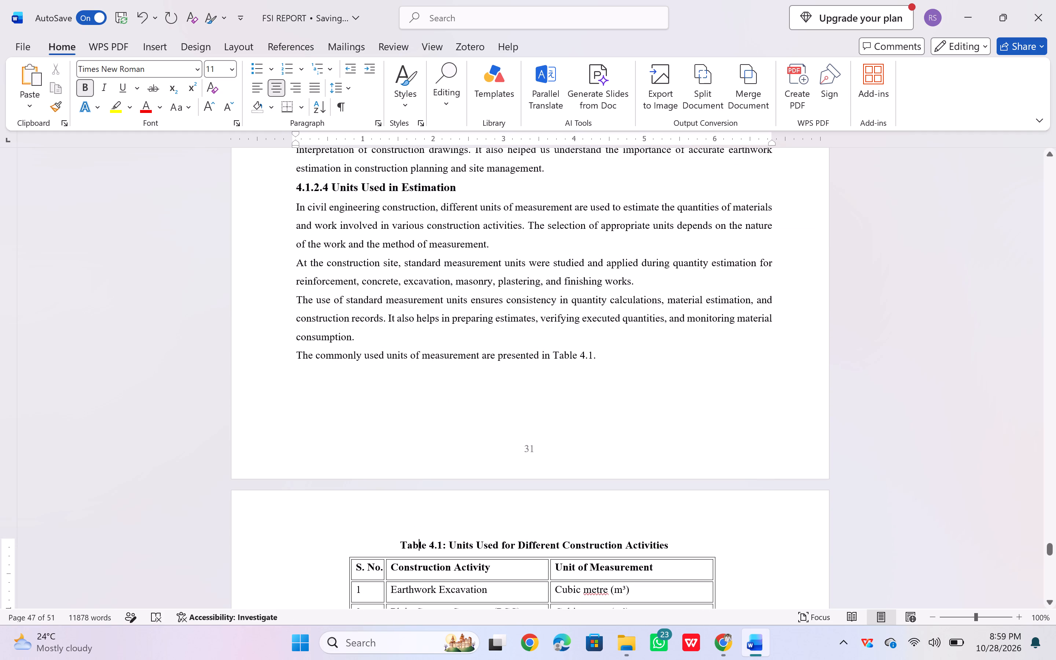
scroll(347, 293, "down", 2)
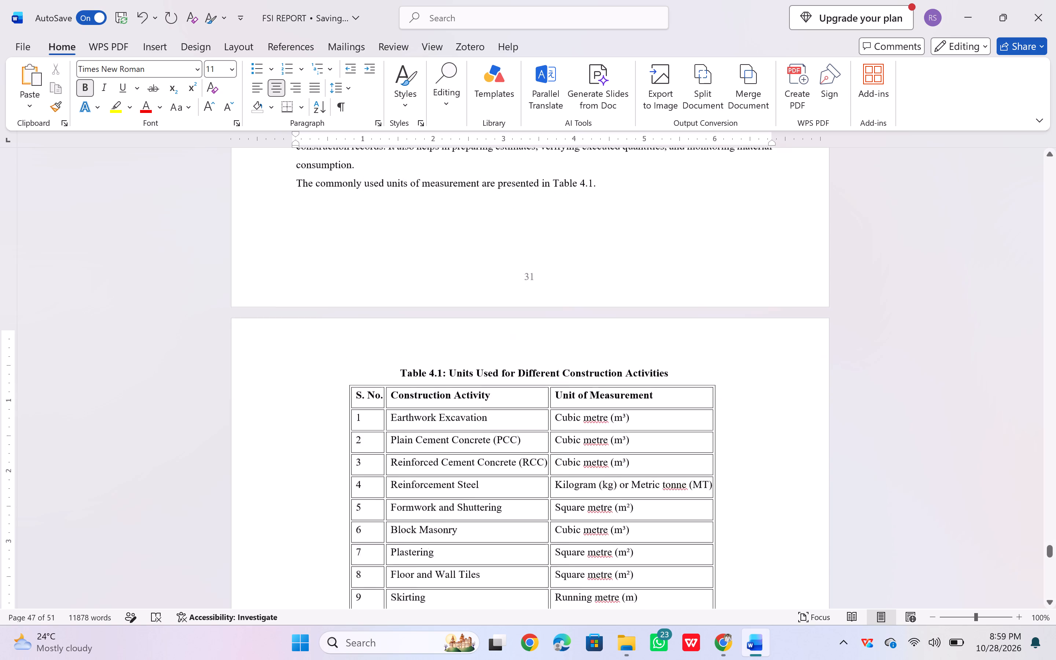
scroll(347, 293, "down", 3)
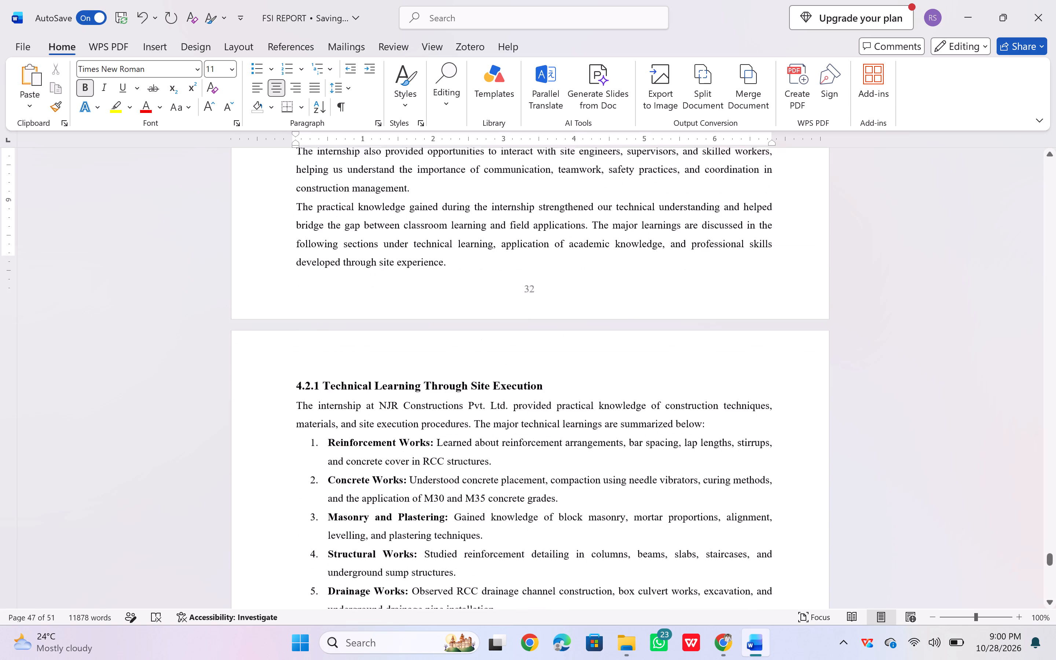
scroll(347, 293, "down", 8)
scroll(347, 293, "up", 2)
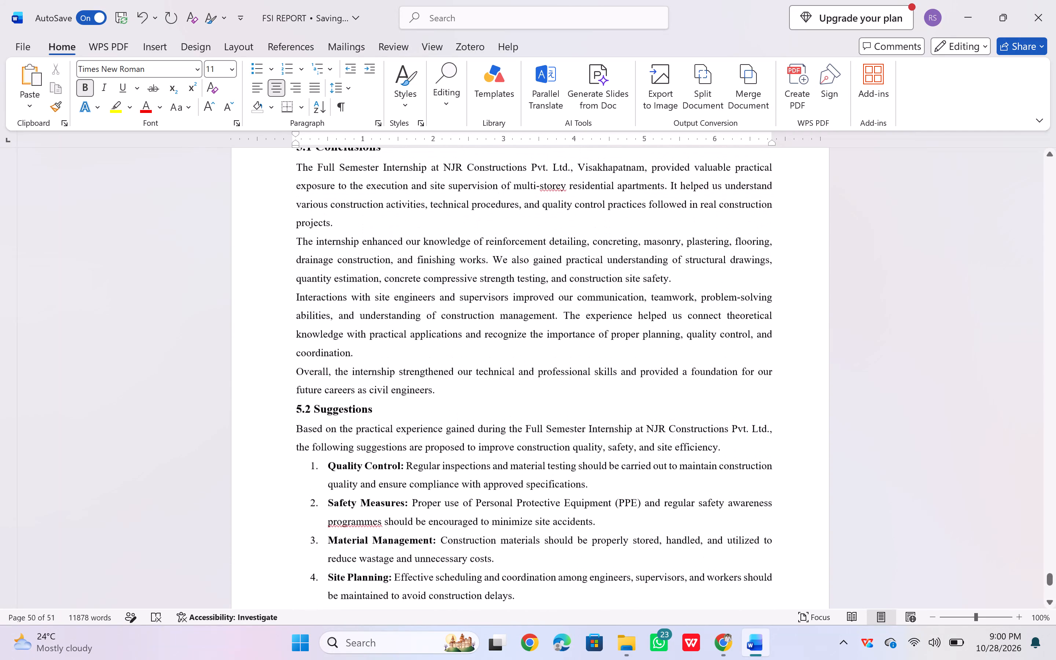
scroll(347, 293, "up", 1)
scroll(347, 293, "down", 1)
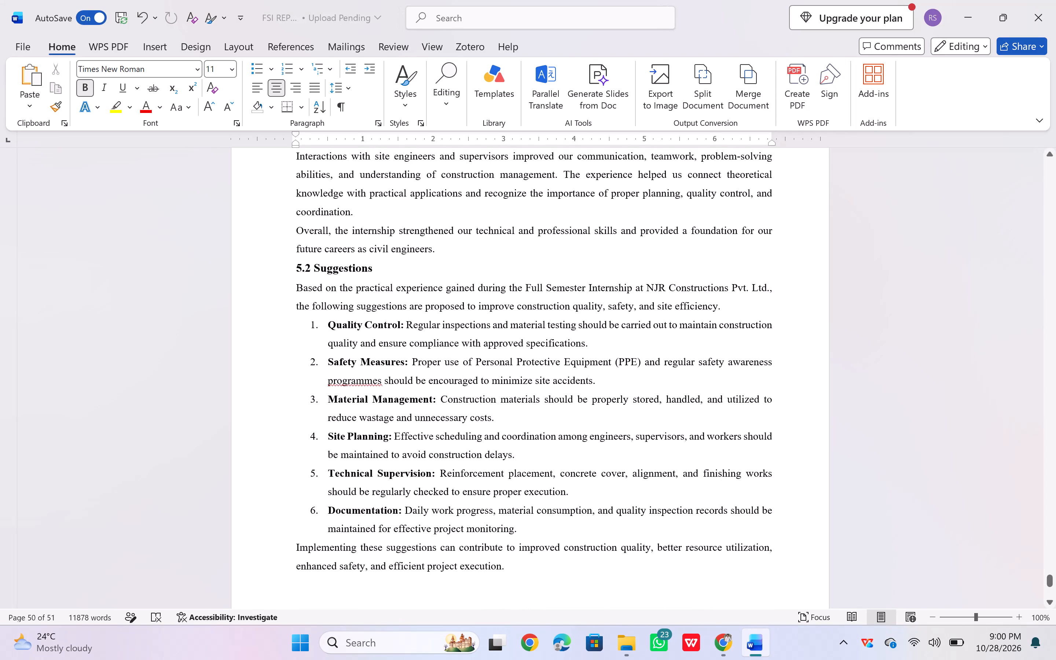
scroll(347, 293, "up", 2)
scroll(347, 293, "down", 1)
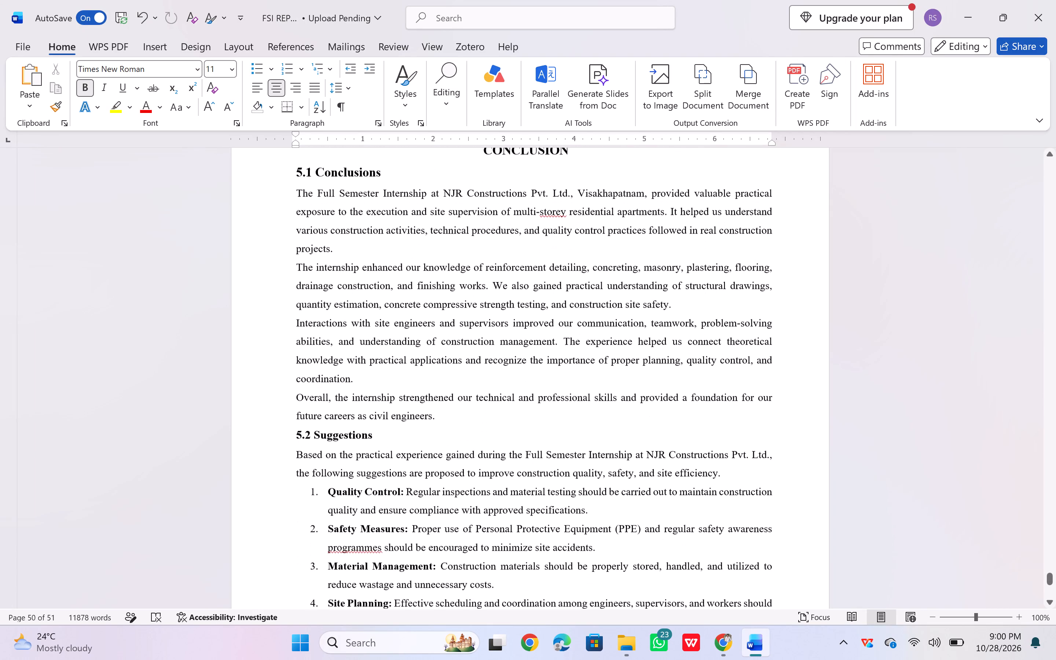
scroll(347, 293, "down", 2)
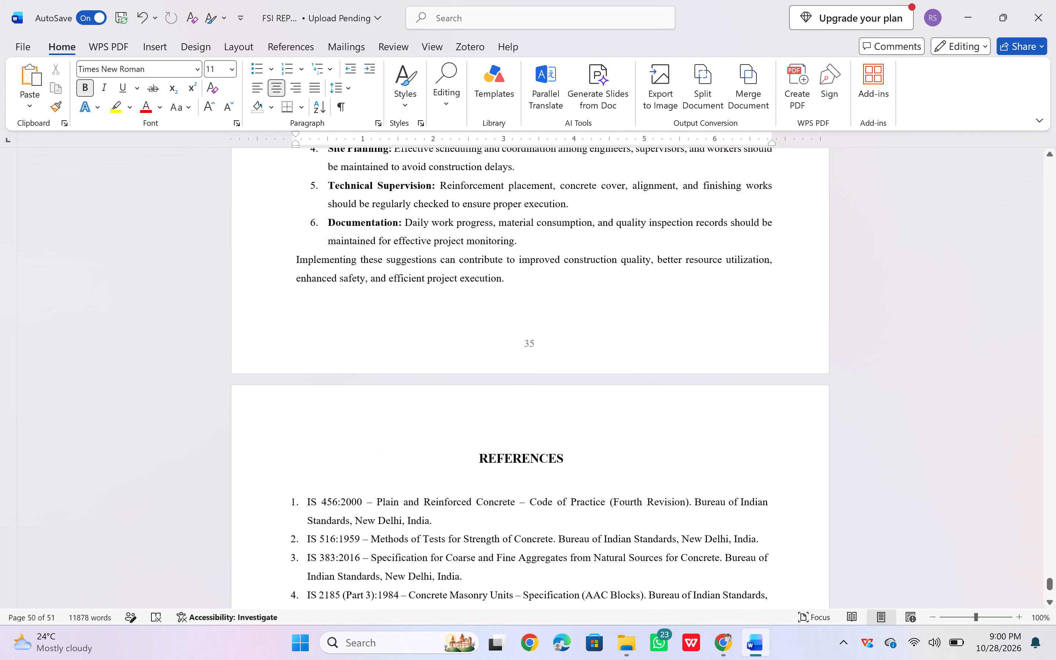
scroll(347, 293, "down", 1)
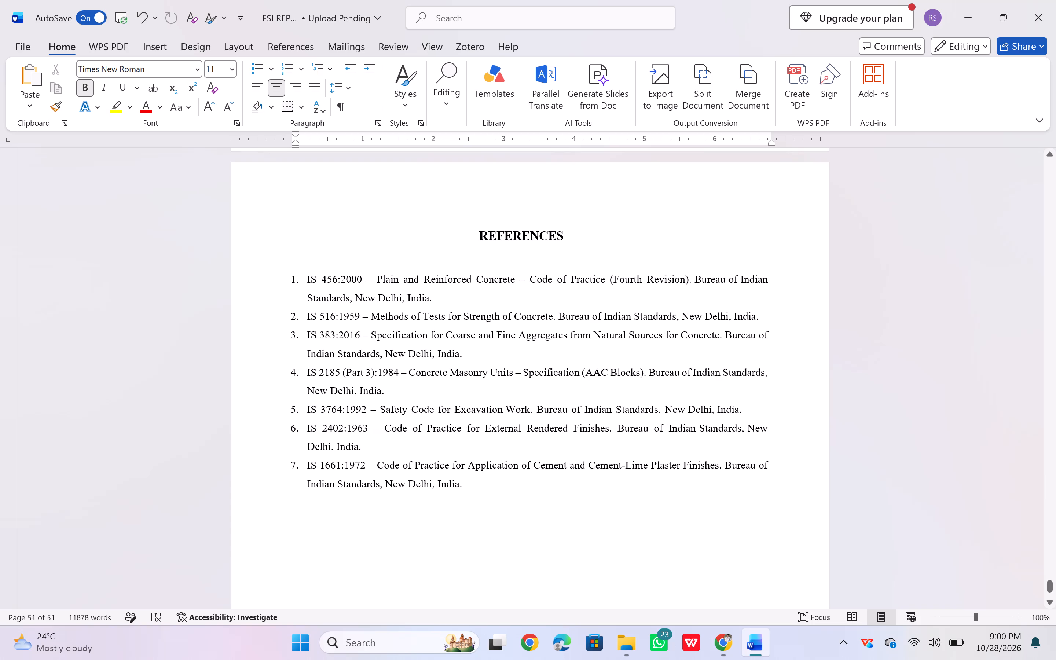
scroll(347, 293, "up", 1)
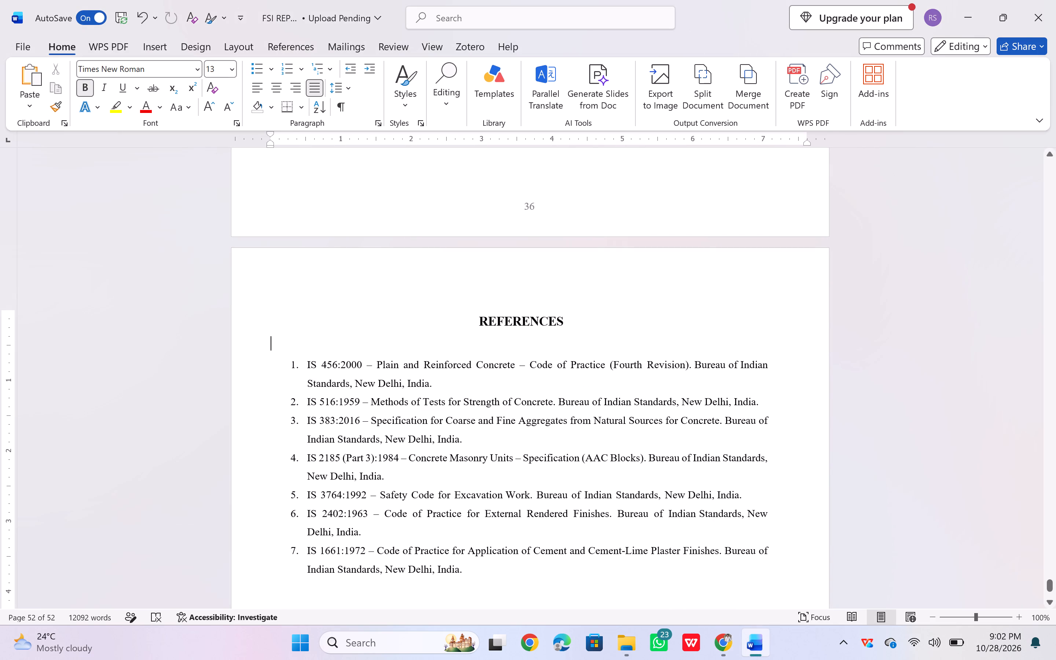
left_click_drag(305, 362, 369, 506)
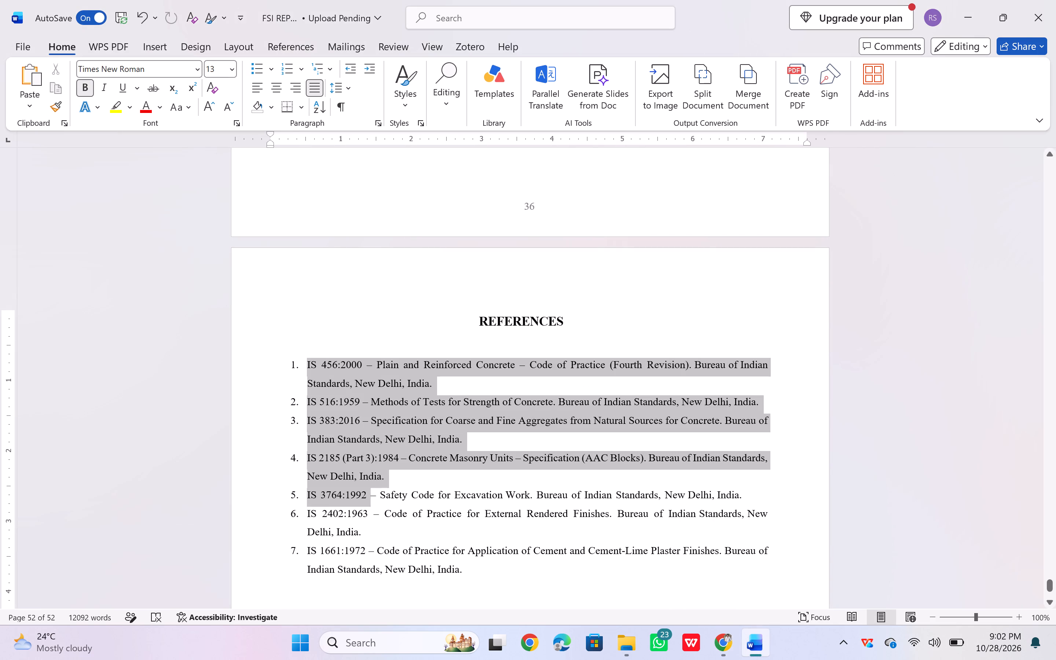
left_click_drag(369, 506, 465, 572)
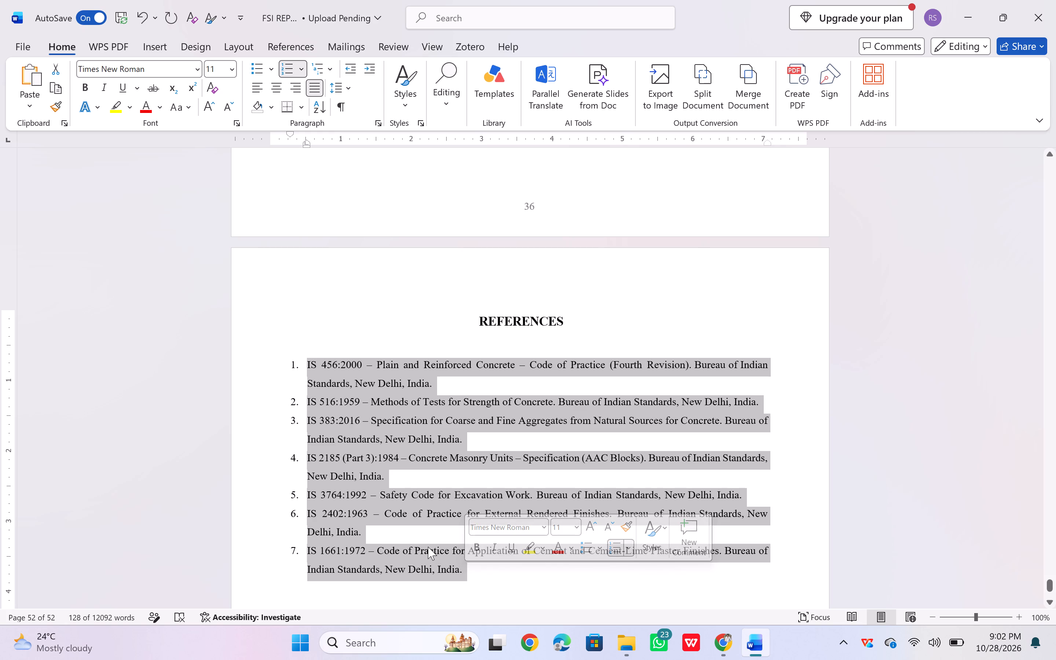
key("ctrl+v")
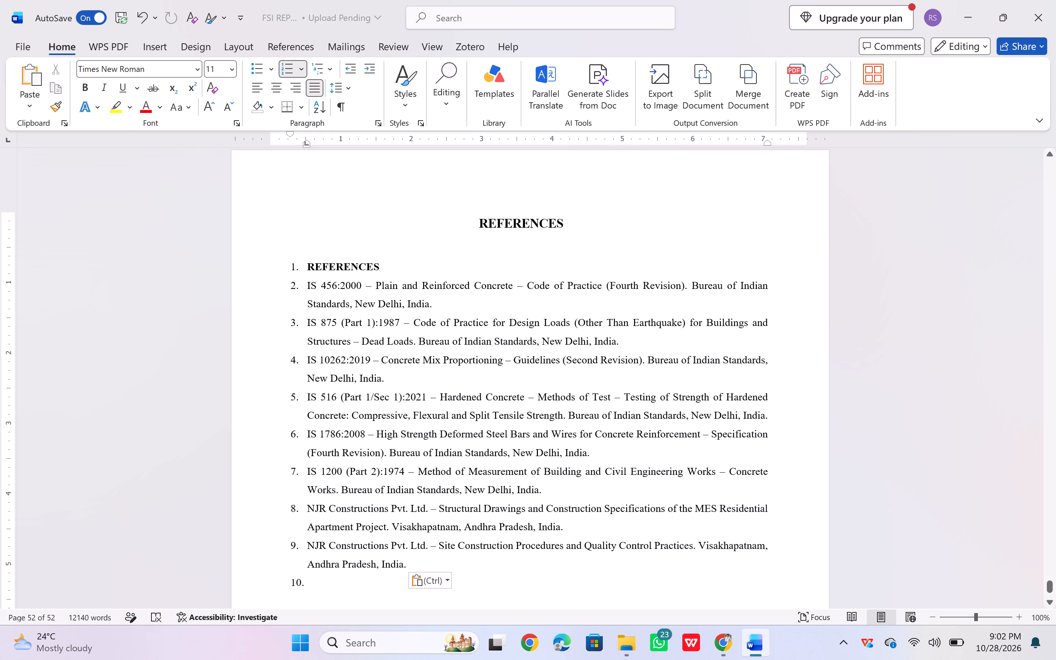
Remove the empty numbered item after the last entry in the pasted references list.
key("BackSpace")
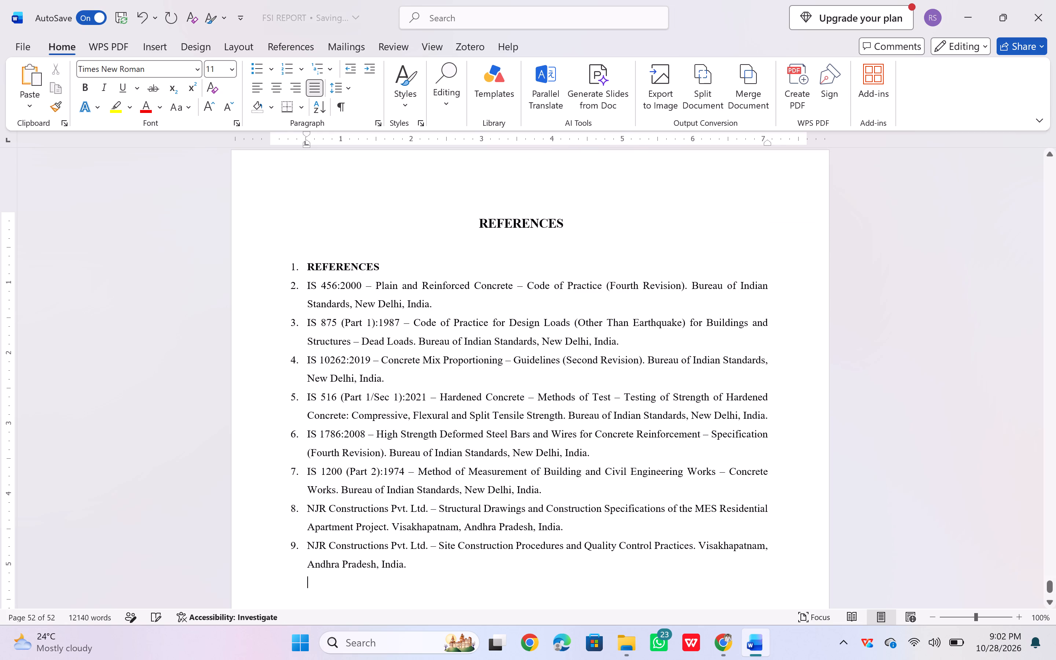
key("BackSpace")
key("BackSpace")
key("BackSpace")
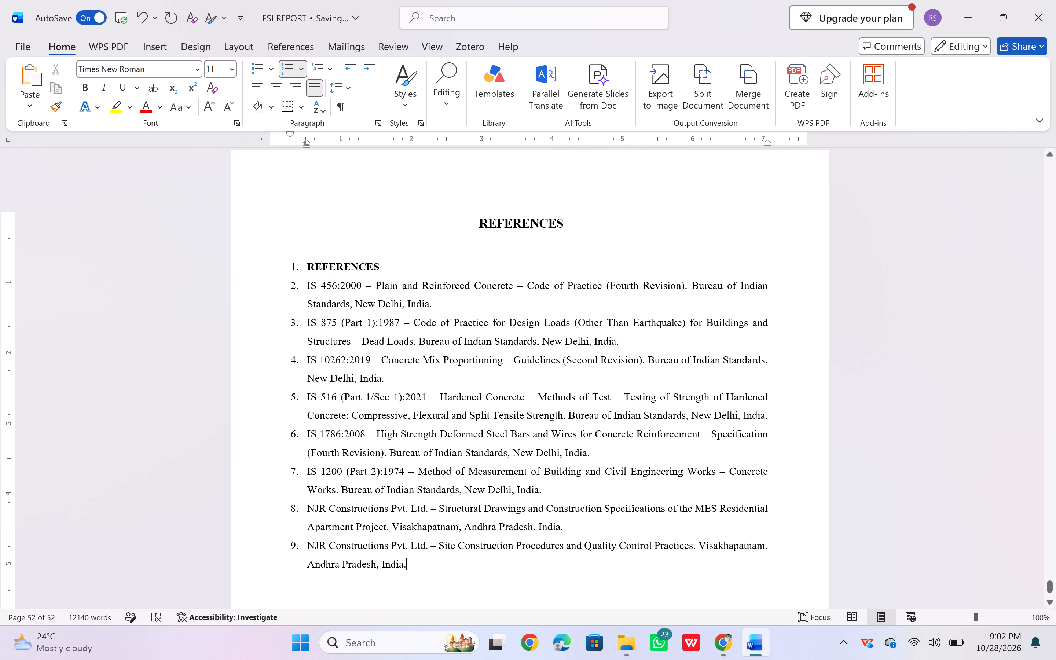
Delete the duplicate REFERENCES entry from the numbered list, along with the blank line beneath the REFERENCES heading.
left_click(381, 266)
key("BackSpace")
key("BackSpace")
key("BackSpace")
key("BackSpace")
key("BackSpace")
key("BackSpace")
key("BackSpace")
key("BackSpace")
key("BackSpace")
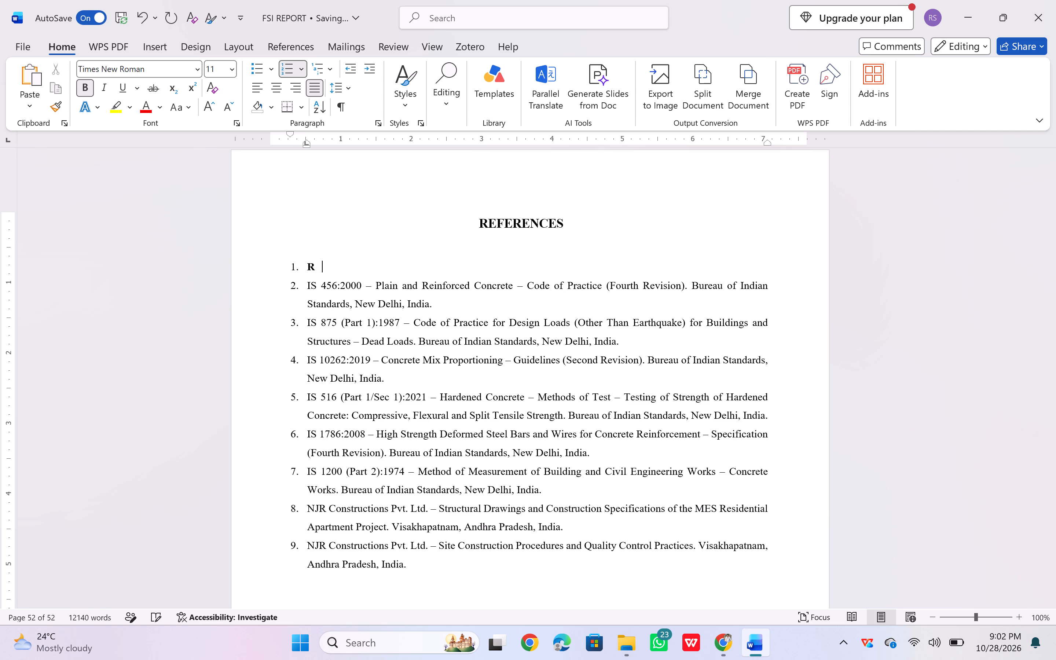
key("BackSpace")
key("BackSpace")
key("BackSpace")
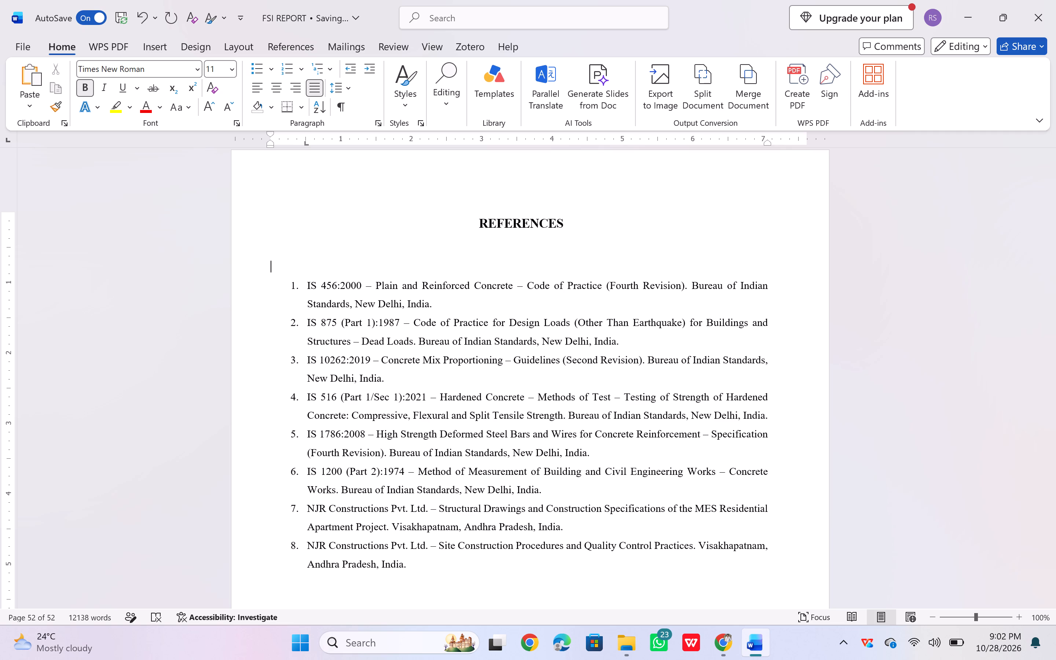
key("BackSpace")
key("BackSpace")
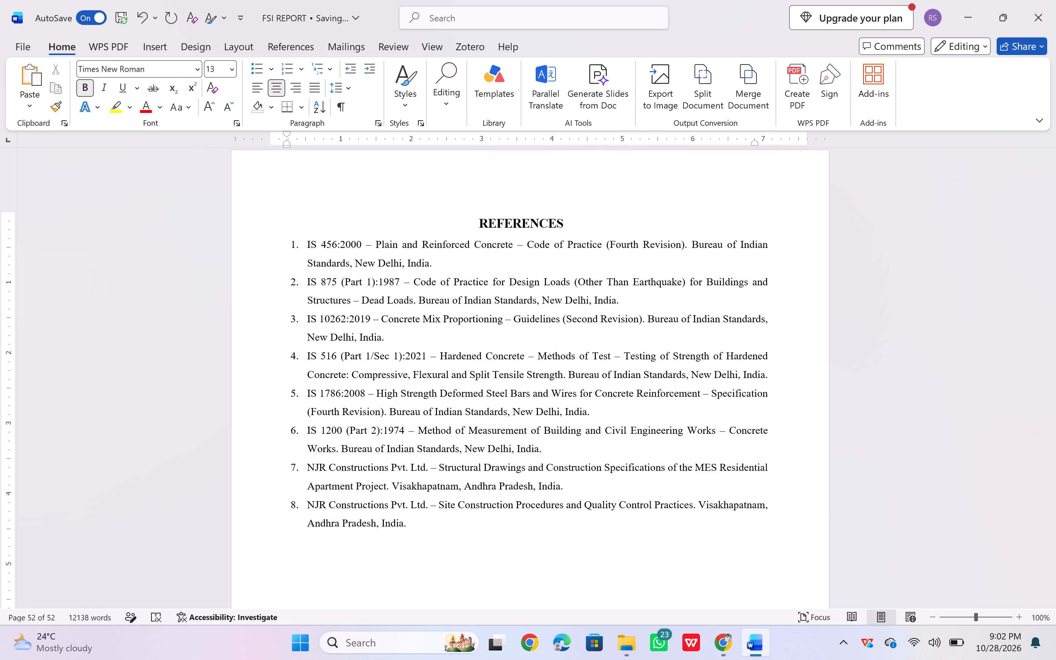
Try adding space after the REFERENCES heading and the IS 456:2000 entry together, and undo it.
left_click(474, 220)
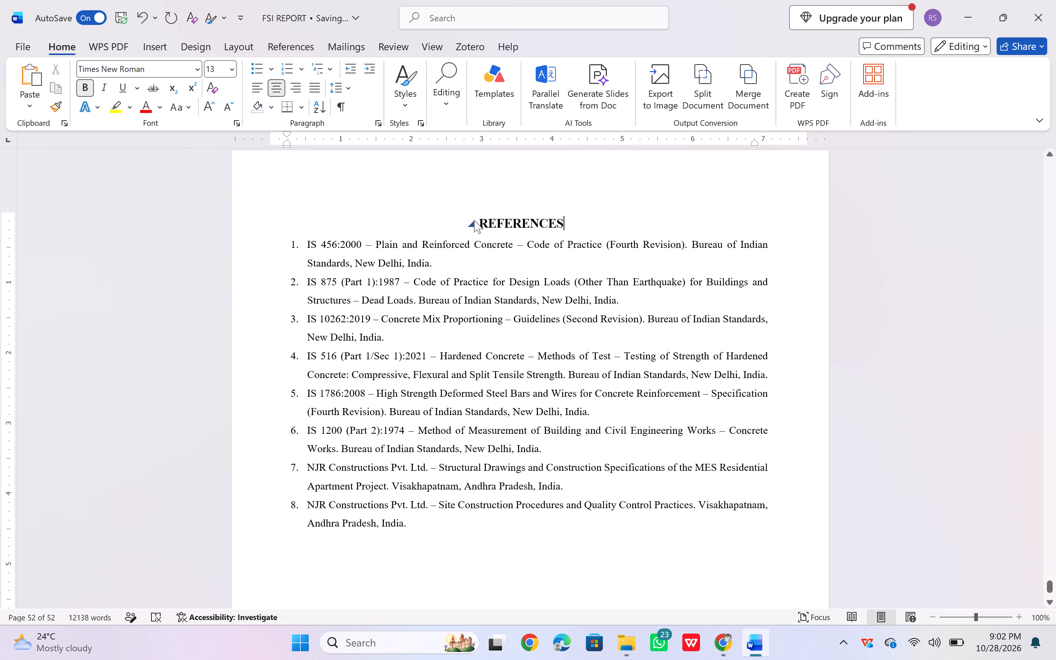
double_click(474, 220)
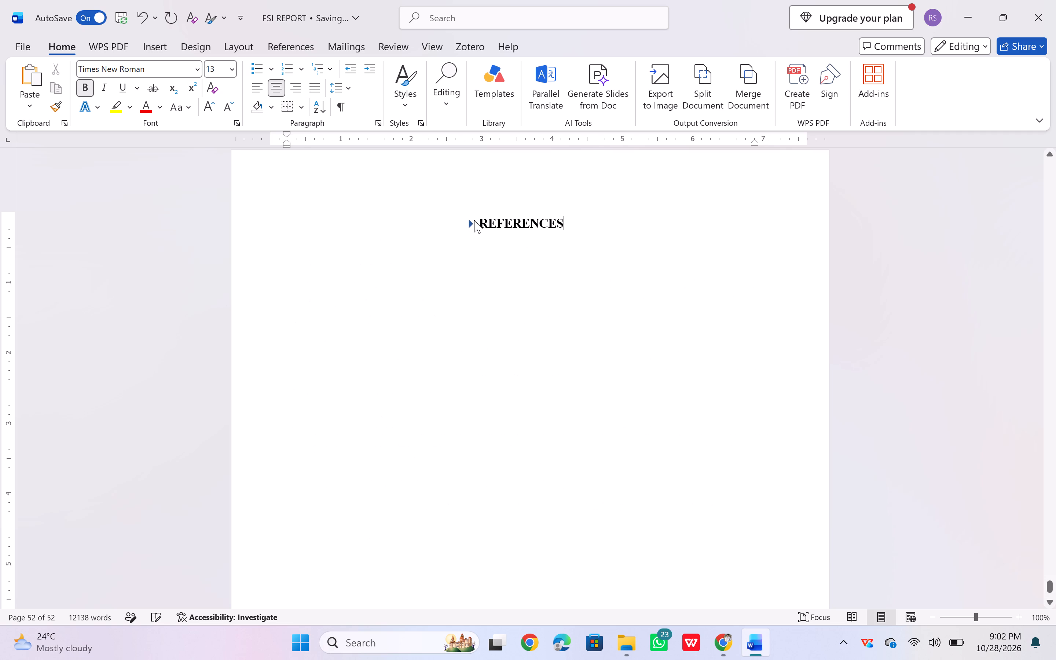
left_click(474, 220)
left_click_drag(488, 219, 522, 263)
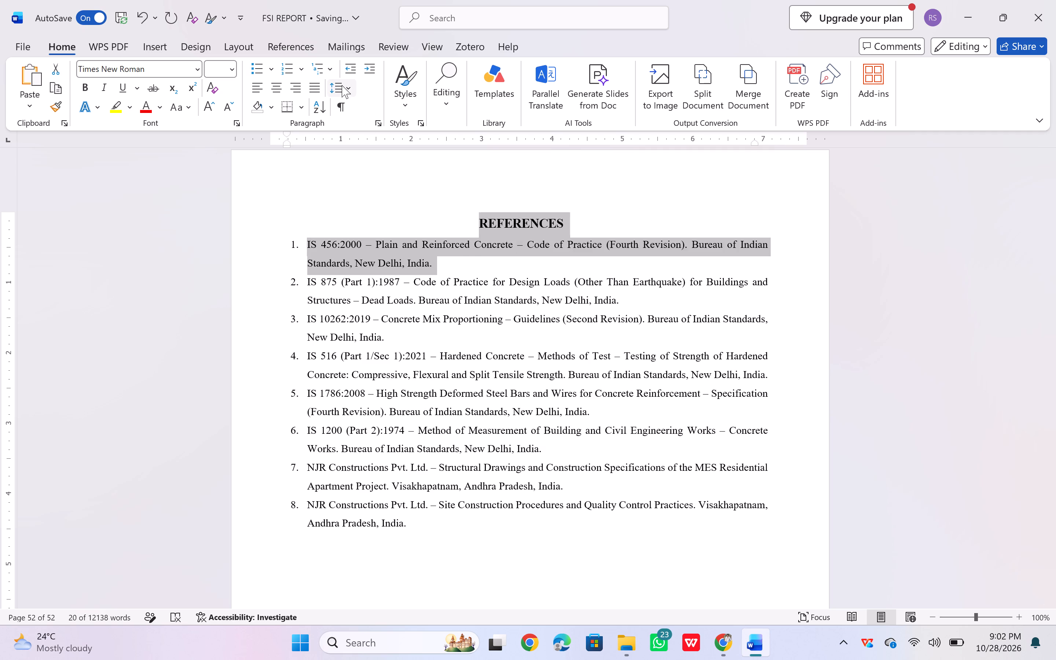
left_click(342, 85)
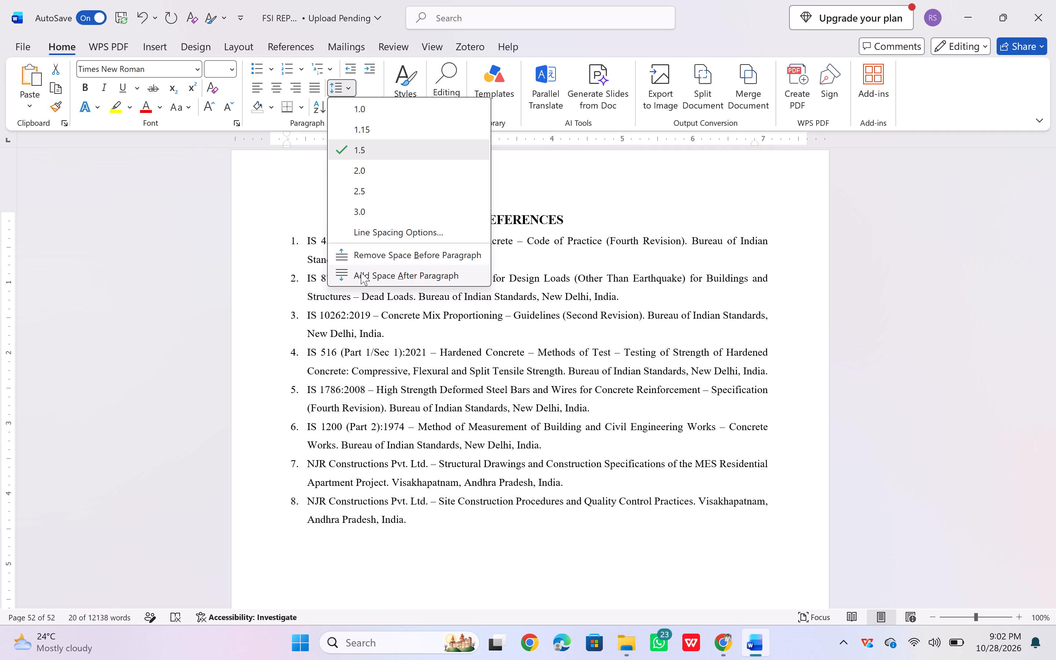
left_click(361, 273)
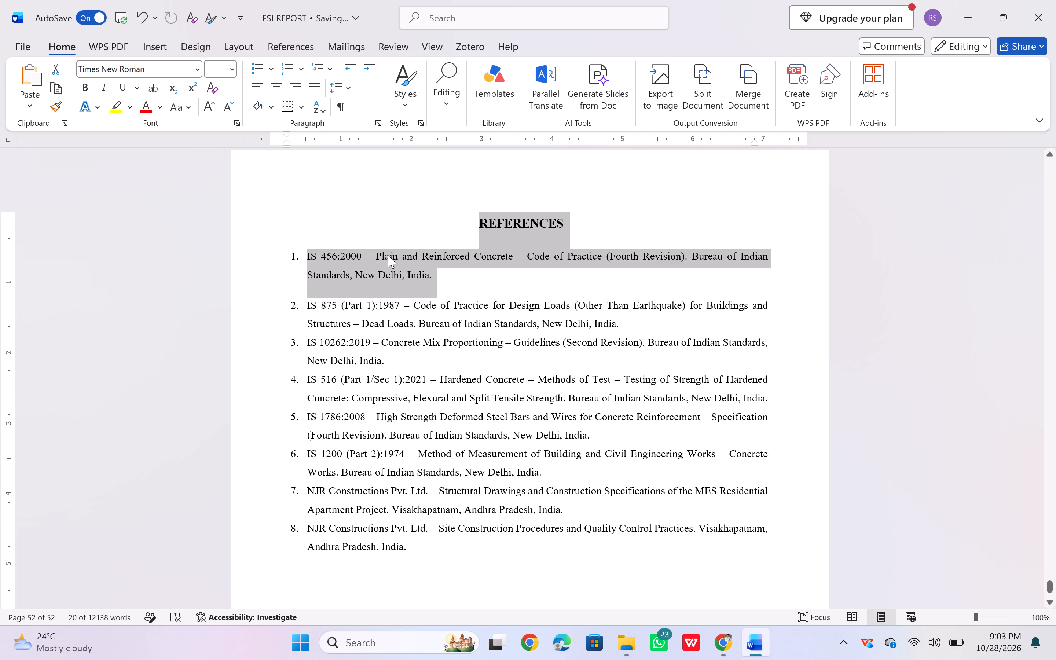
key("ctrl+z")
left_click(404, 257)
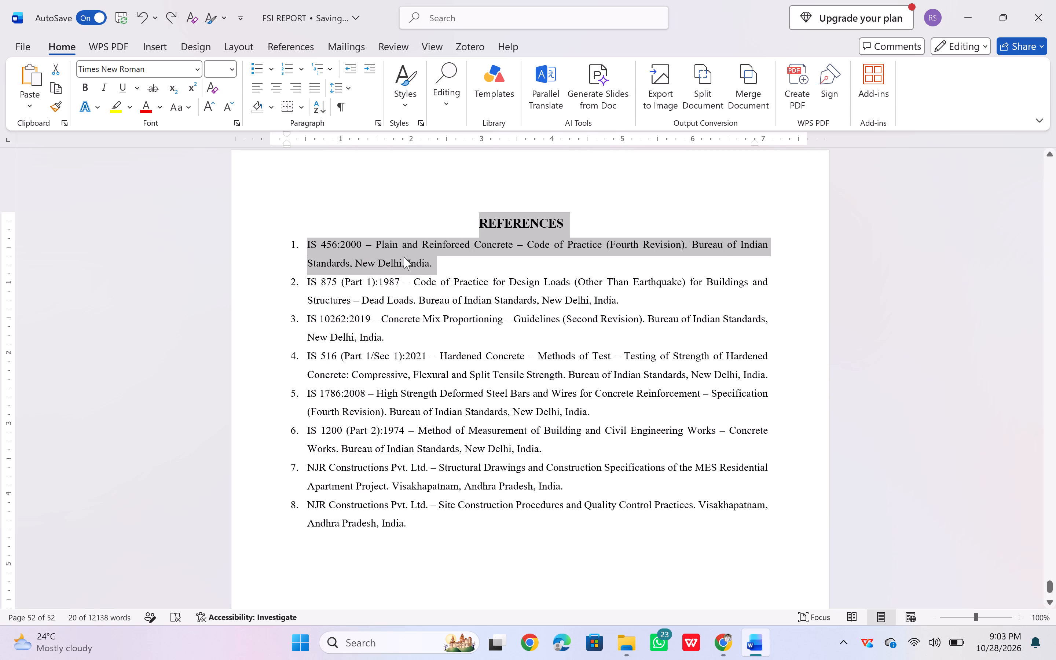
Remove the space before paragraph from the IS 456:2000 reference entry.
left_click_drag(284, 242, 315, 249)
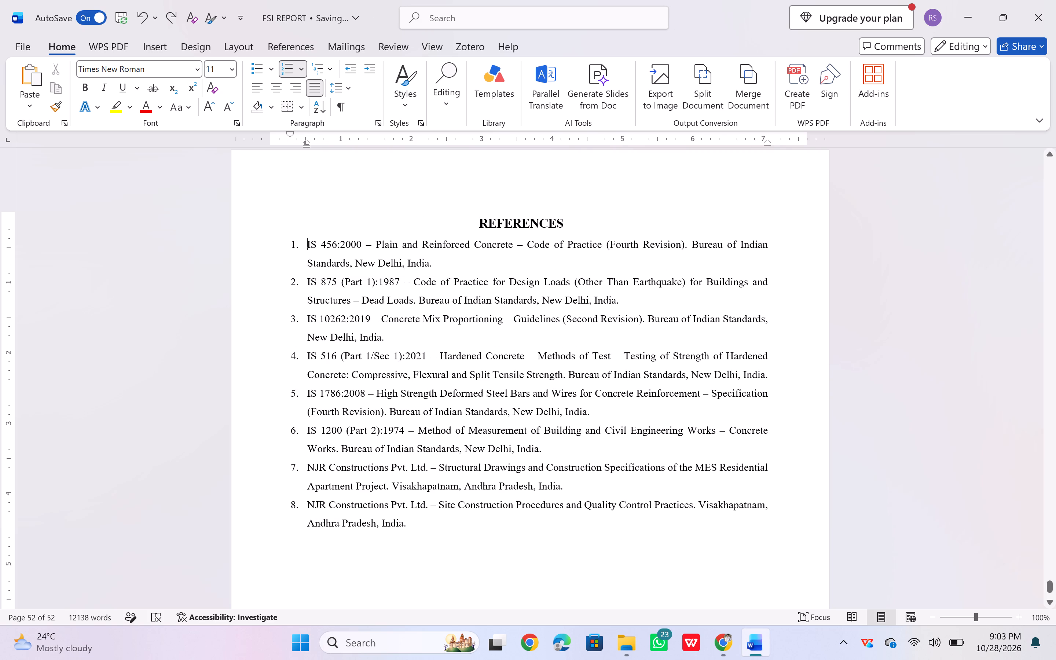
left_click_drag(315, 249, 339, 258)
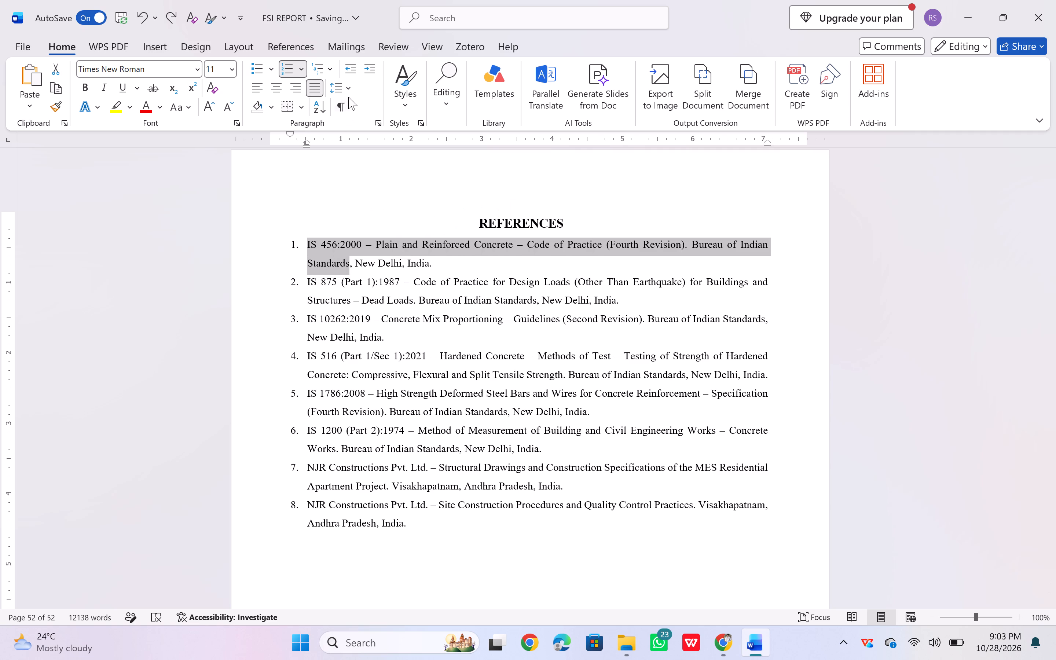
left_click(350, 83)
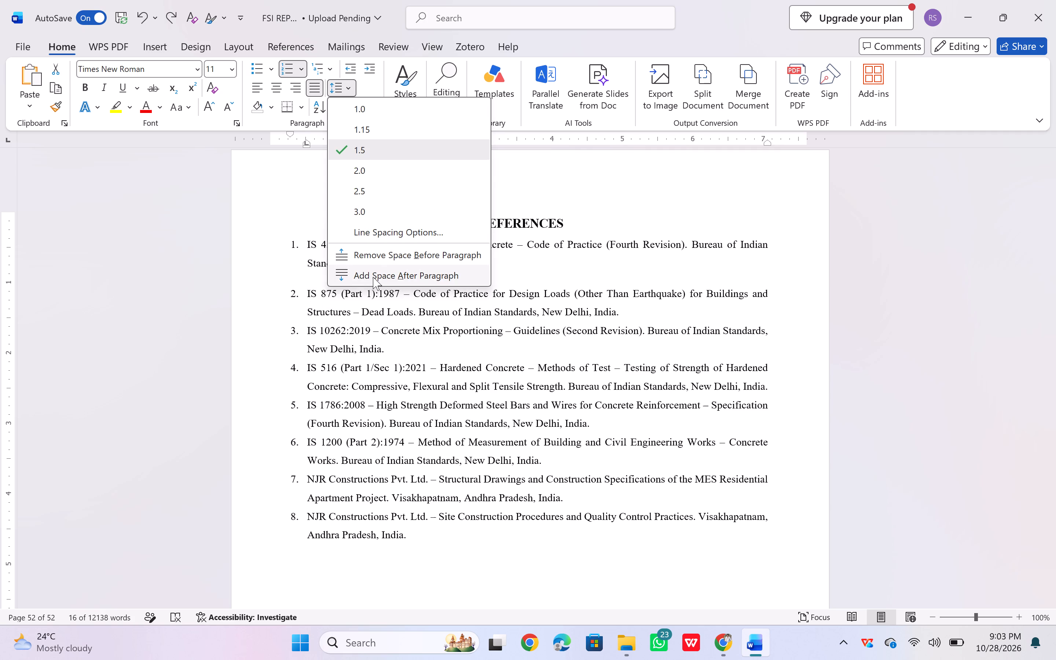
left_click(370, 258)
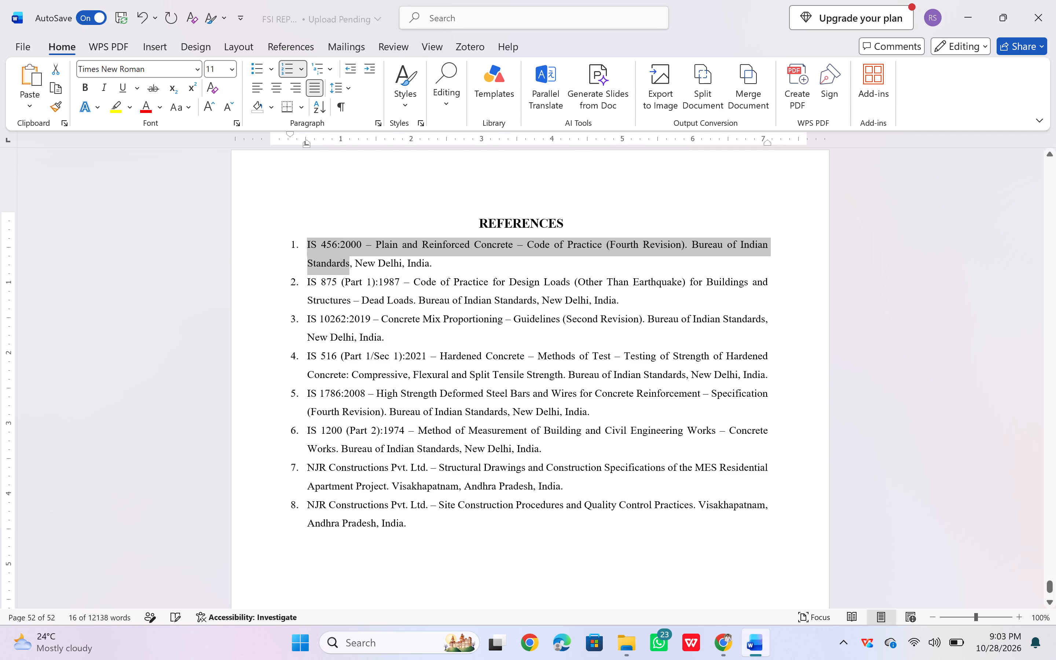
left_click(357, 247)
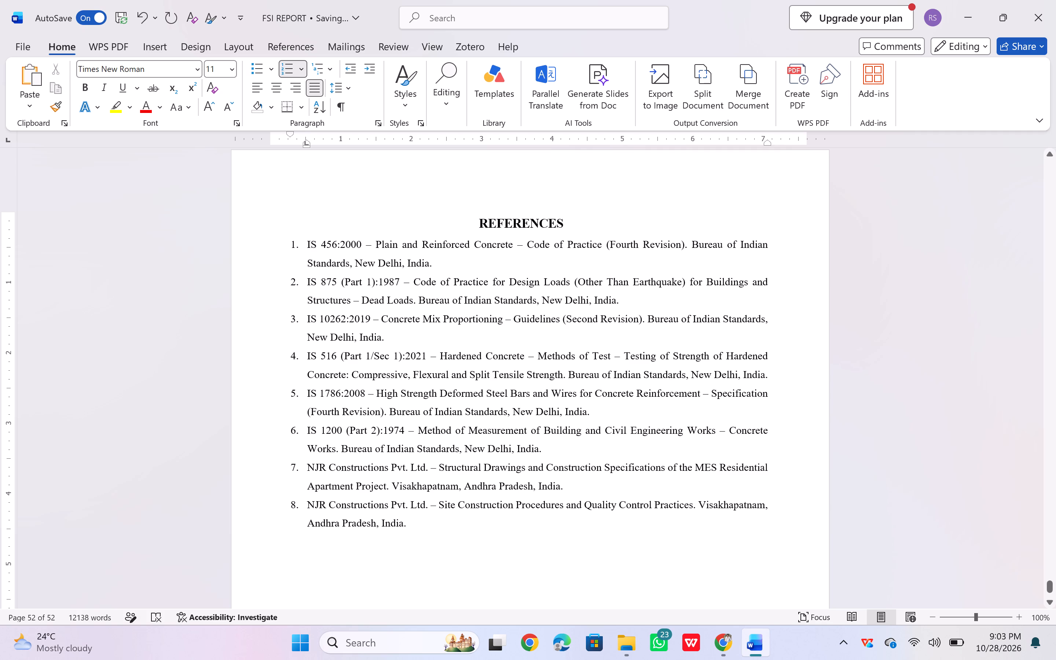
Adjust the REFERENCES heading's paragraph spacing by removing the space before it and adding space after it.
left_click_drag(502, 221, 534, 228)
left_click(348, 82)
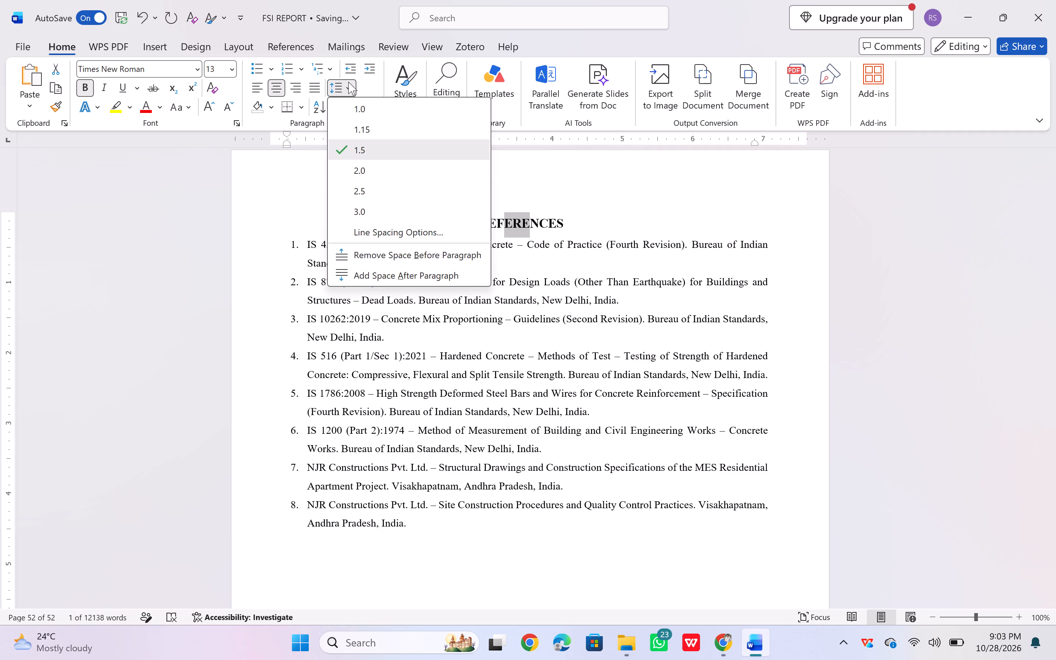
left_click(383, 254)
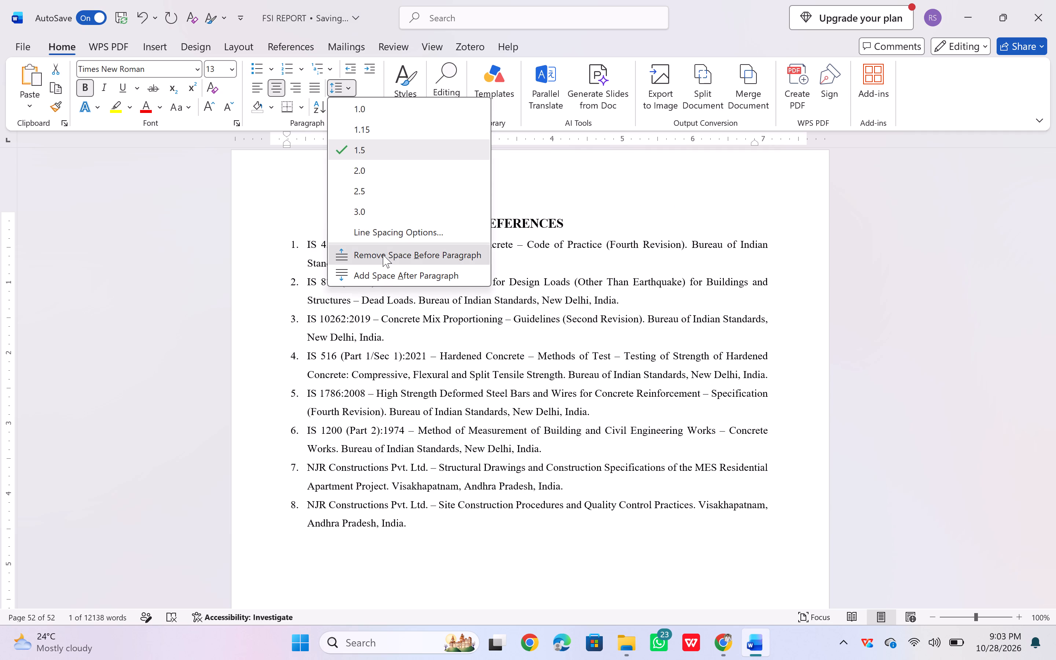
left_click(351, 92)
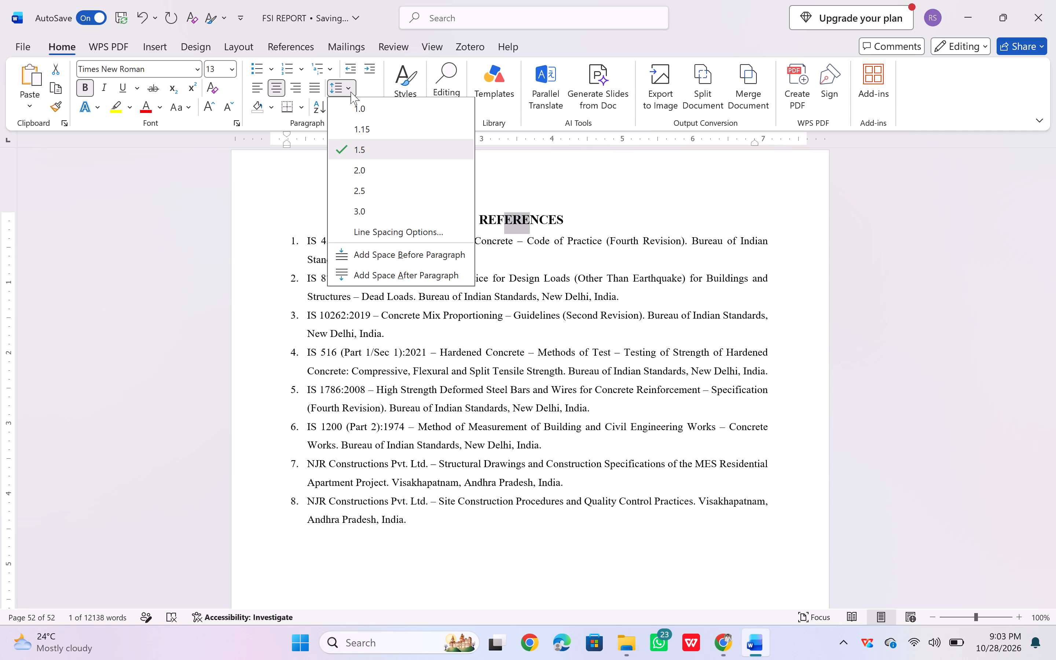
left_click(357, 268)
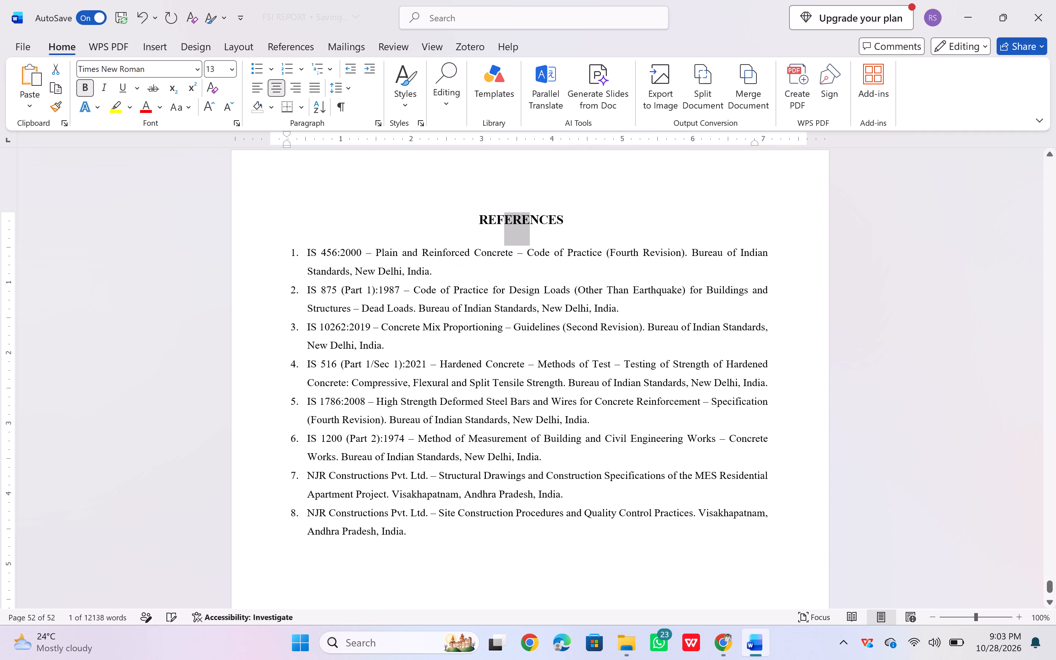
left_click(521, 241)
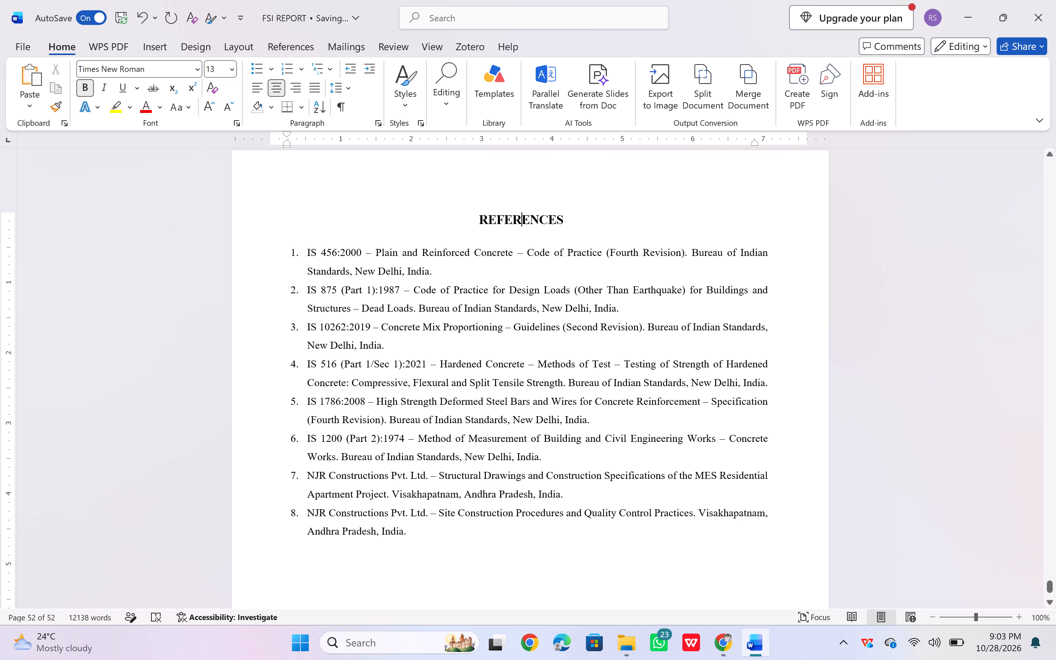
Apply 1.5 line spacing to all eight numbered entries in the references list.
left_click_drag(308, 246, 424, 535)
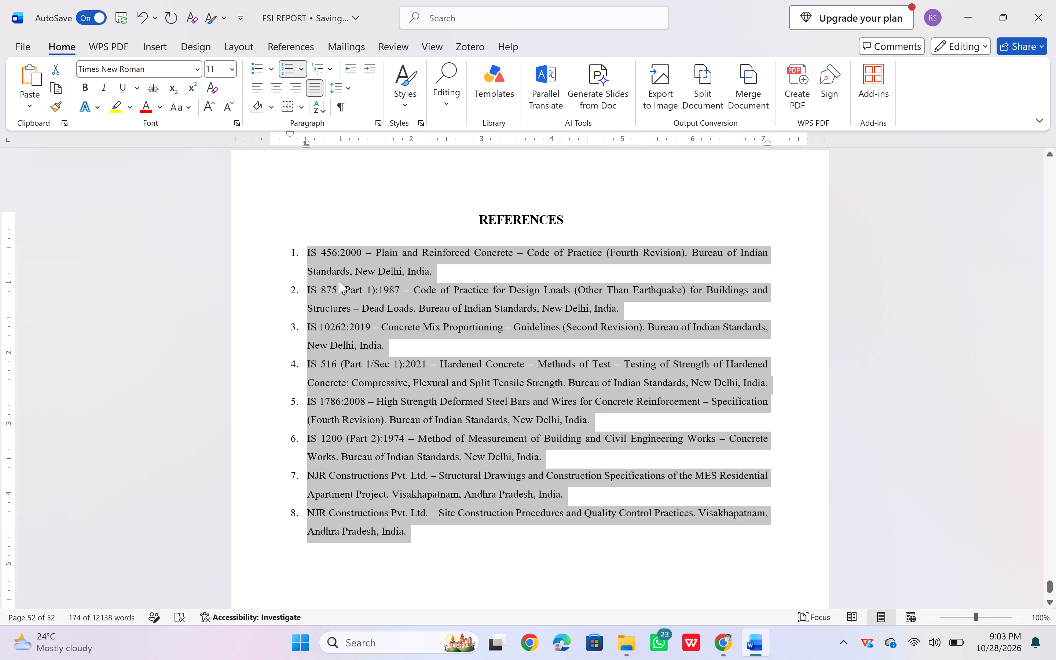
left_click(350, 89)
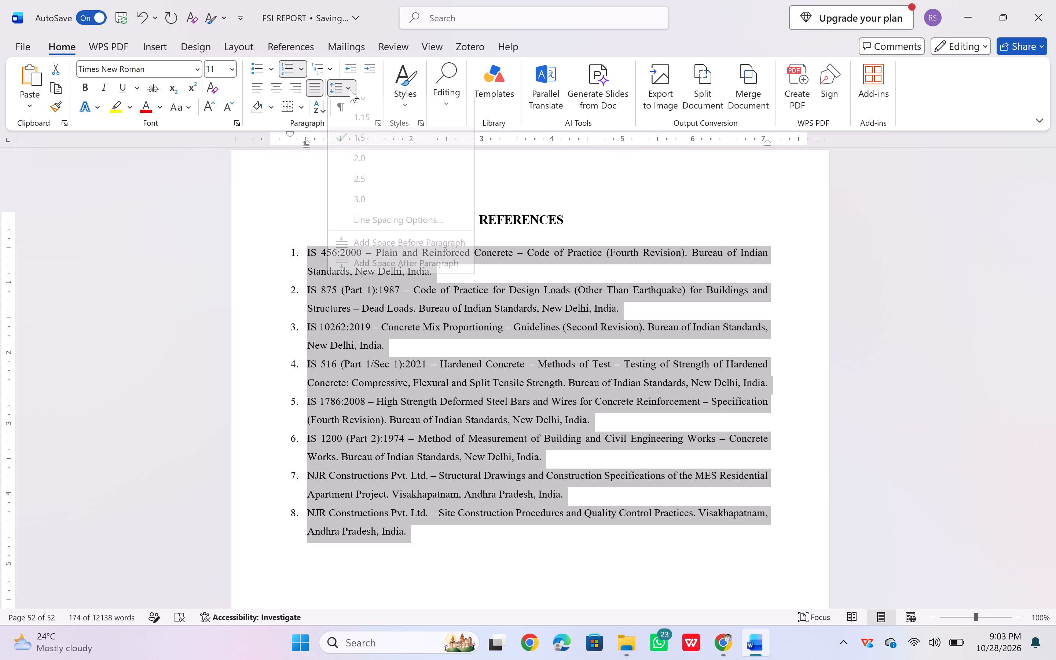
left_click(353, 152)
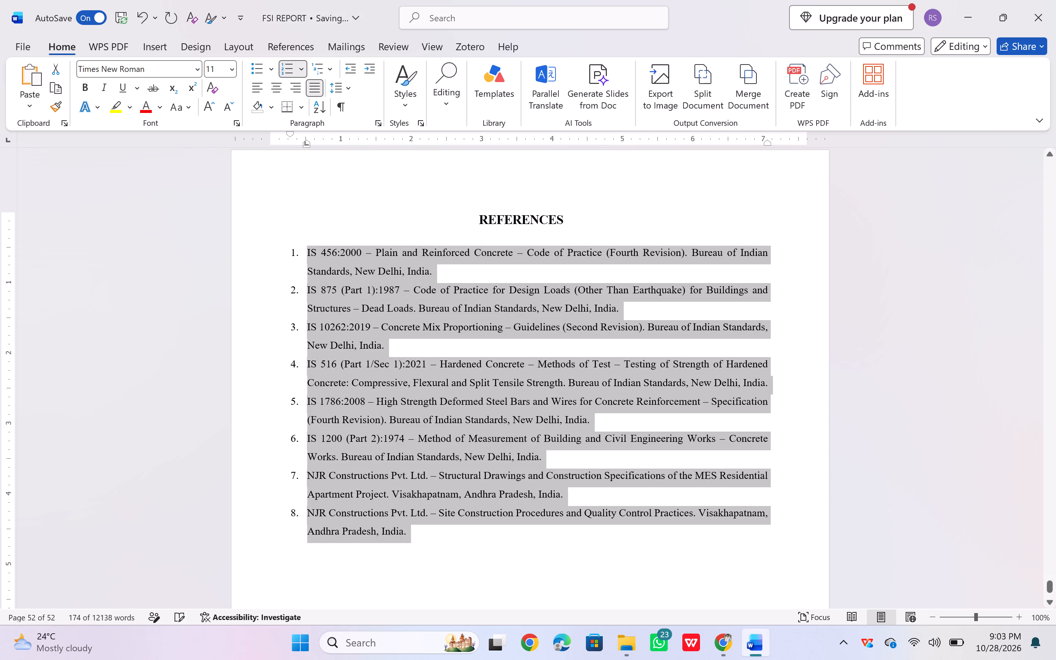
left_click(340, 348)
Try centre alignment on the whole table mapping course outcomes to SDGs, and set its line spacing to 1.5.
scroll(340, 348, "up", 2)
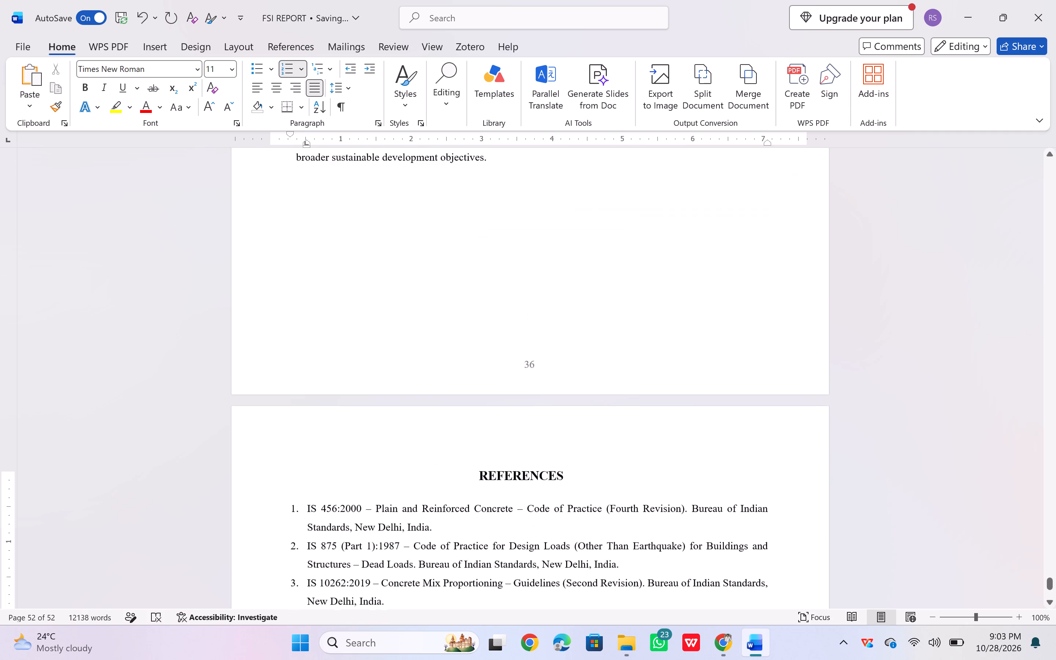
scroll(340, 348, "up", 3)
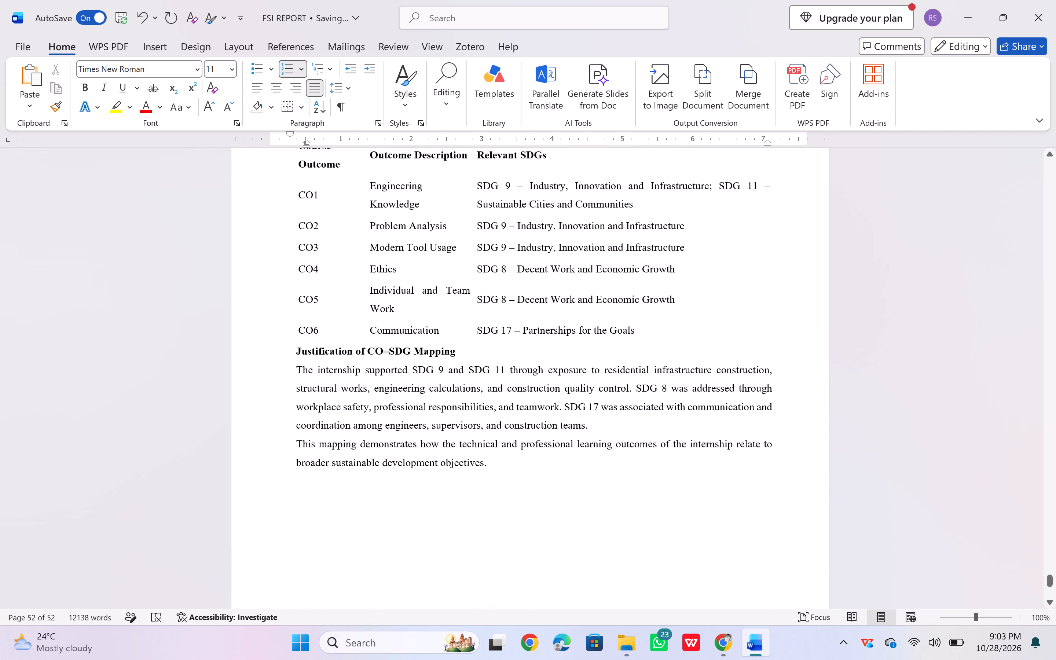
scroll(340, 348, "up", 2)
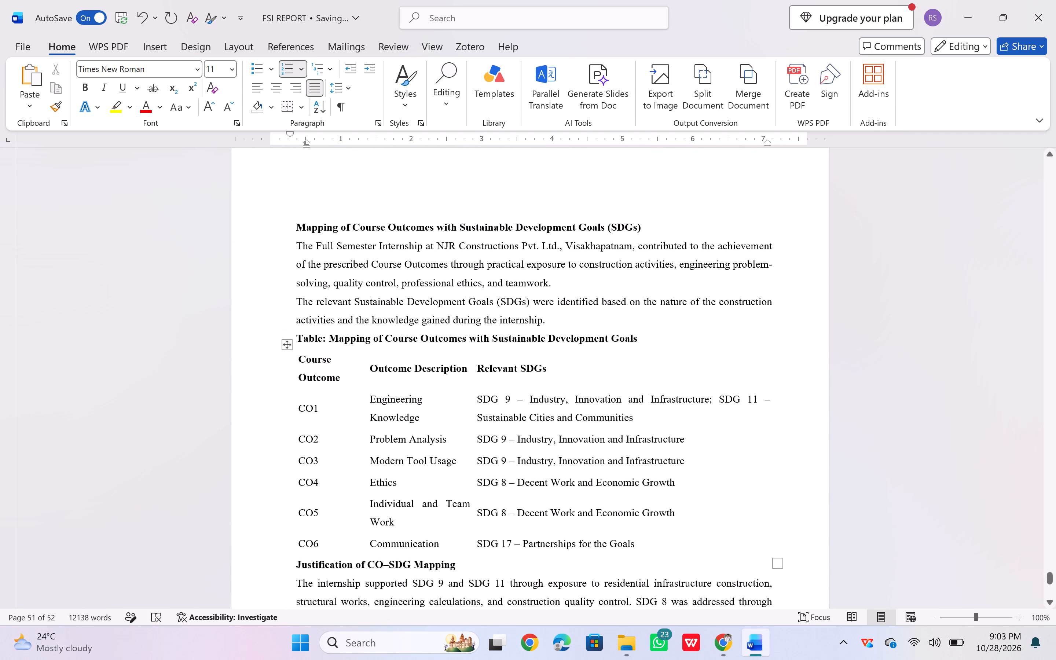
left_click(286, 344)
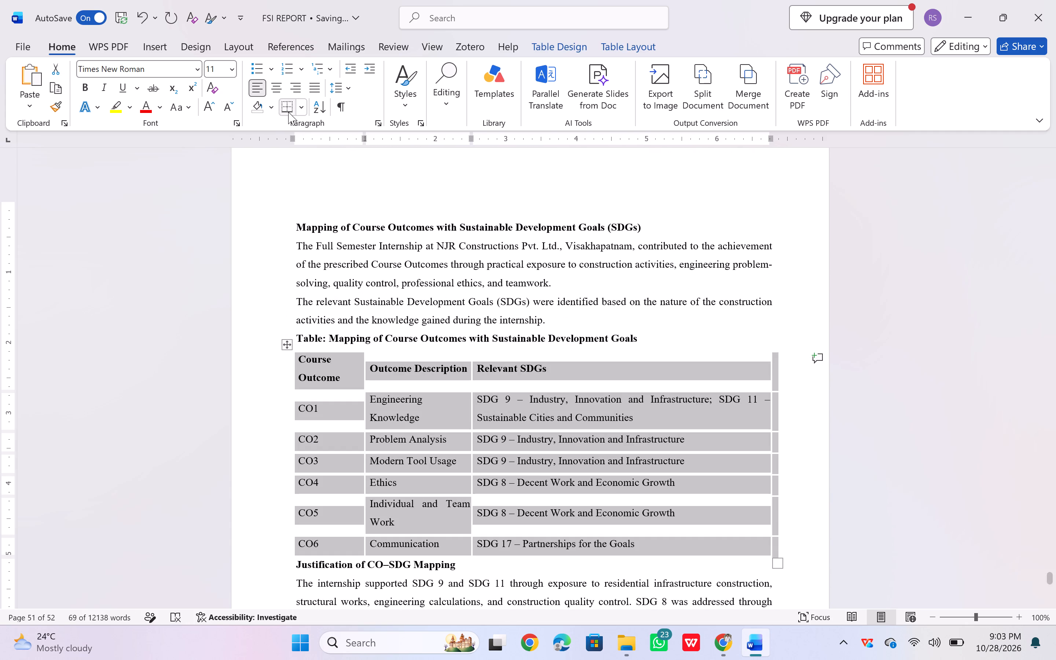
left_click(276, 86)
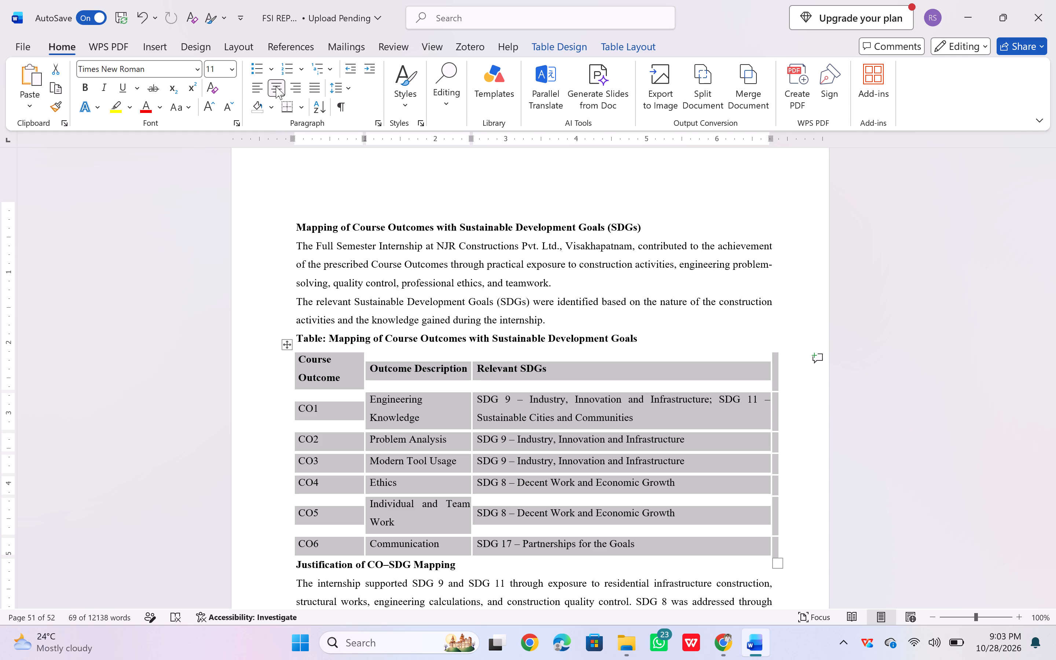
left_click(276, 86)
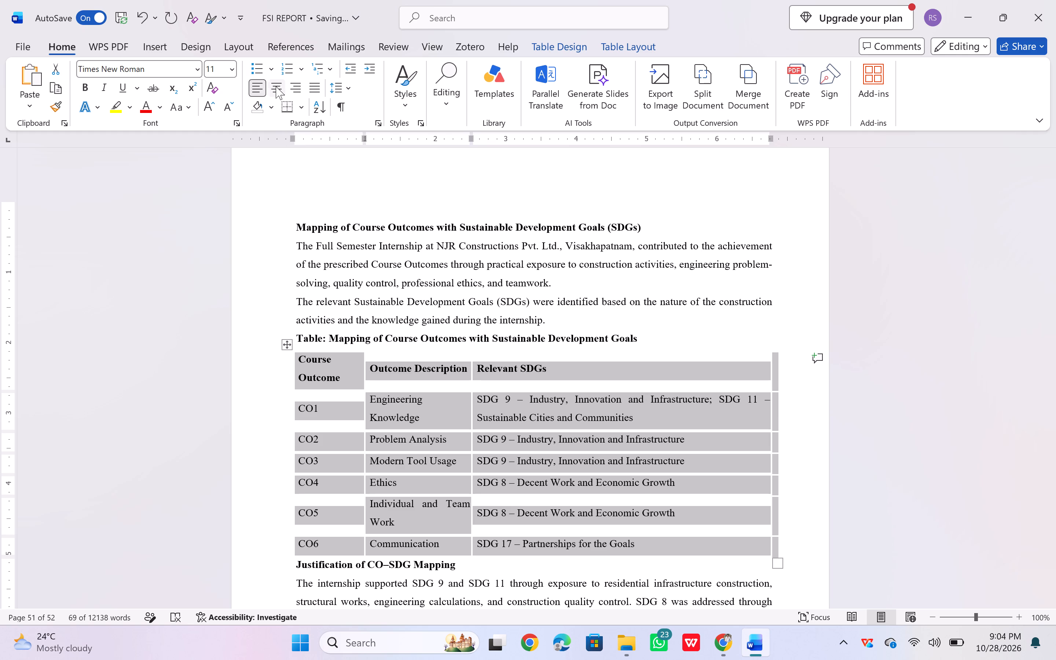
left_click(347, 90)
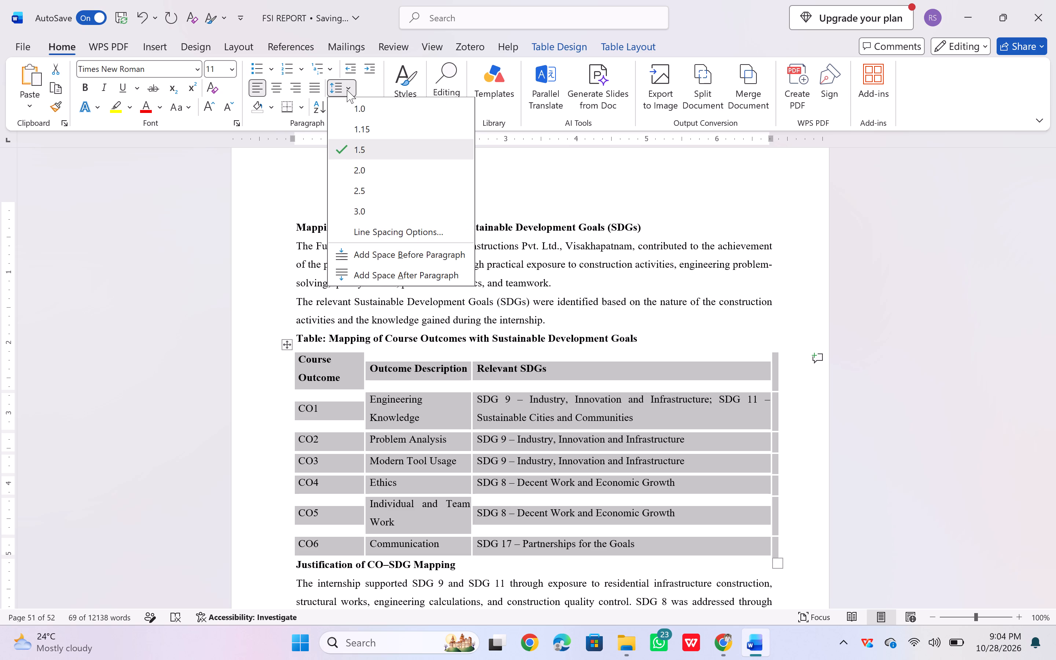
left_click(356, 153)
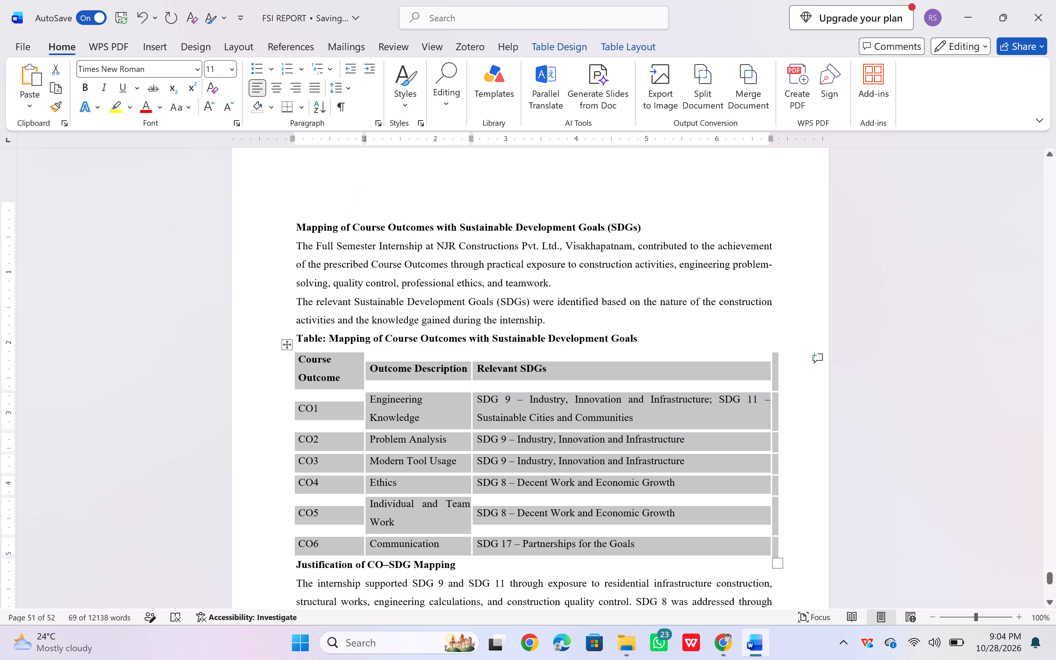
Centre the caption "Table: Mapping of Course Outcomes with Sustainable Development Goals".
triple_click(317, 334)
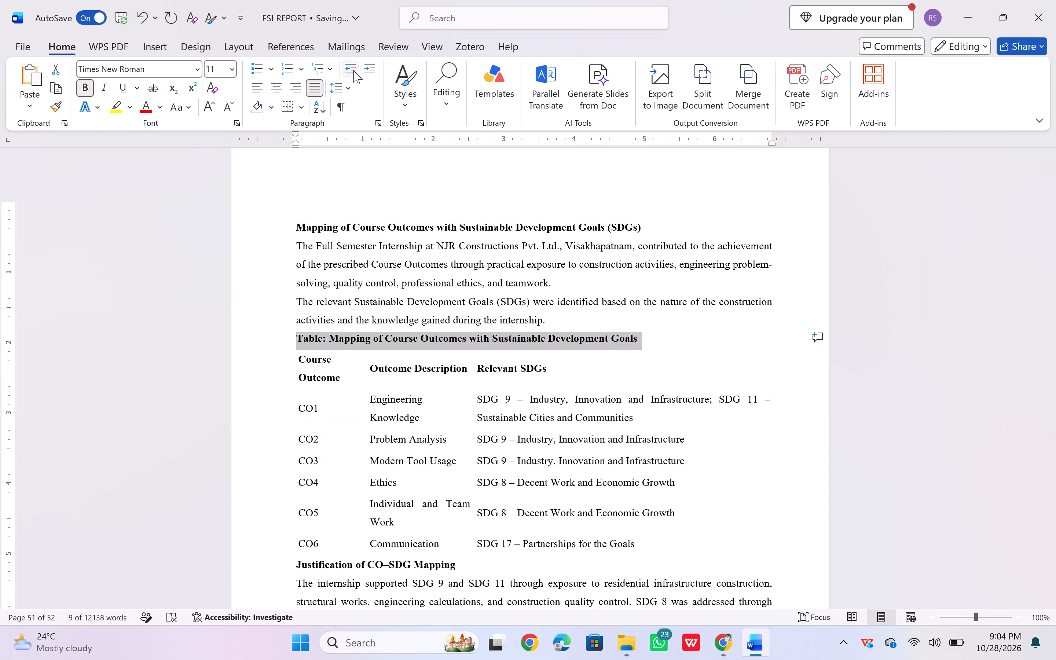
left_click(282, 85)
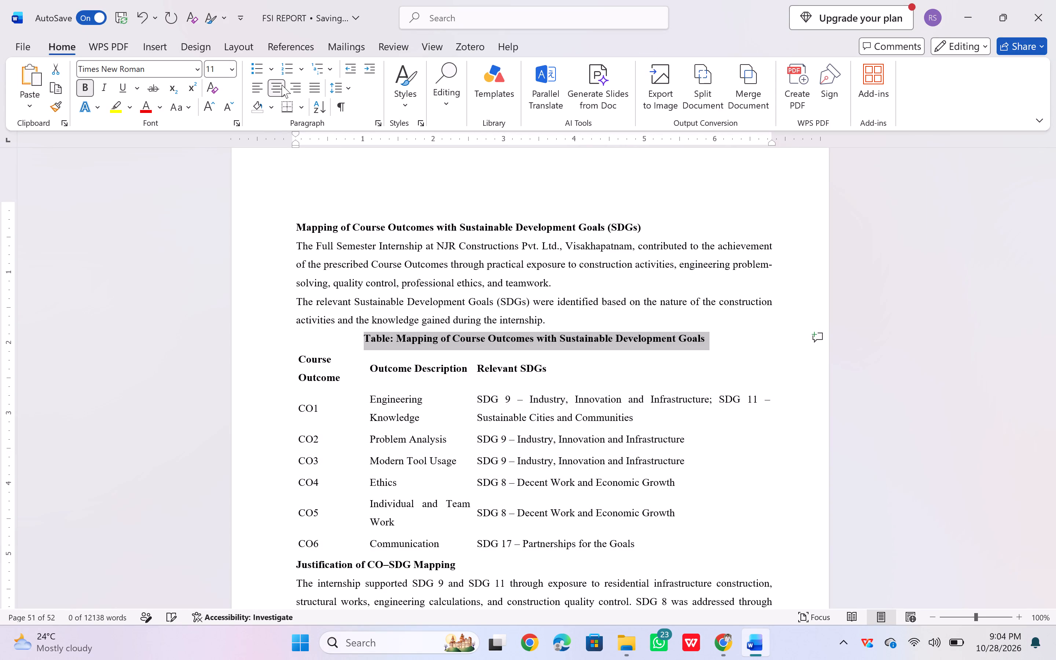
Format the heading "Mapping of Course Outcomes with Sustainable Development Goals (SDGs)" as centred 13 pt text with space added after the paragraph.
triple_click(307, 227)
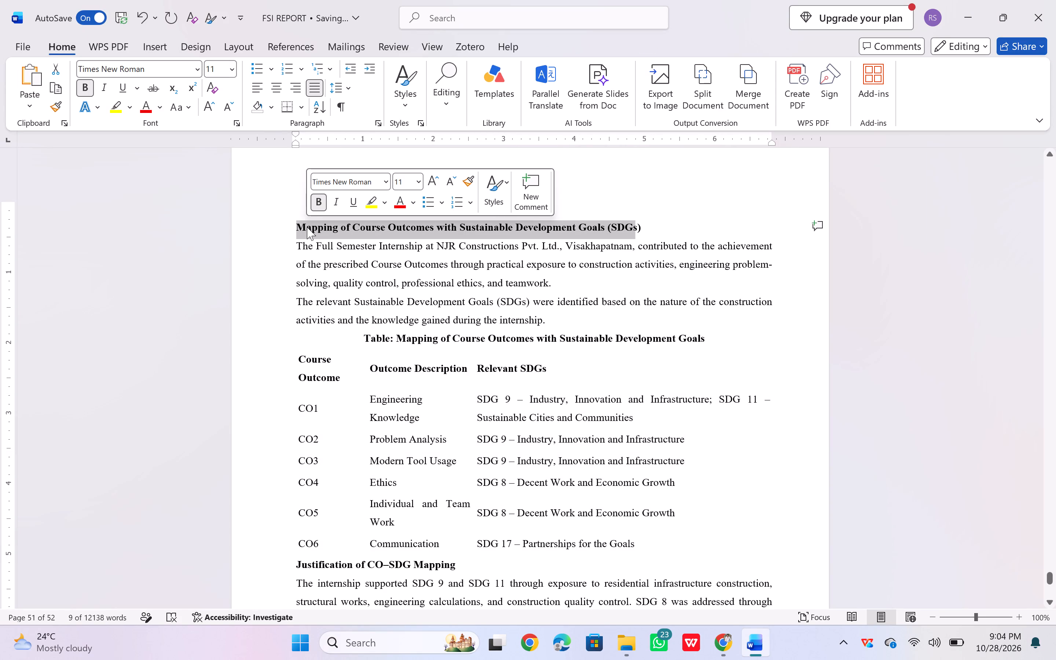
left_click(274, 92)
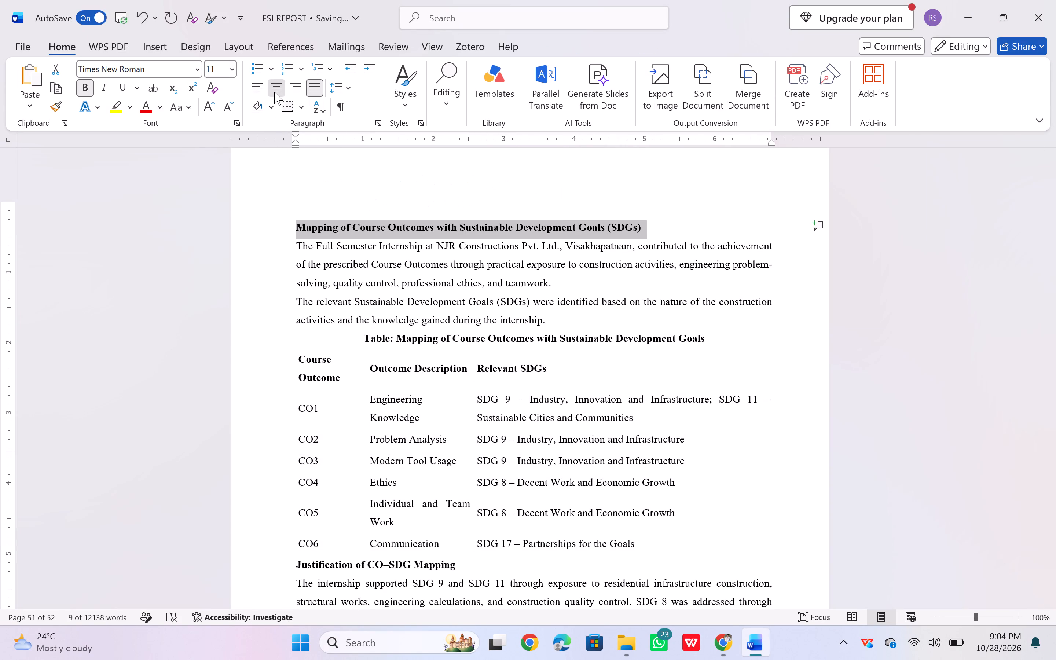
left_click(231, 68)
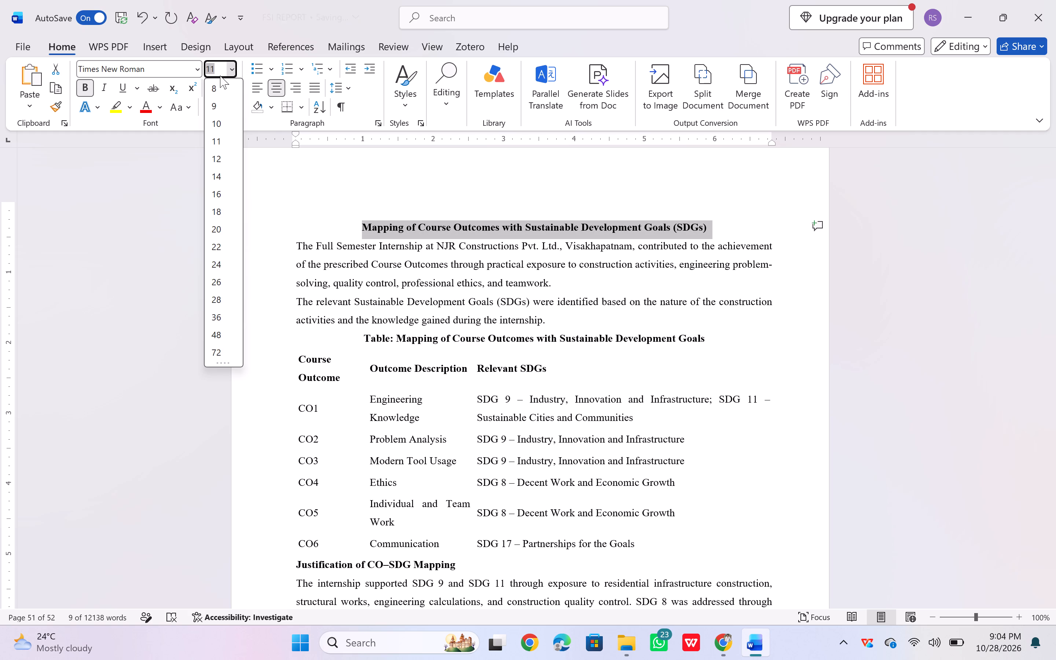
type("13")
key("Return")
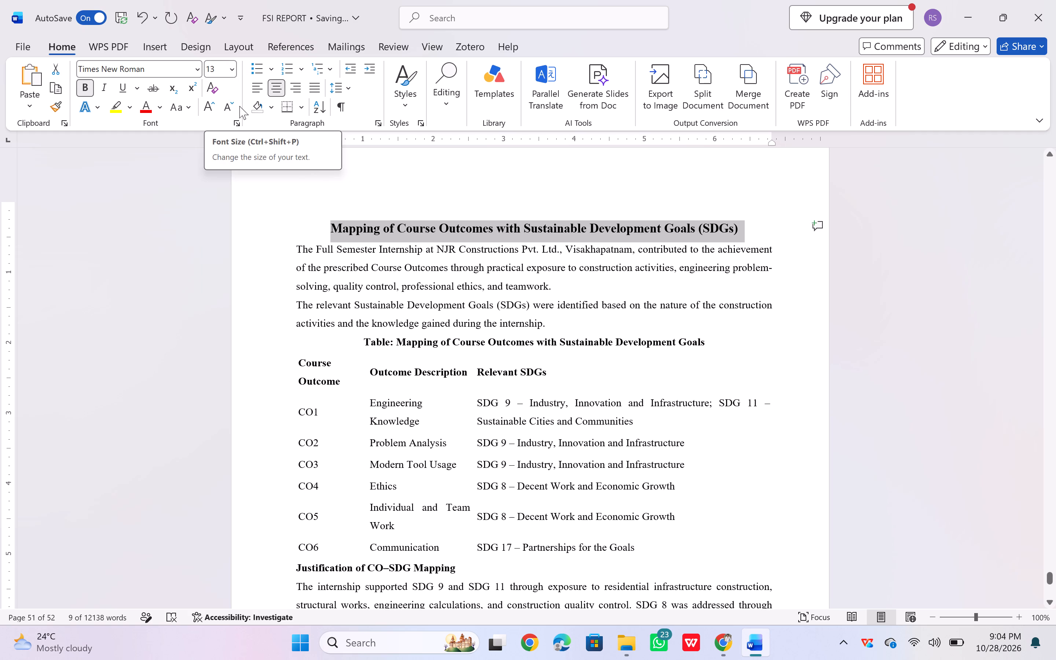
left_click(346, 93)
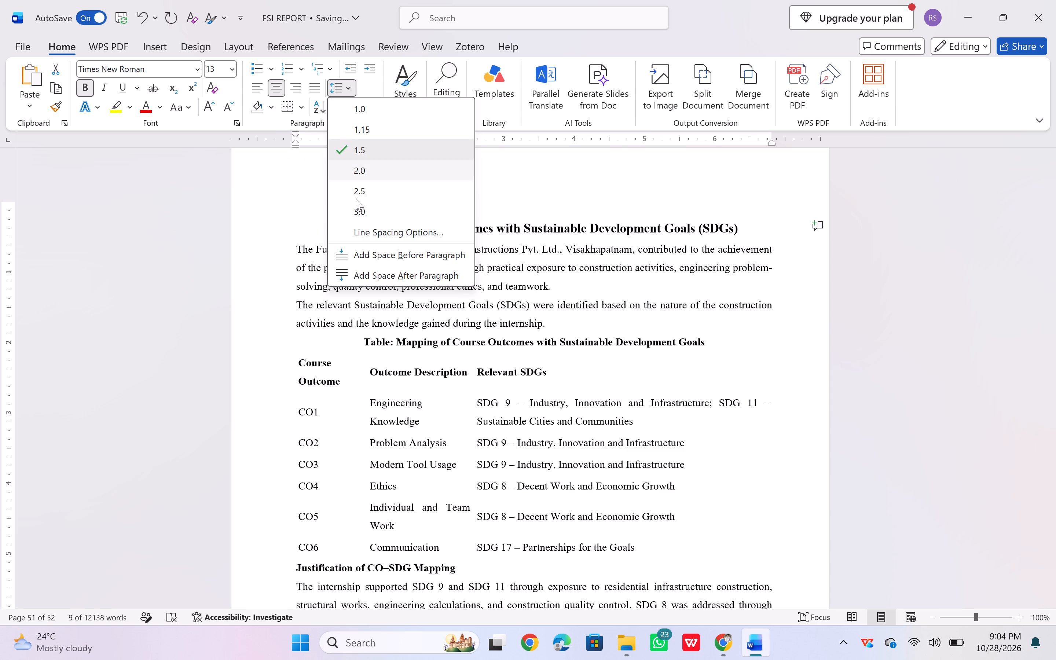
left_click(362, 271)
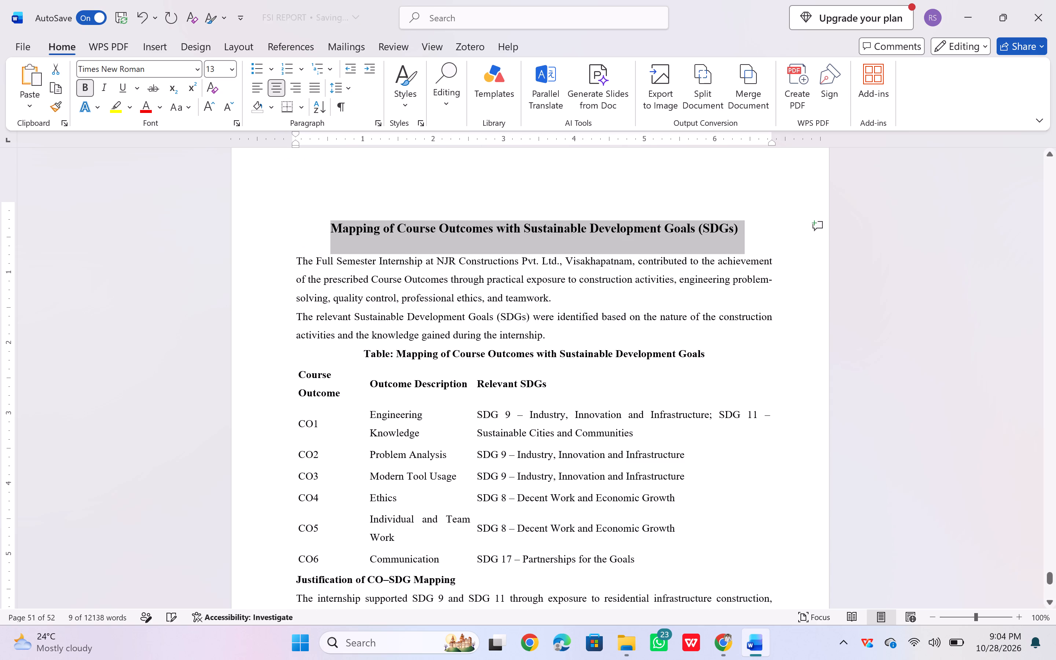
left_click(385, 244)
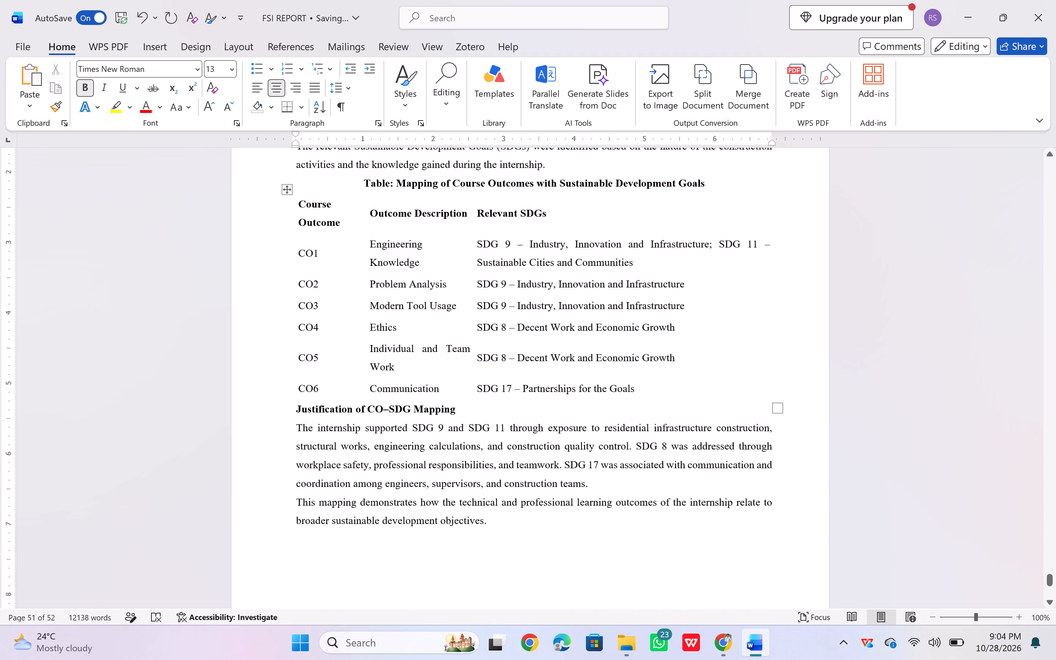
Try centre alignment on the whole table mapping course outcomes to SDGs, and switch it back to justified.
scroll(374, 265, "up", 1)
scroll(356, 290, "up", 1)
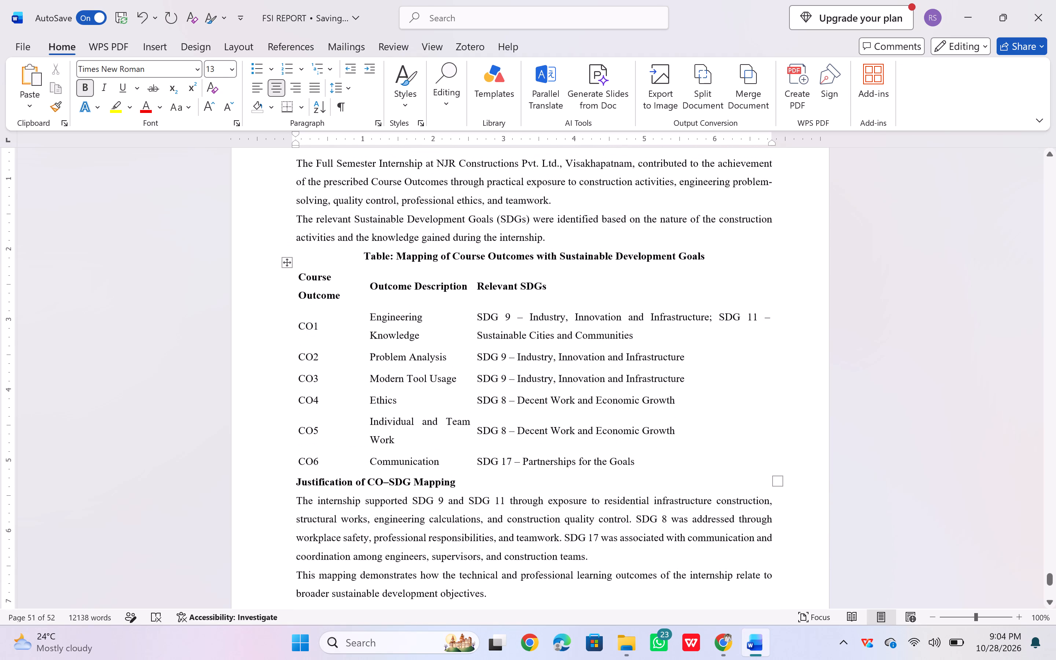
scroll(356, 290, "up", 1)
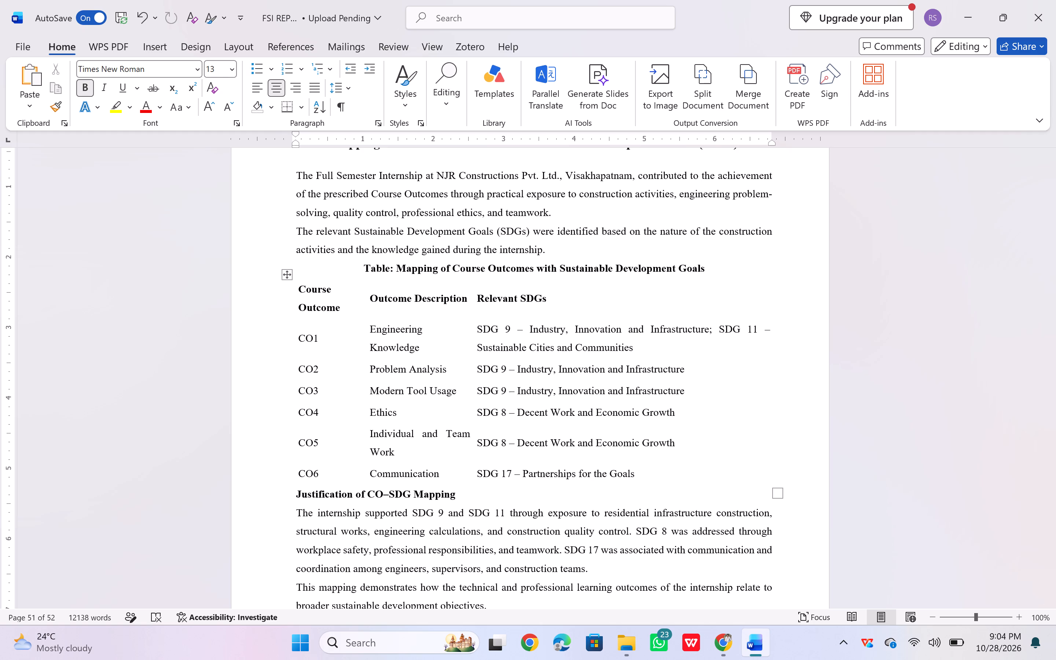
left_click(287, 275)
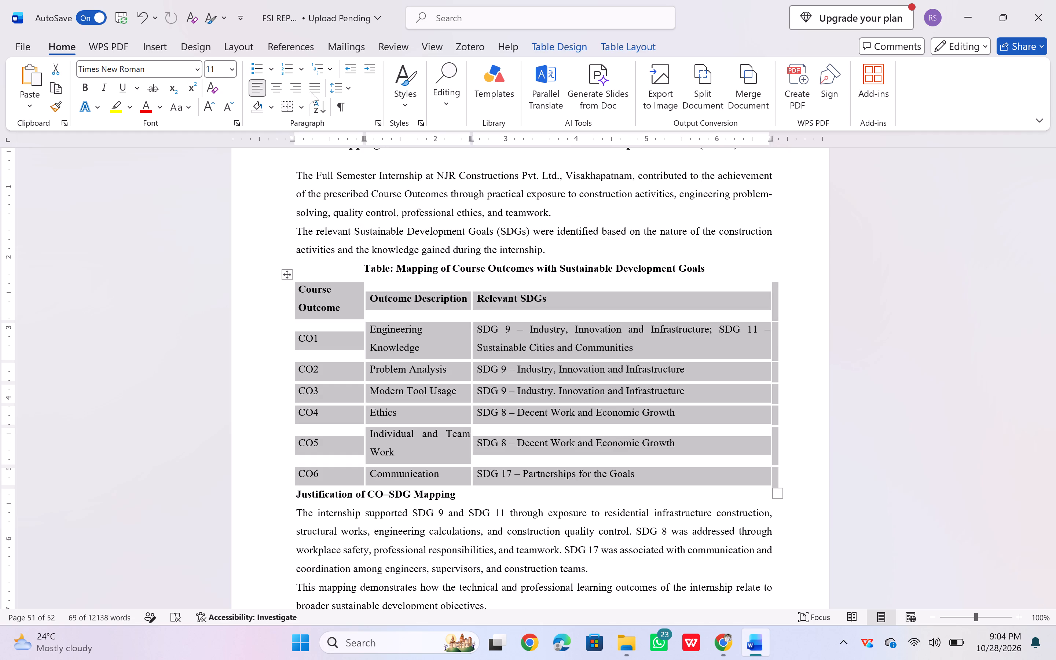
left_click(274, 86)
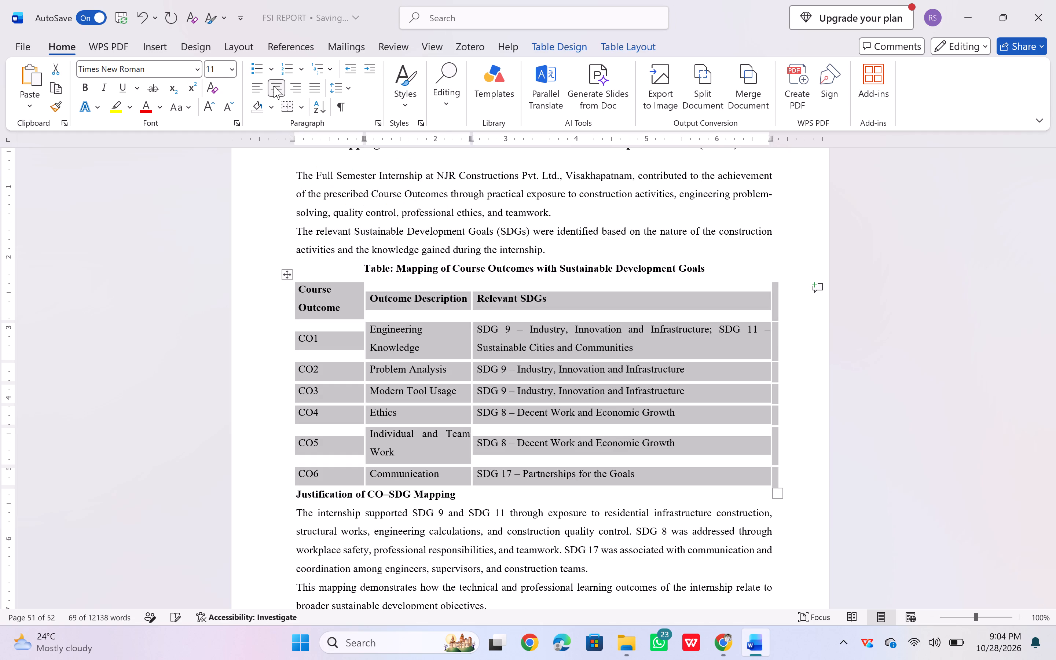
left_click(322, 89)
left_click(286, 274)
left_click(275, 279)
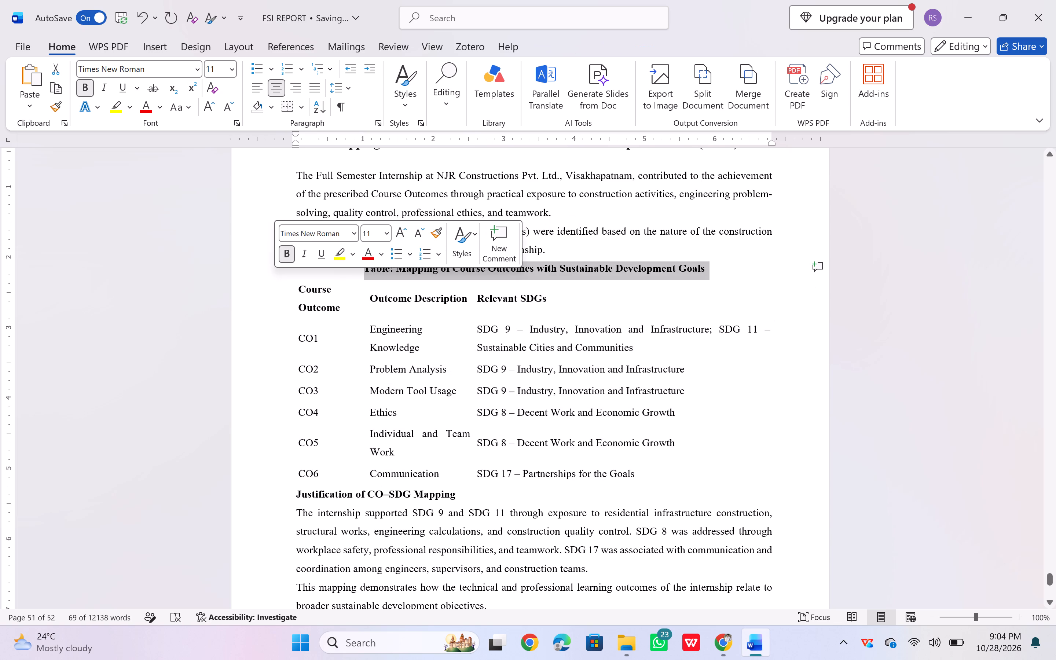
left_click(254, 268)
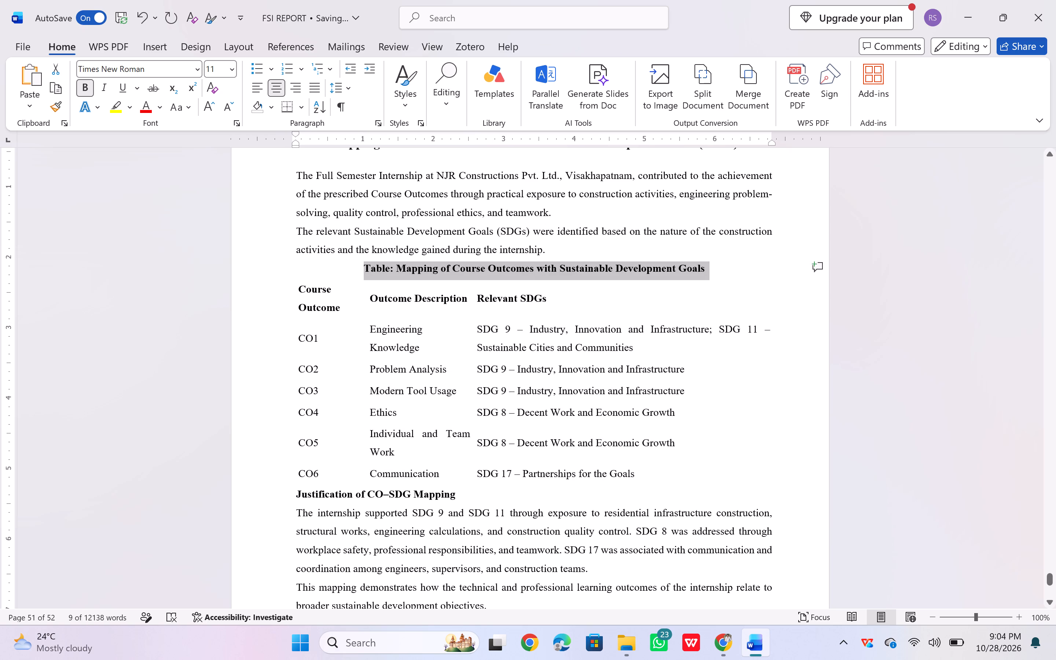
Justify the CO–SDG mapping section from the introductory text through the closing paragraph on sustainable development objectives, trying left alignment along the way.
left_click(335, 201)
scroll(324, 199, "up", 1)
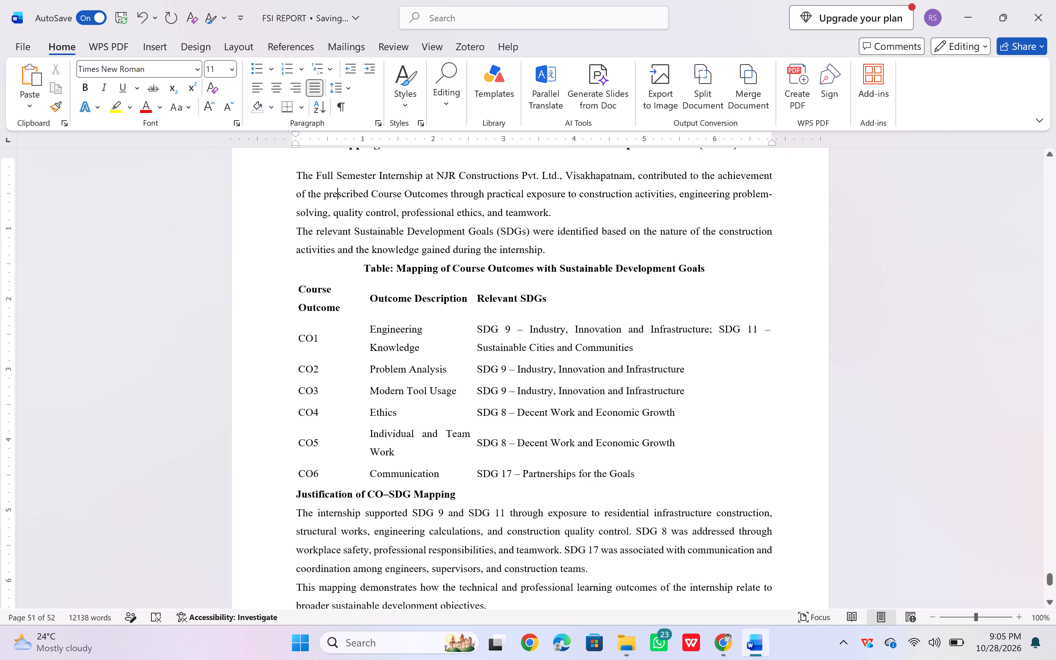
scroll(324, 199, "up", 1)
left_click_drag(294, 309, 397, 536)
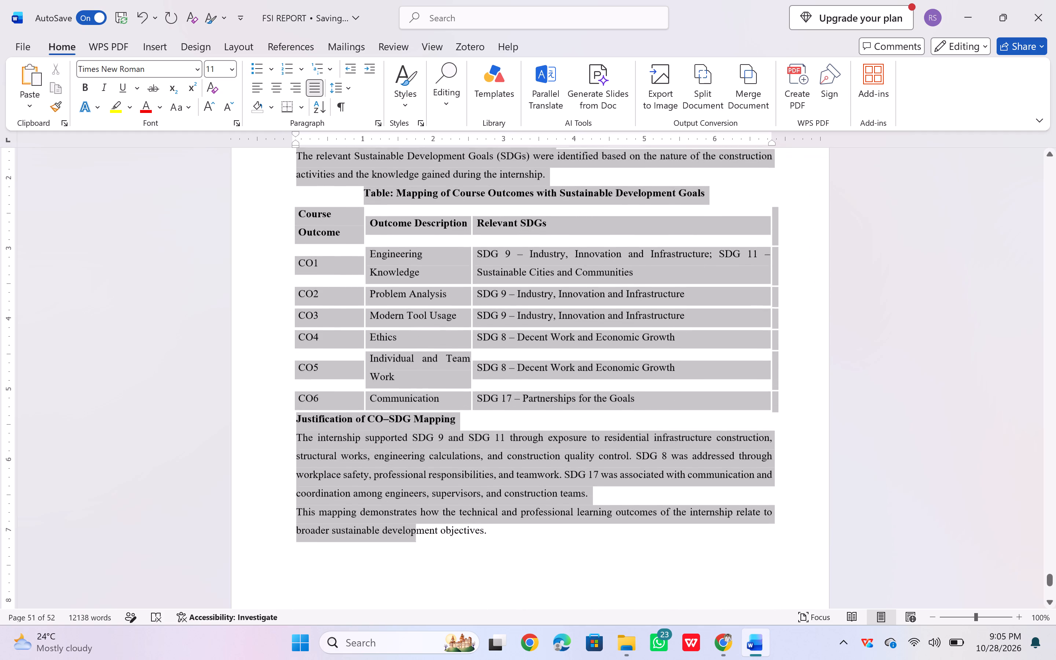
left_click_drag(397, 536, 491, 532)
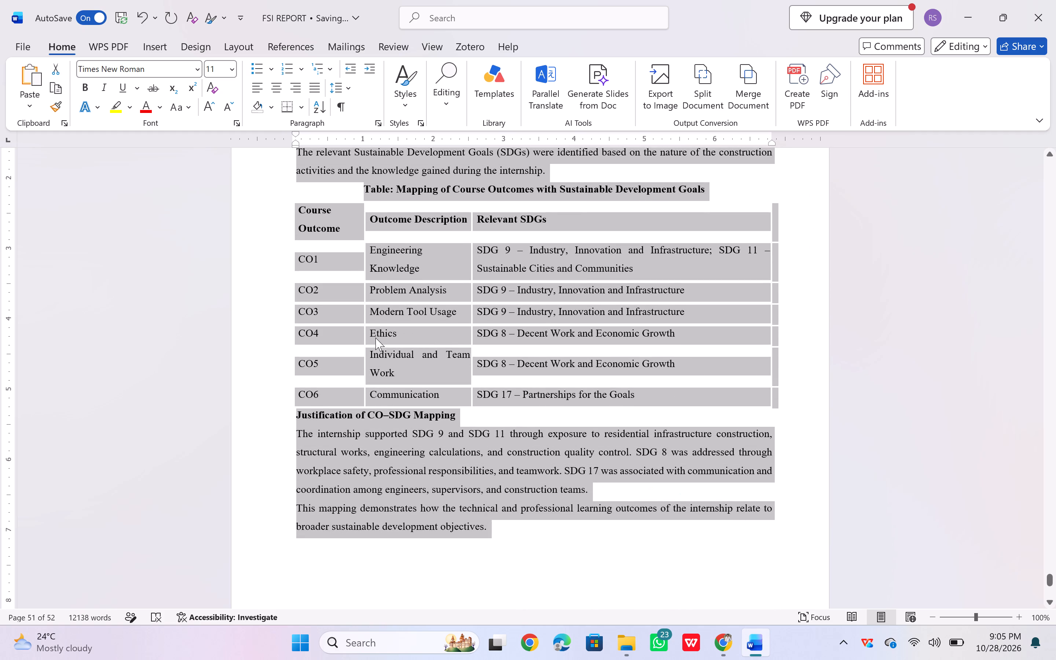
left_click(311, 87)
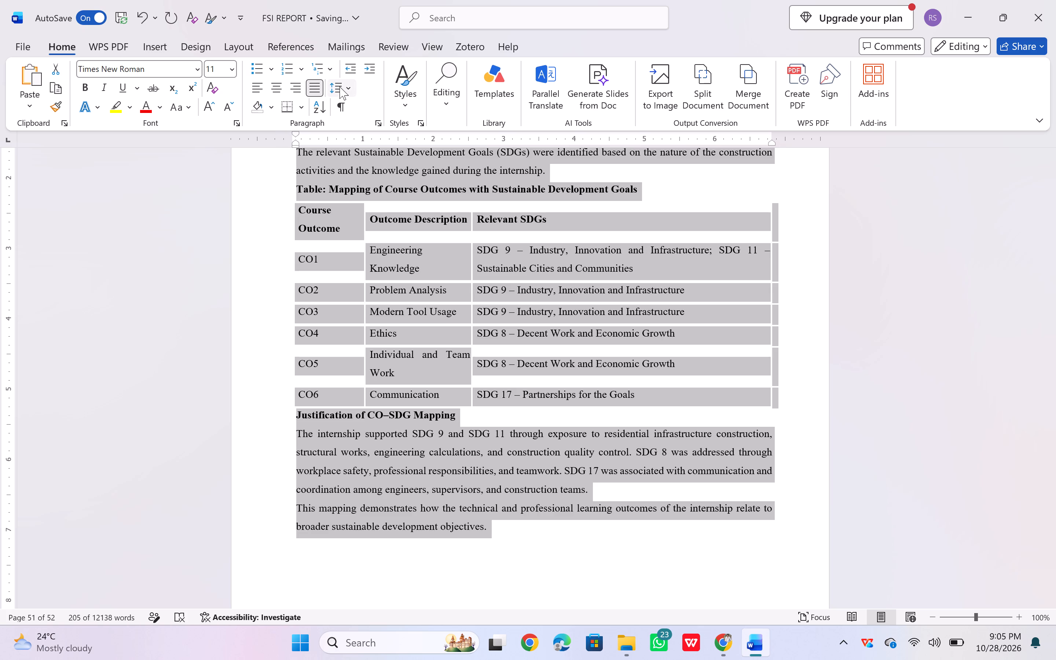
left_click(346, 86)
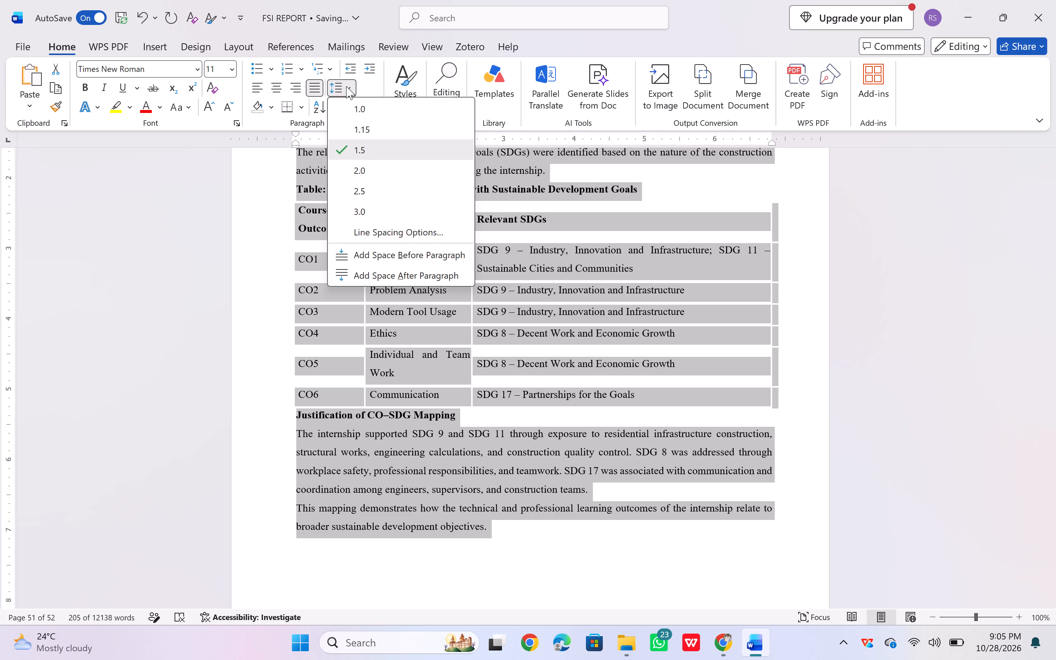
left_click(254, 85)
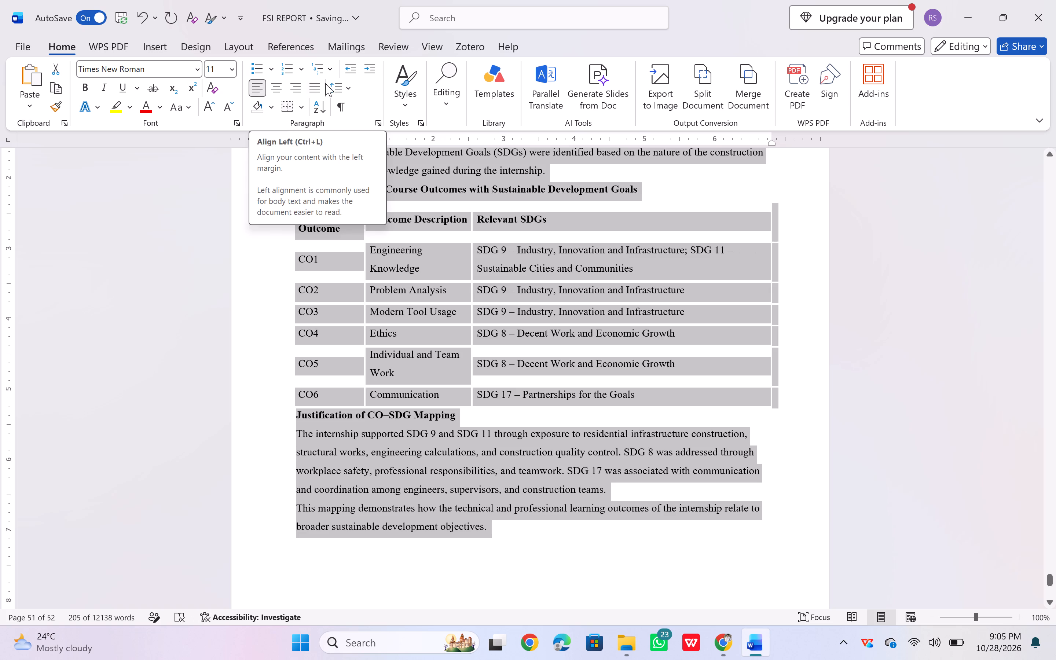
left_click(322, 85)
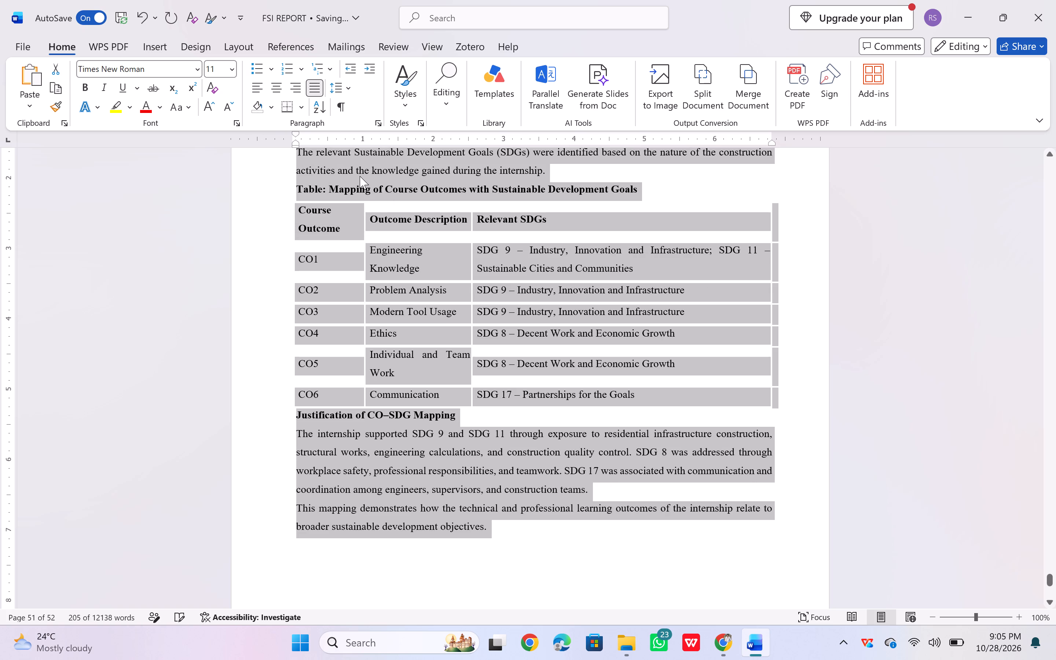
left_click(360, 176)
Centre the table caption above the mapping of course outcomes to SDGs.
triple_click(329, 189)
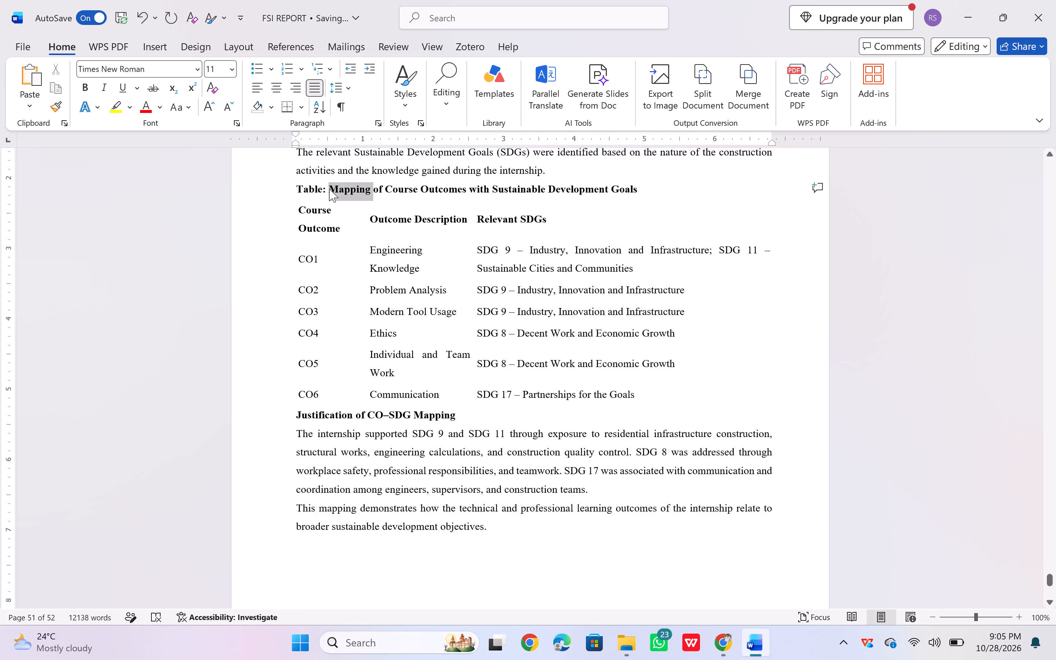
left_click(276, 95)
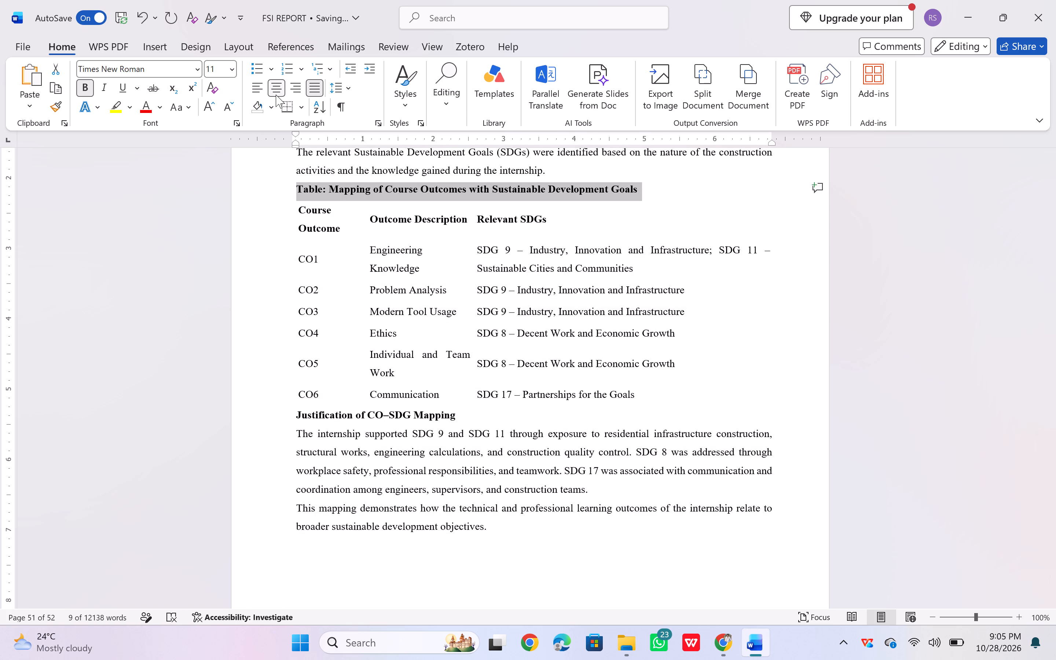
Apply all borders to the whole table mapping course outcomes to SDGs.
left_click(293, 214)
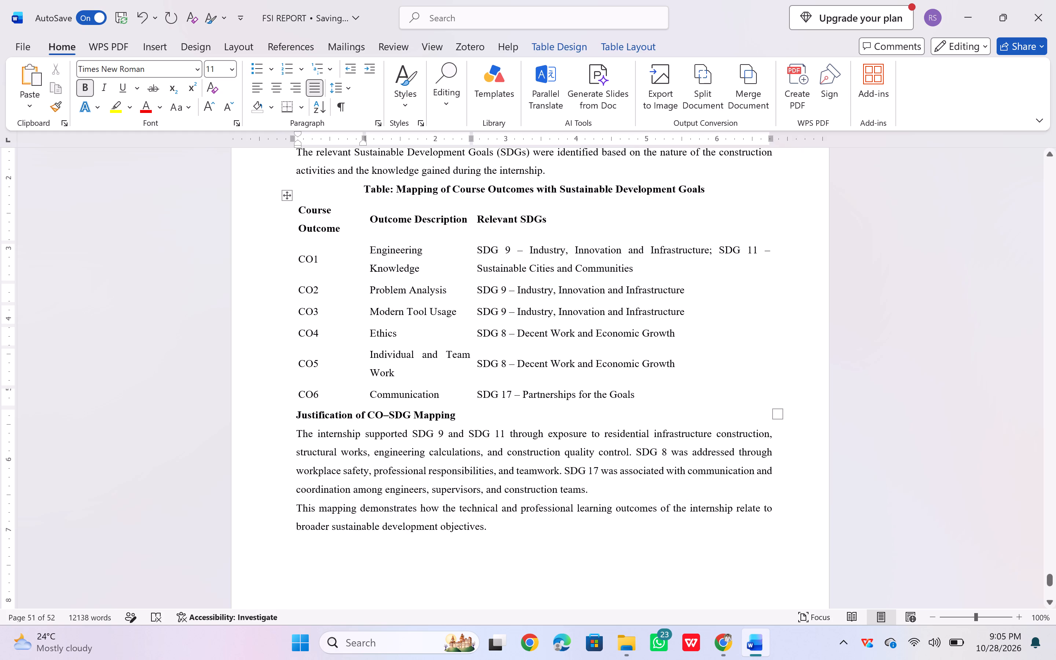
left_click(286, 195)
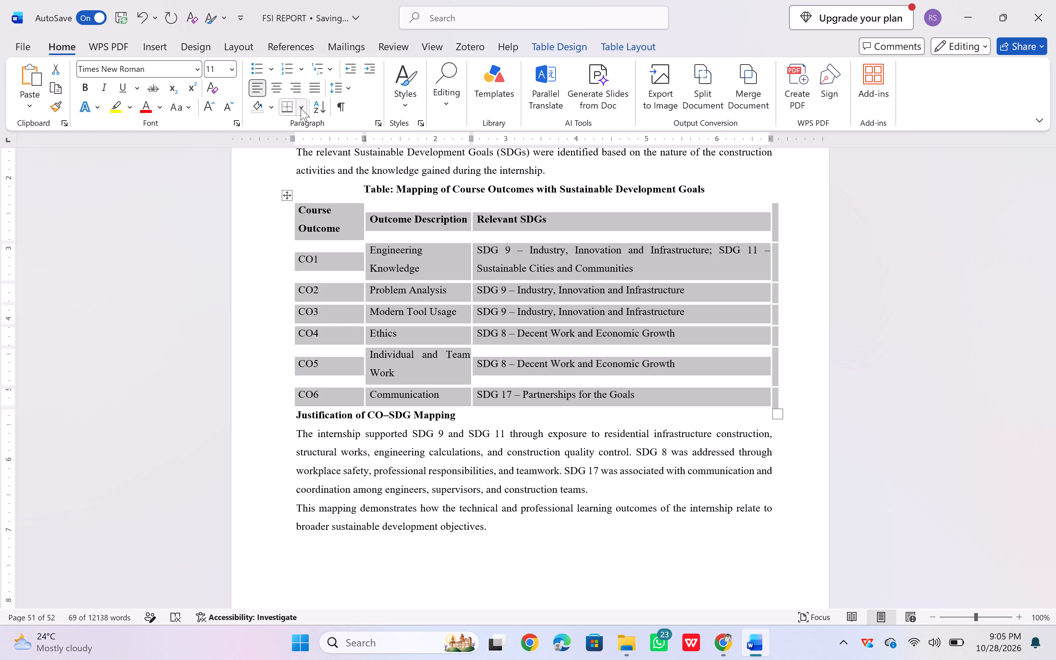
left_click(301, 109)
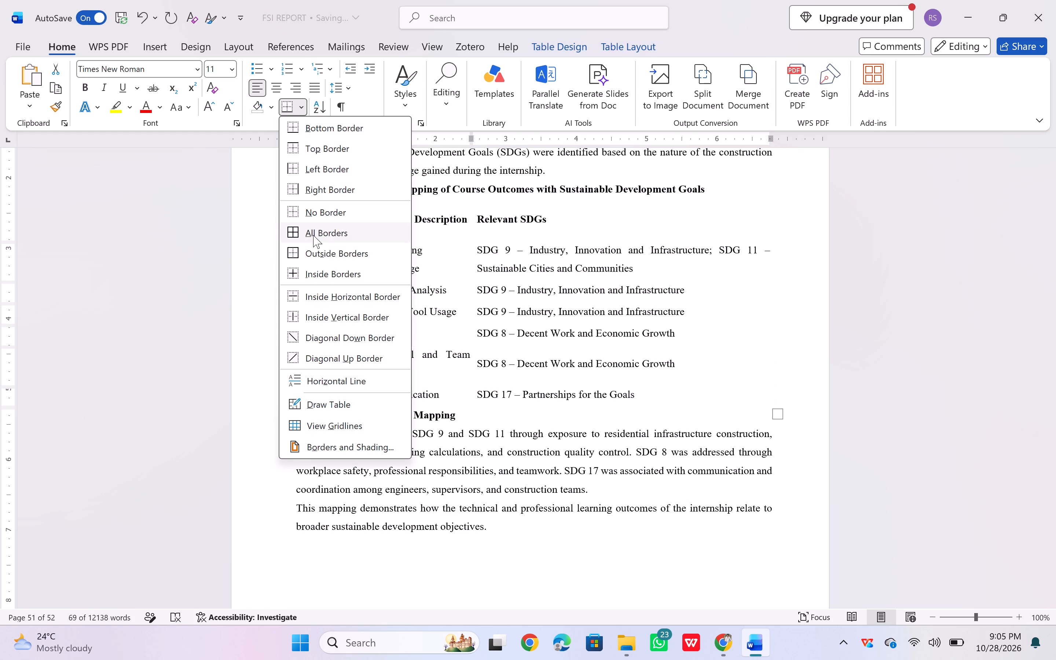
left_click(313, 235)
left_click(313, 260)
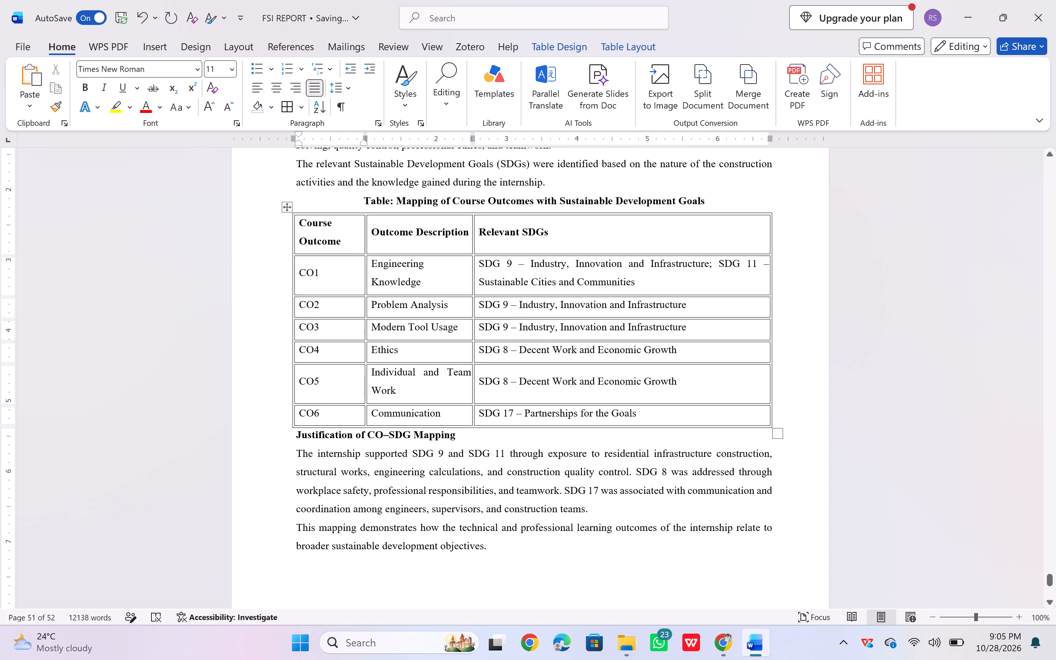
Add space after the paragraphs in every cell of the CO–SDG mapping table.
left_click(283, 206)
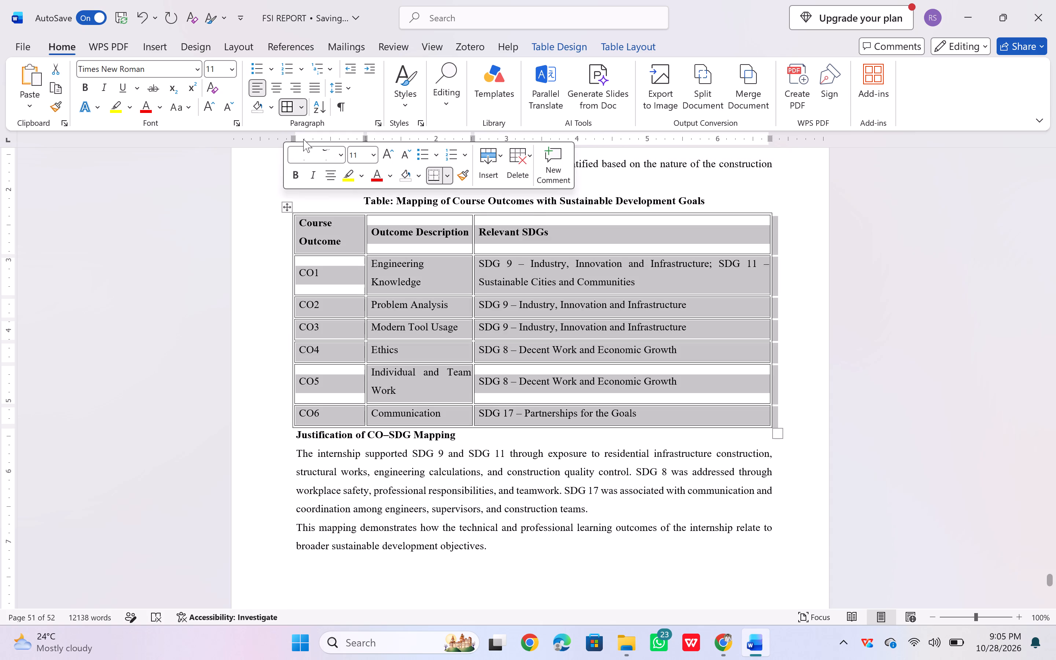
left_click(351, 87)
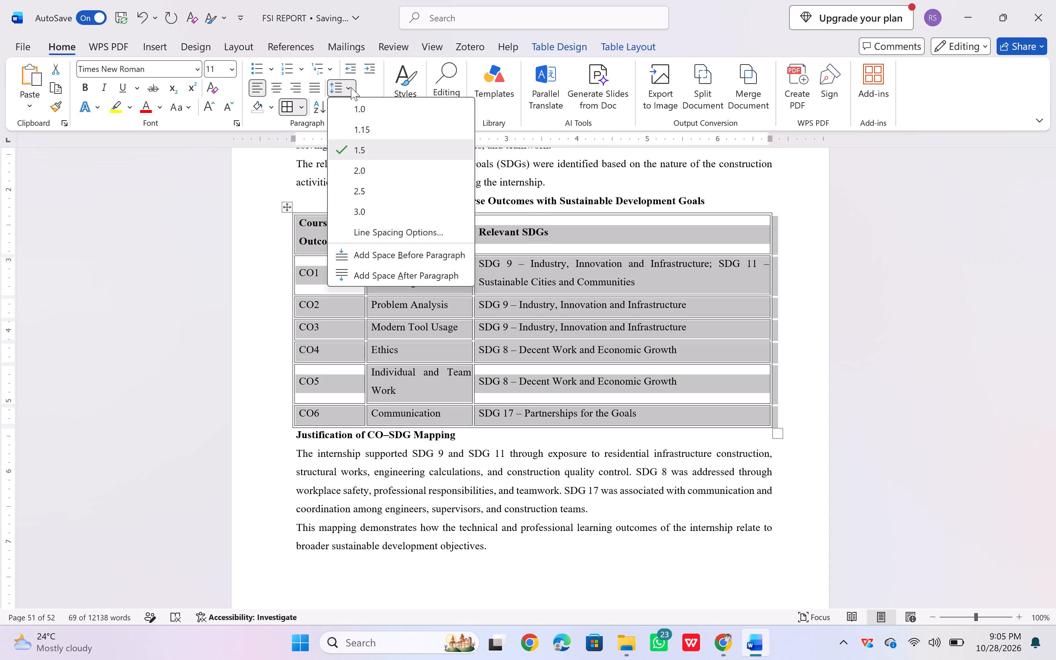
left_click(363, 274)
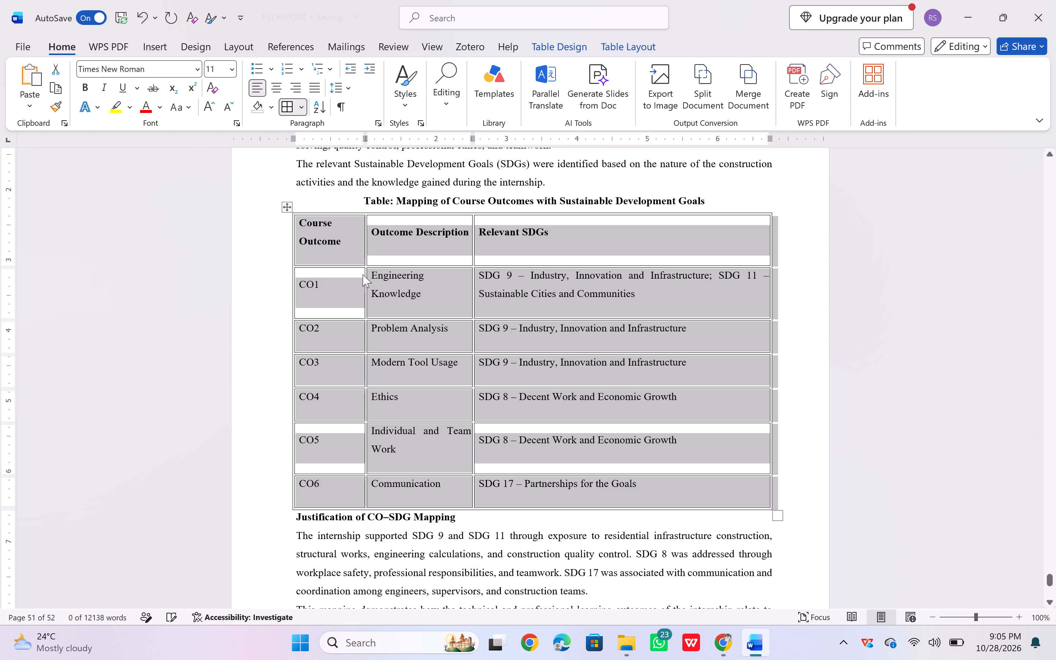
left_click(274, 258)
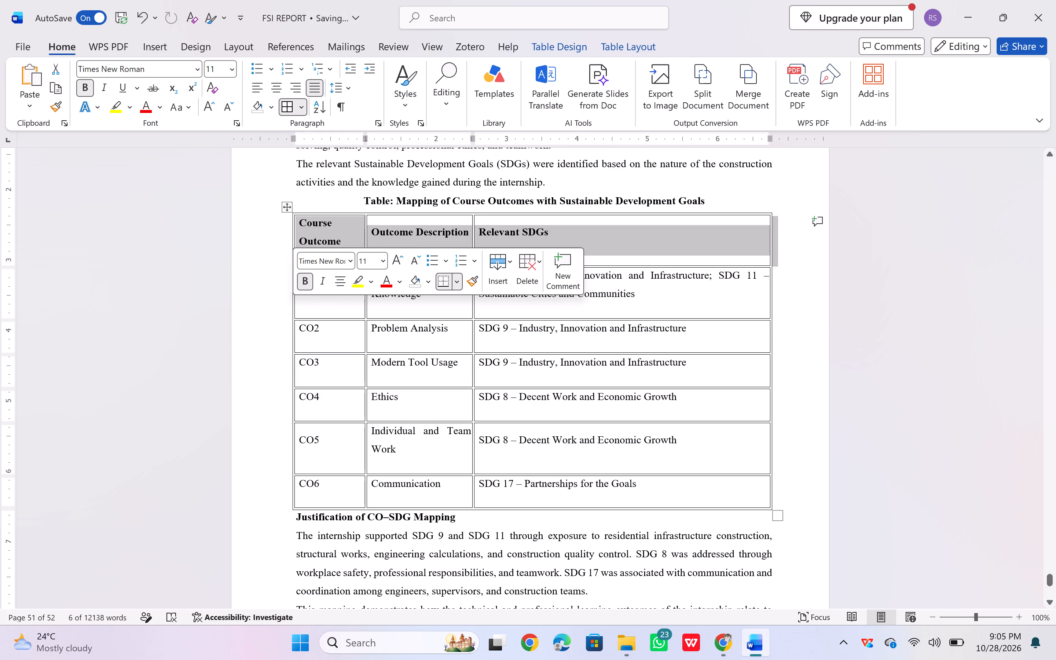
left_click(255, 258)
left_click(255, 258)
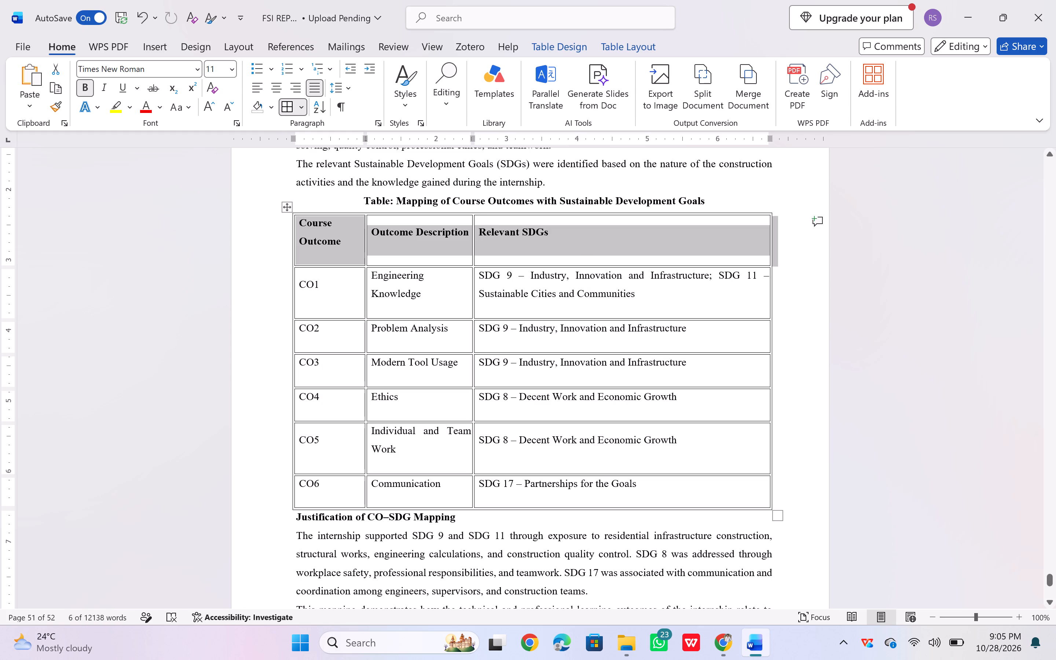
Add space before the "Justification of CO–SDG Mapping" heading and the paragraph directly below it.
left_click(252, 218)
scroll(279, 396, "down", 1)
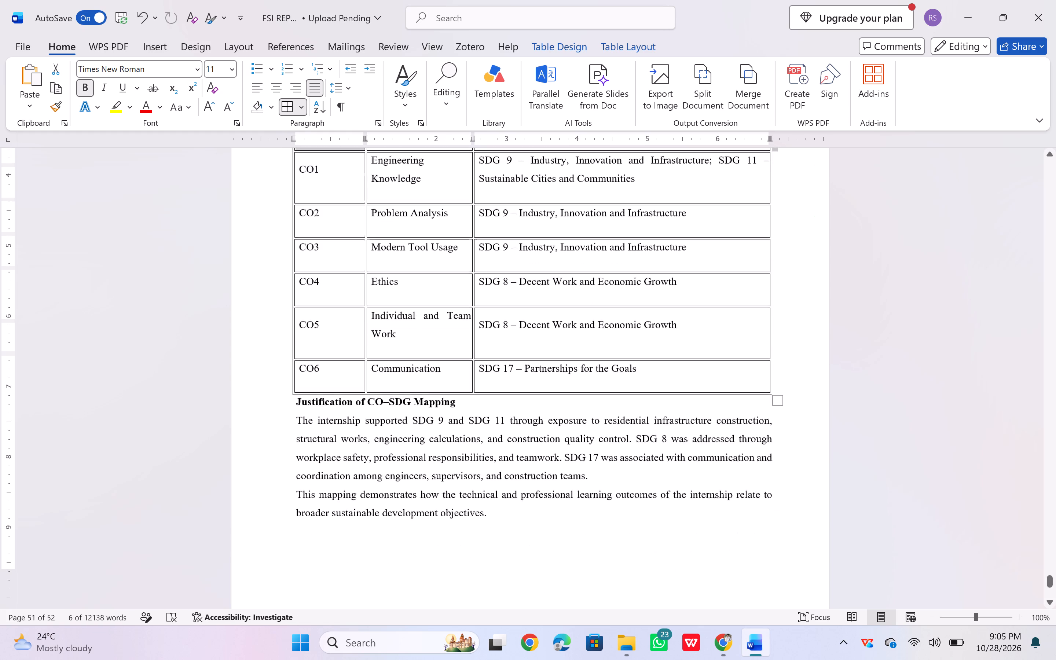
scroll(279, 396, "down", 1)
left_click(342, 409)
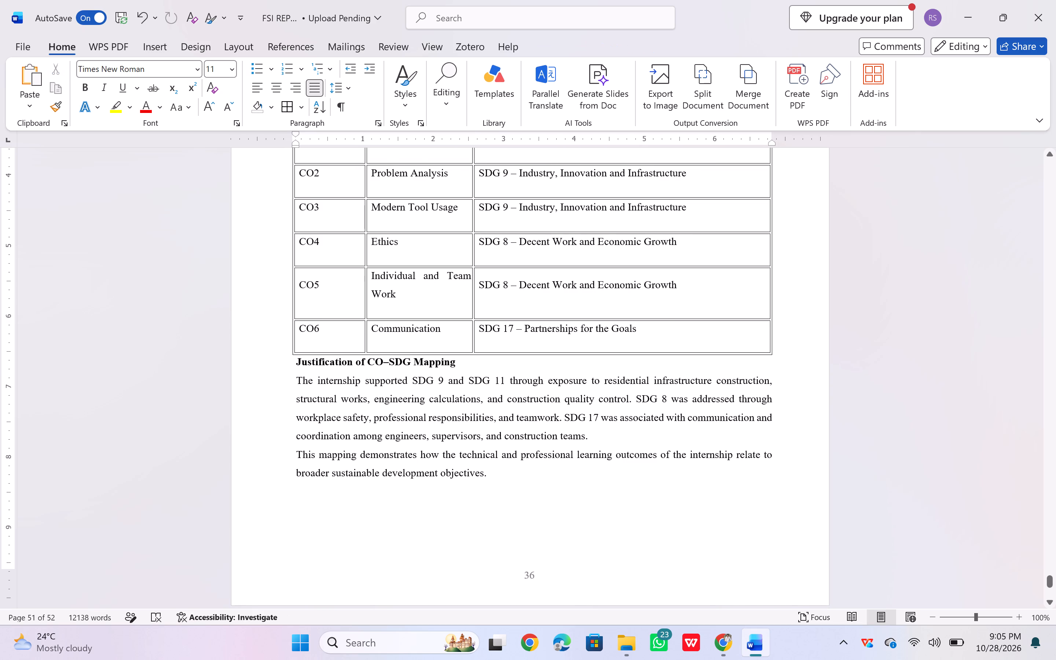
scroll(266, 402, "up", 3)
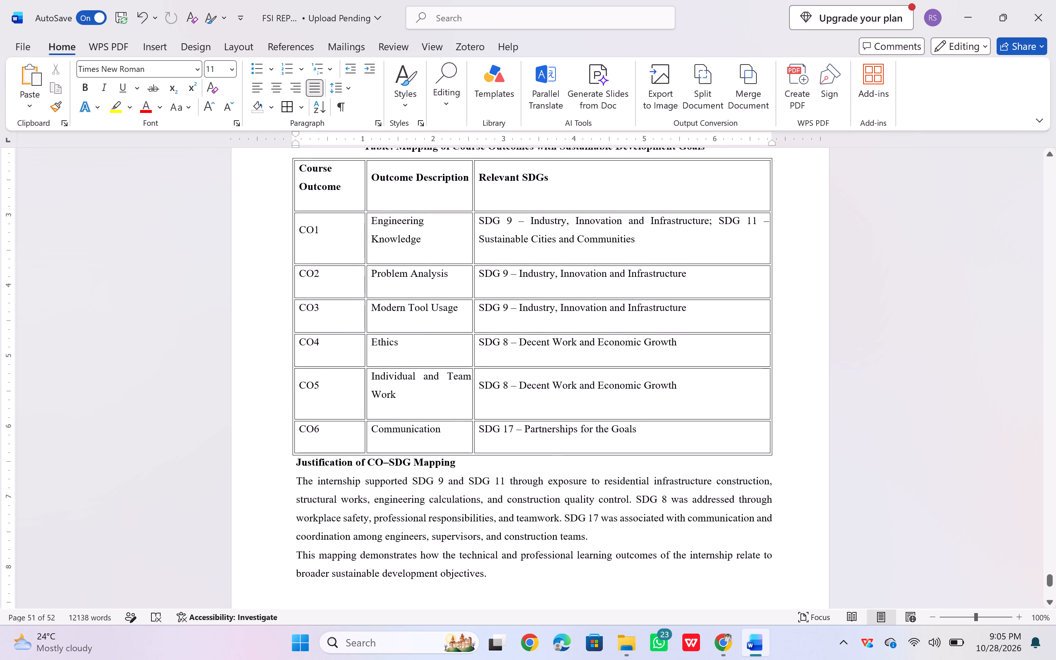
scroll(266, 402, "up", 1)
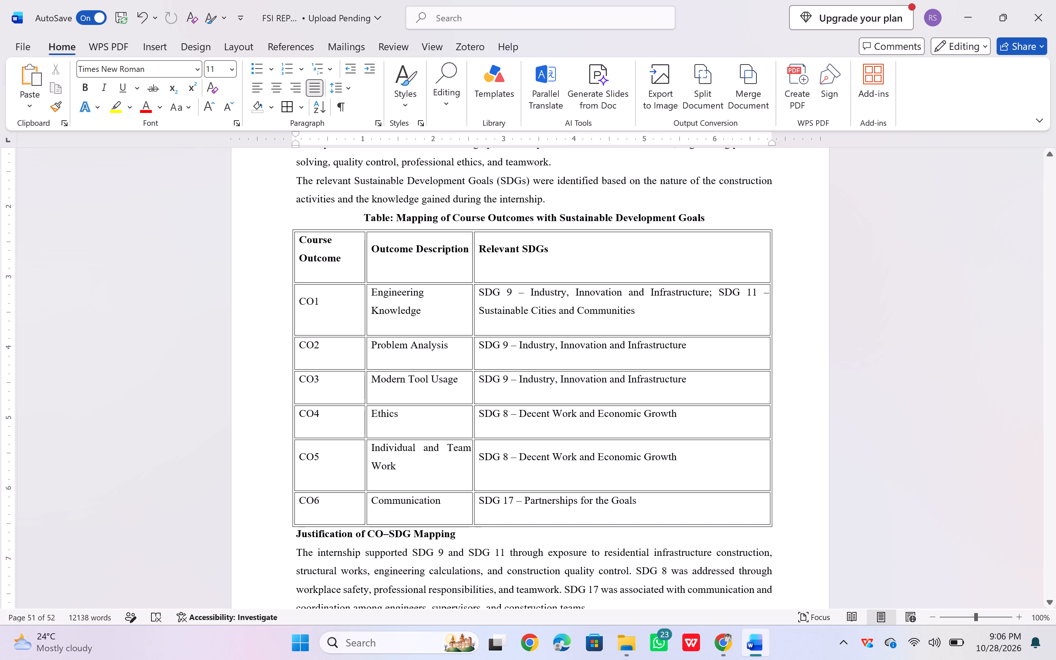
left_click_drag(295, 535, 343, 565)
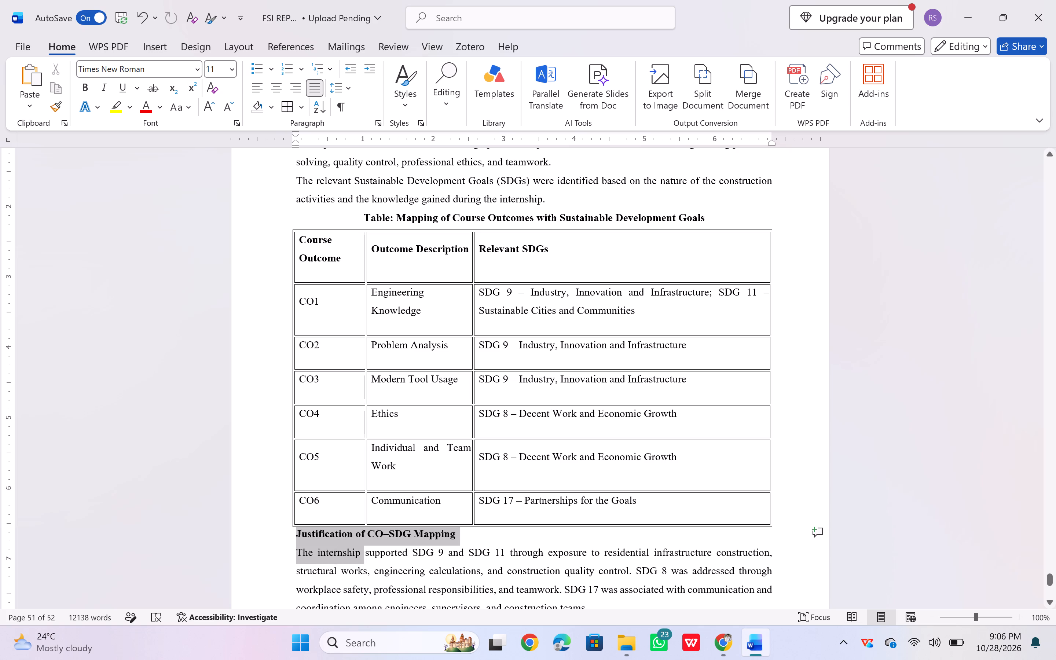
left_click_drag(343, 565, 344, 565)
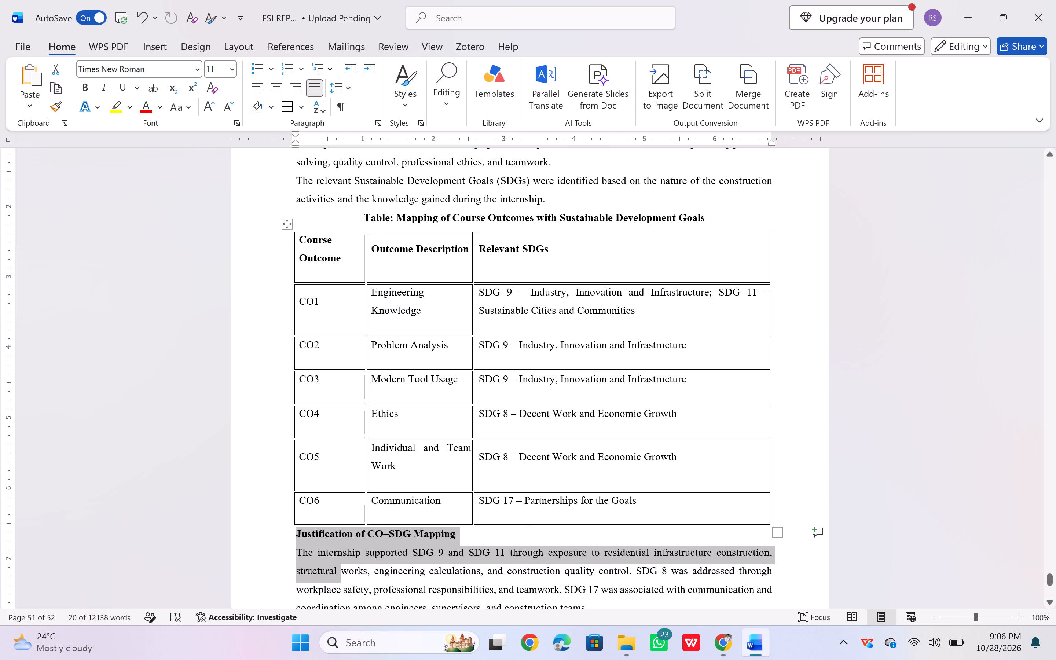
left_click(346, 91)
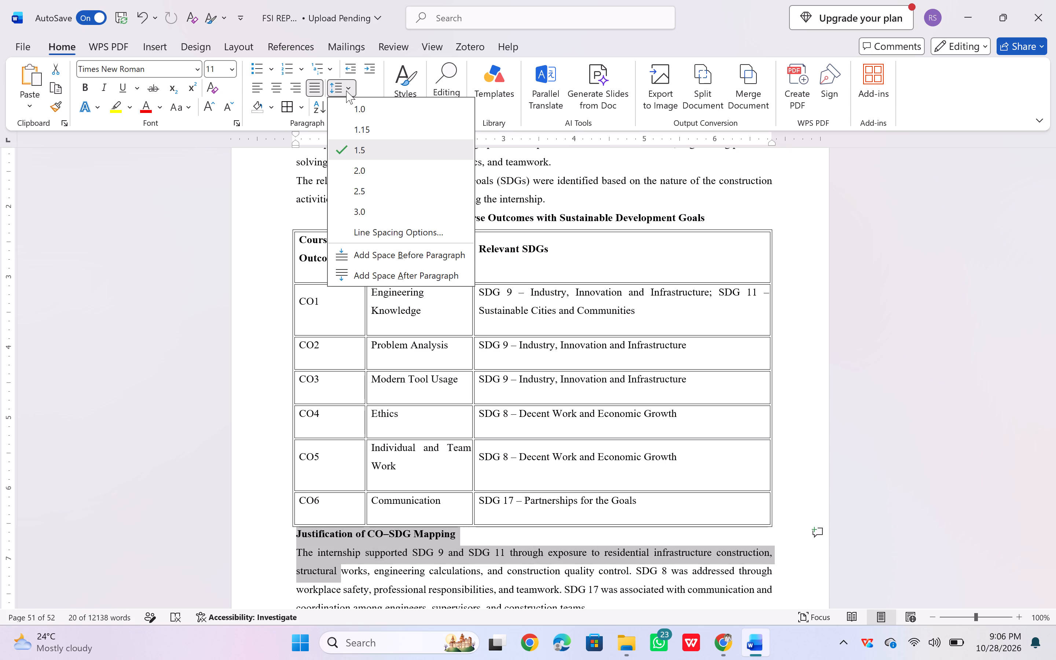
left_click(364, 246)
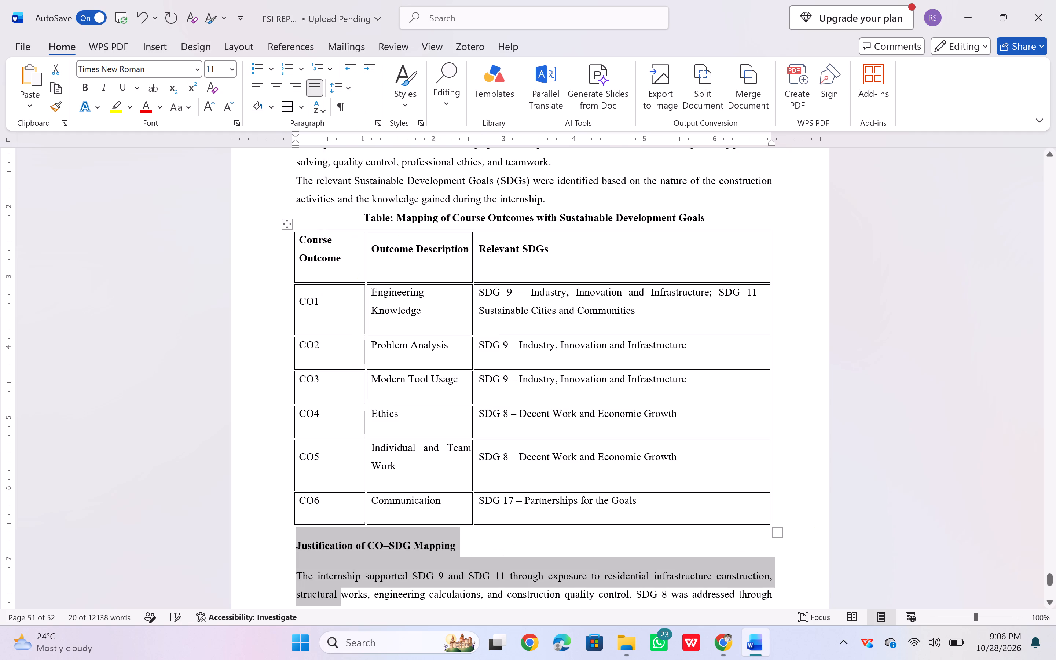
left_click(329, 551)
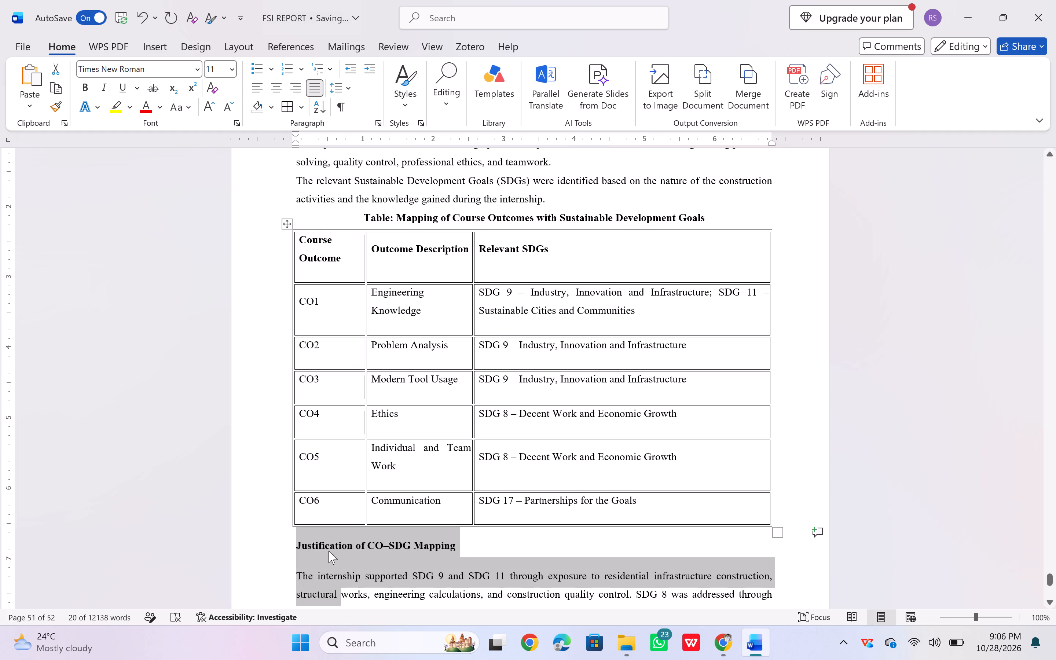
Remove the space before the paragraph beginning "The internship supported SDG 9 and SDG 11".
left_click_drag(309, 546, 340, 553)
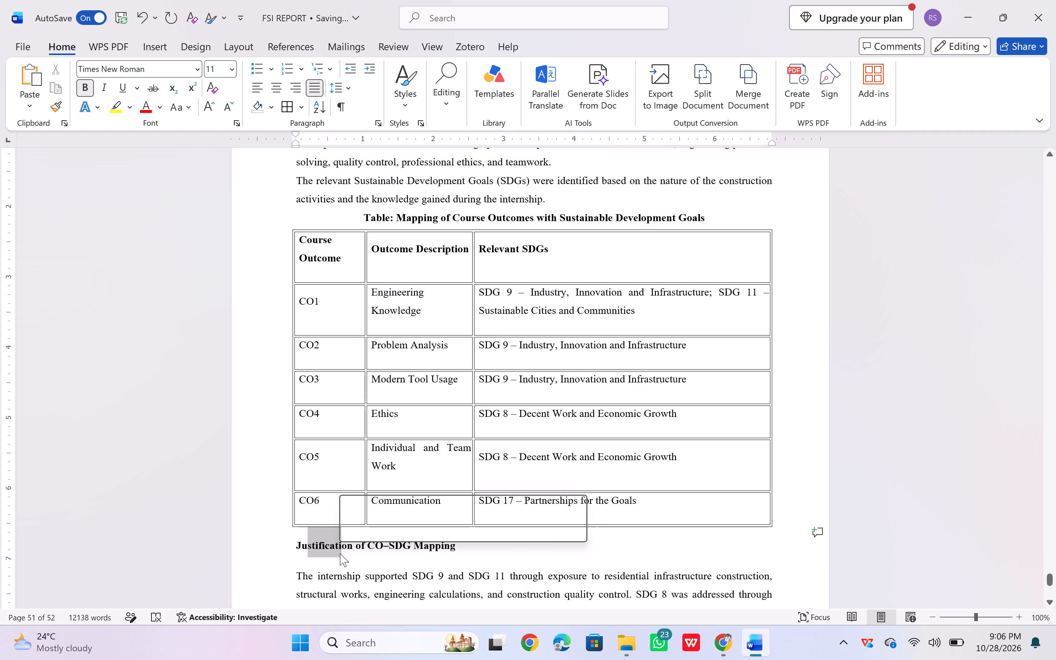
left_click(347, 90)
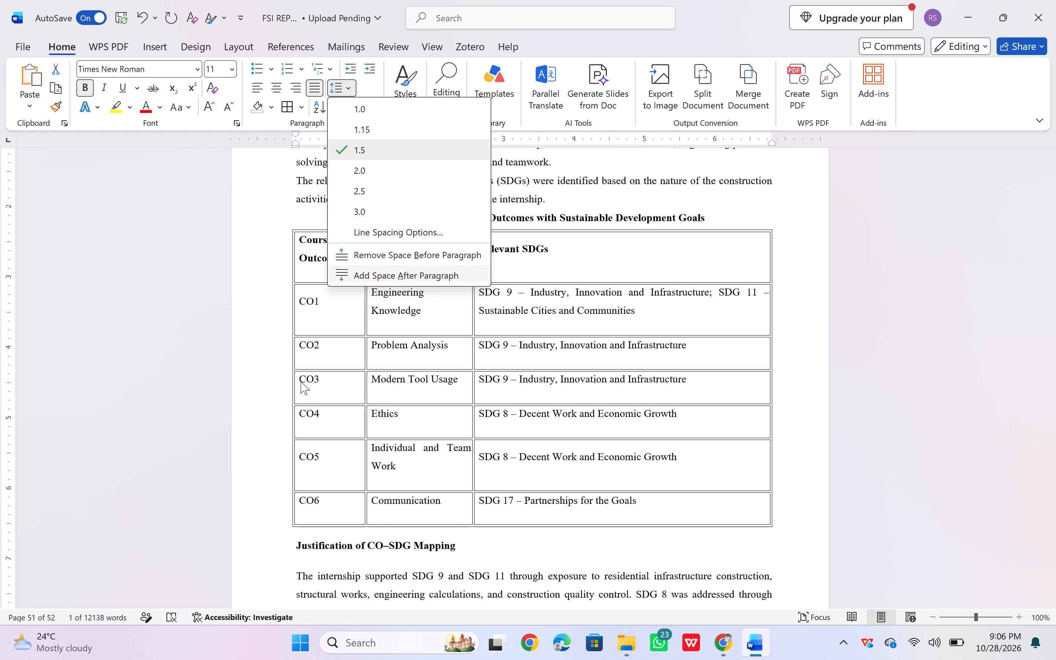
left_click(304, 577)
left_click_drag(304, 577, 308, 577)
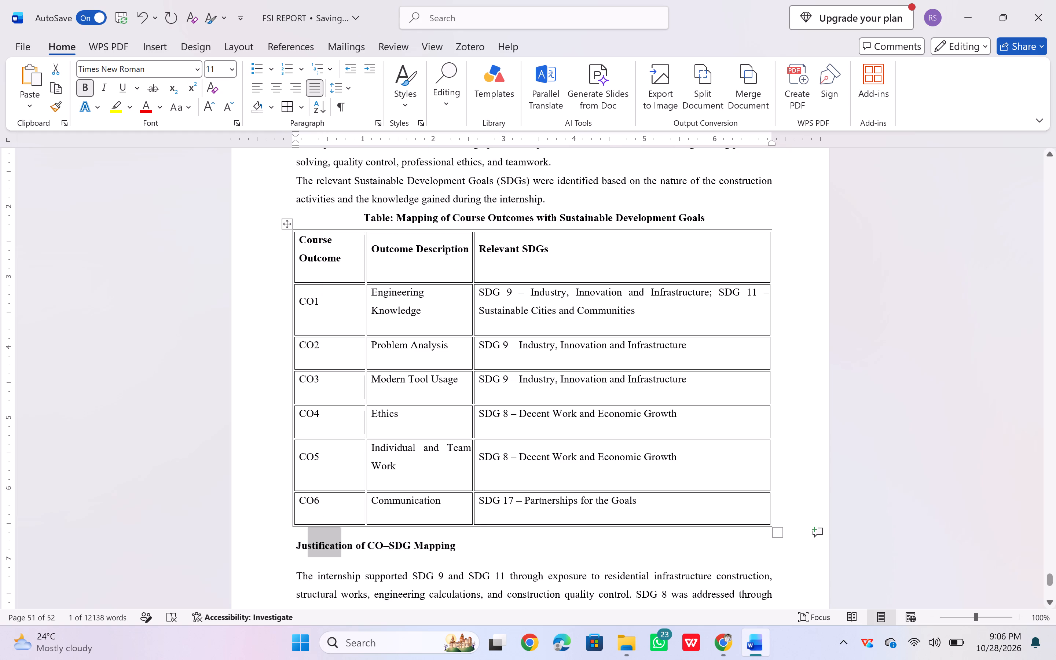
left_click_drag(308, 577, 331, 579)
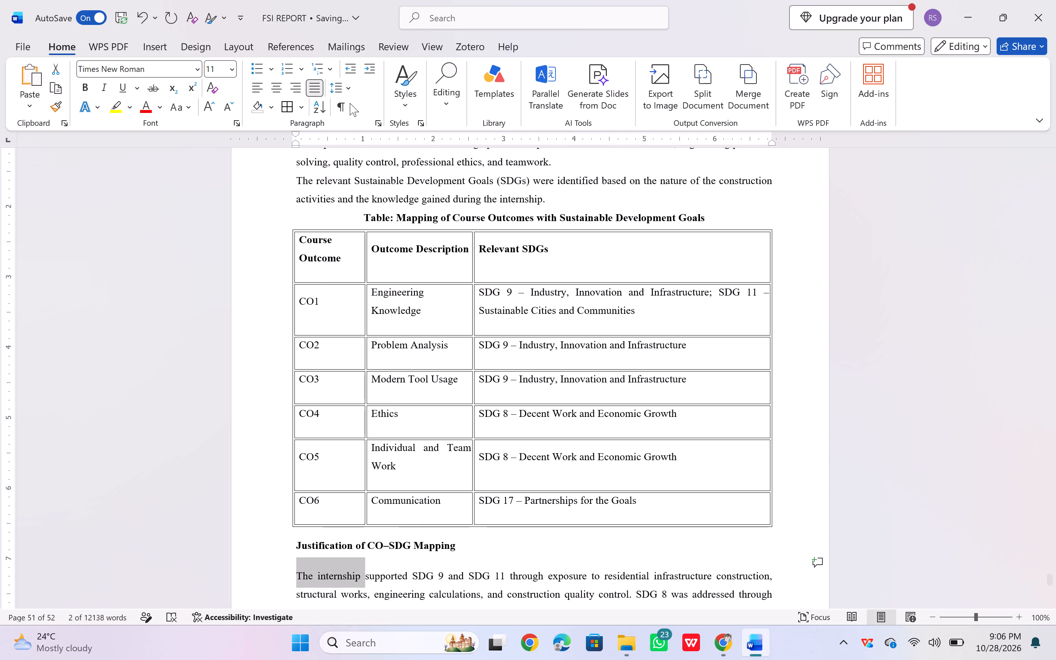
left_click(352, 91)
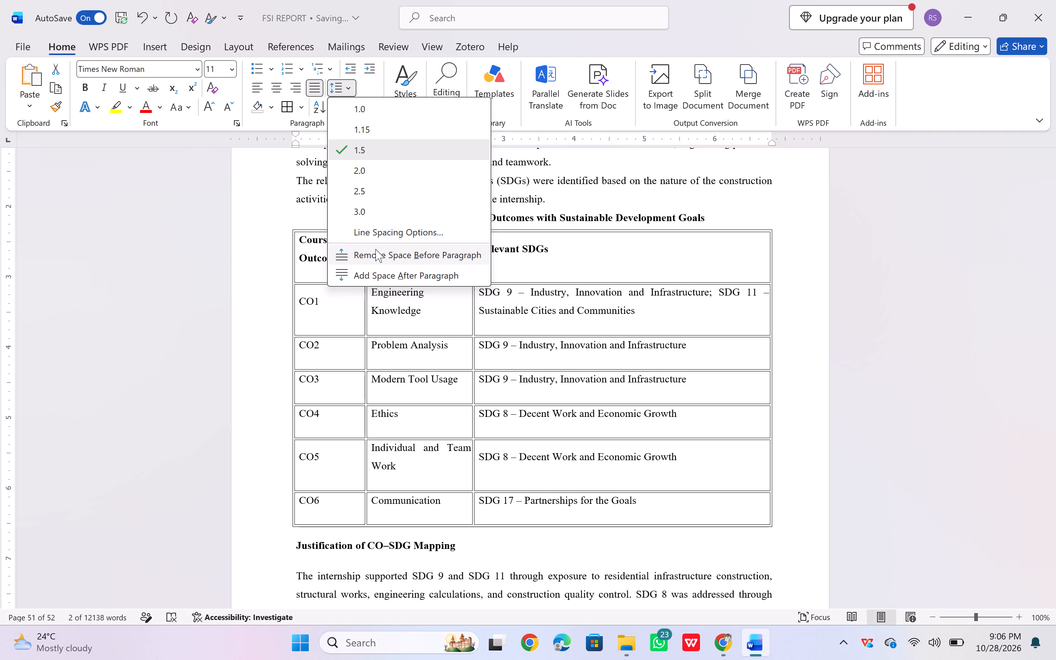
left_click(375, 249)
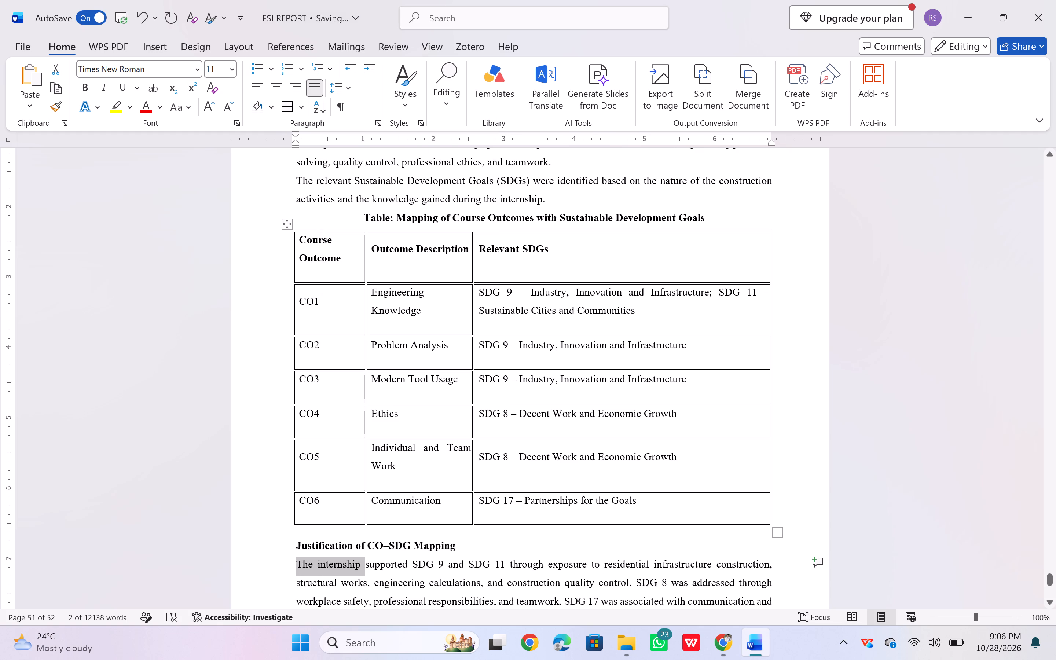
left_click(340, 561)
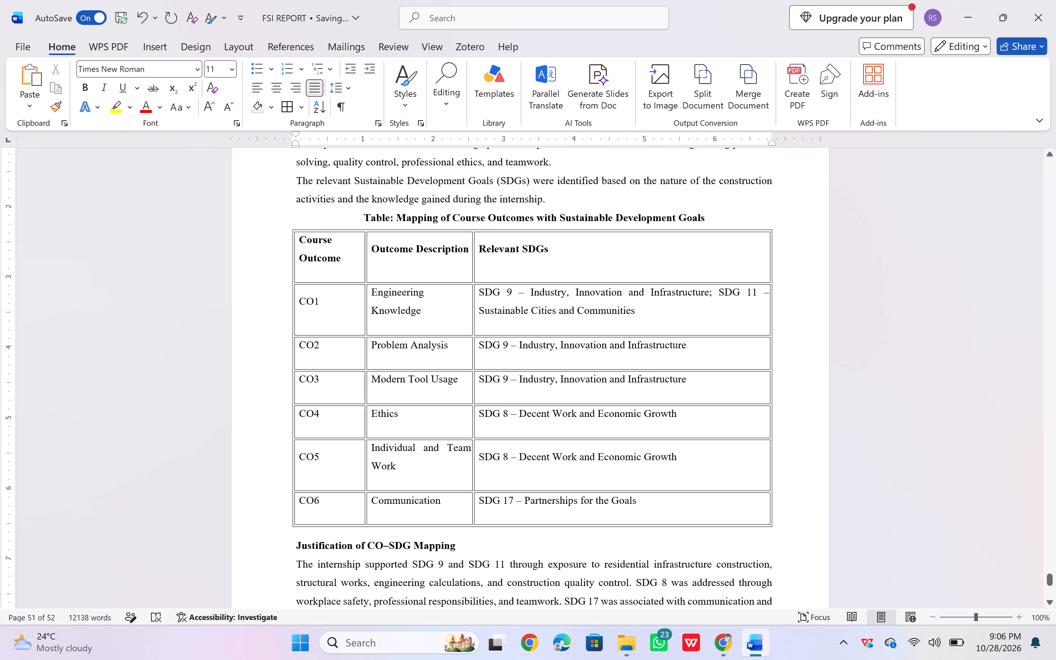
Review the layout of the CO–SDG mapping section from its heading through to the References page.
scroll(254, 523, "up", 2)
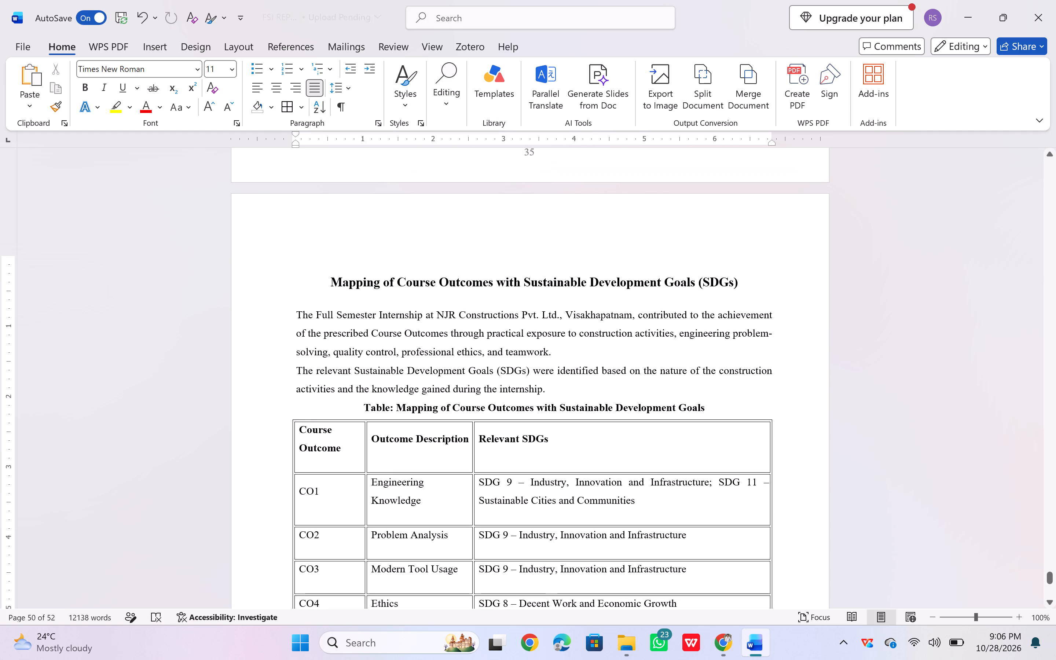
scroll(254, 523, "down", 3)
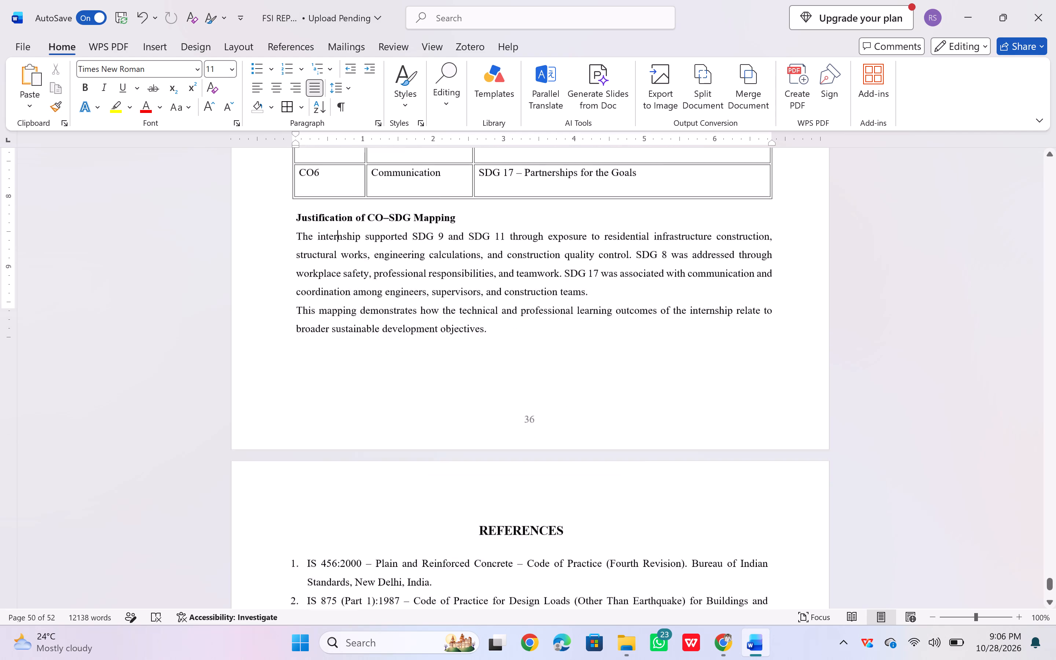
scroll(254, 523, "down", 2)
scroll(254, 523, "up", 5)
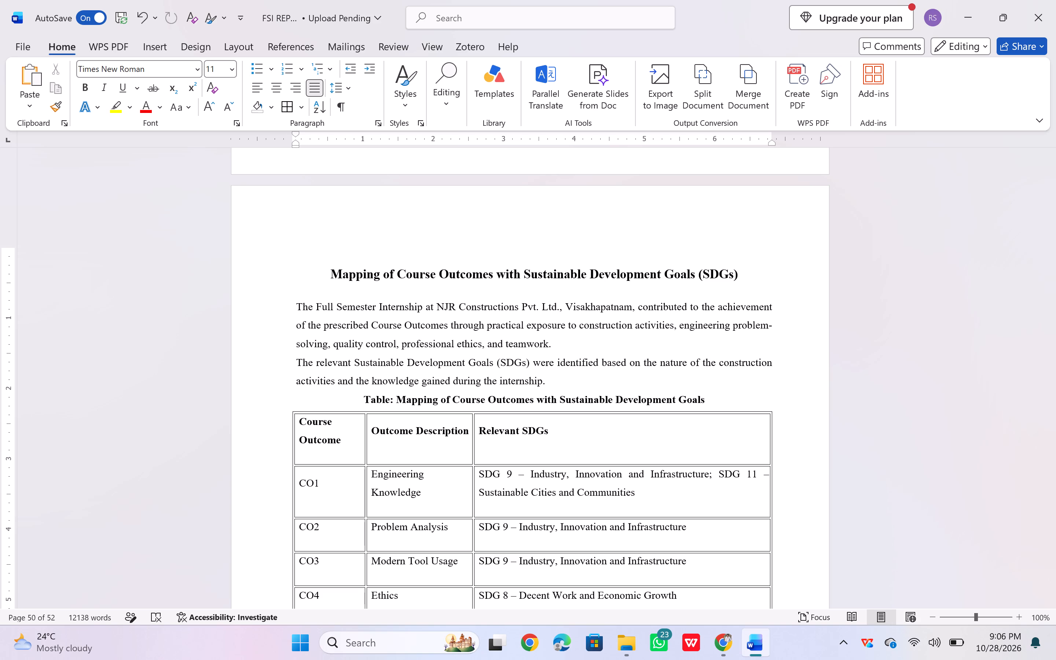
Copy the section heading "Mapping of Course Outcomes with Sustainable Development Goals (SDGs)".
triple_click(353, 270)
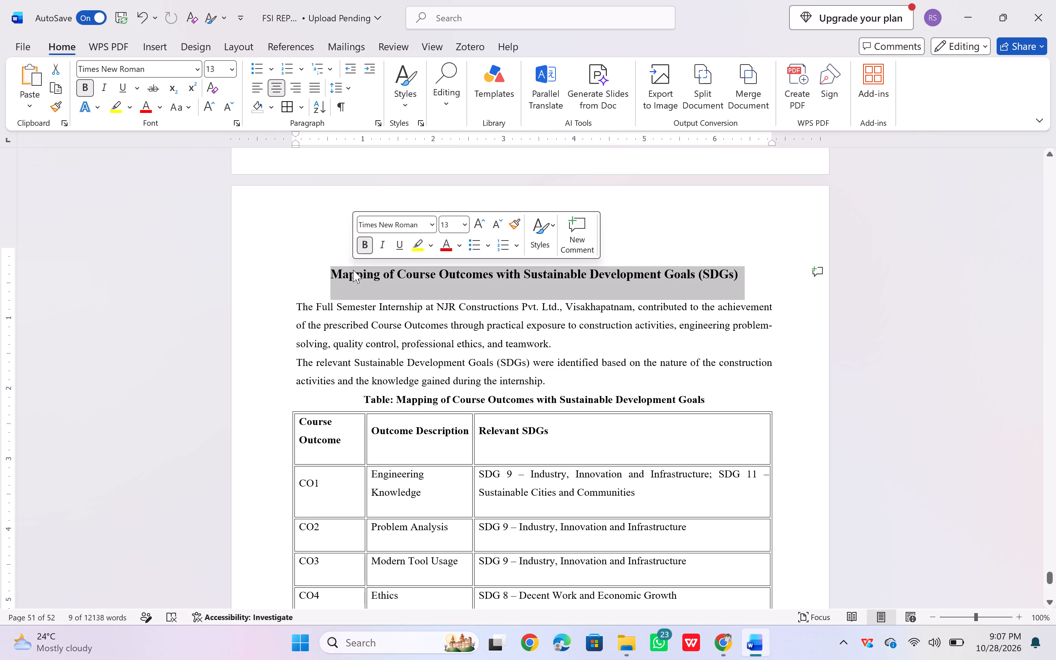
key("ctrl+c")
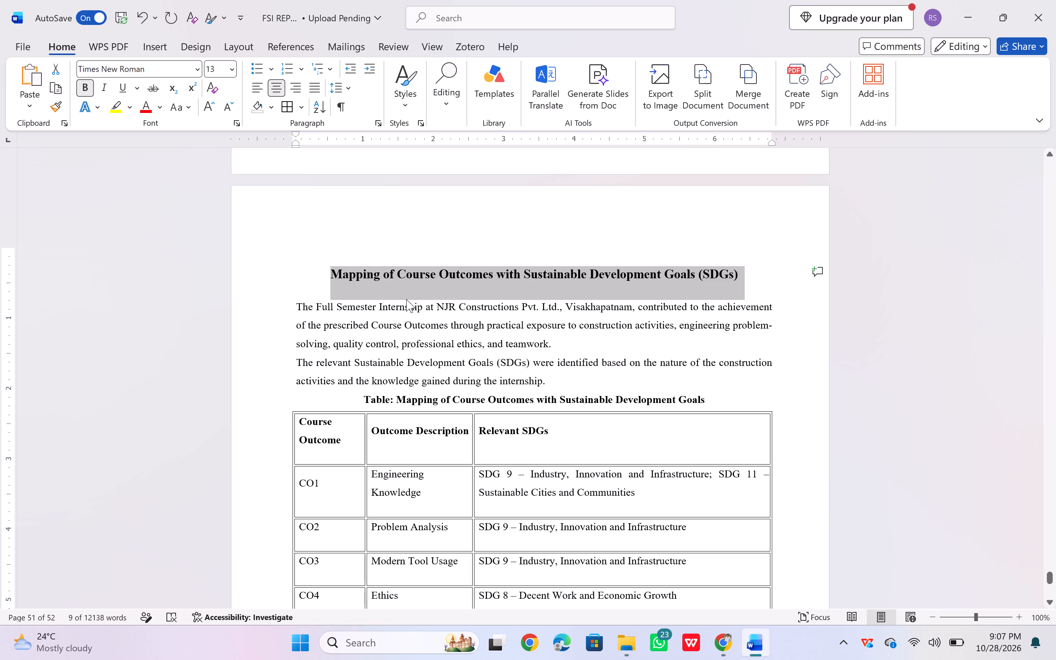
left_click(407, 267)
Insert a new row between Conclusion and References in the table of contents.
scroll(407, 267, "up", 2)
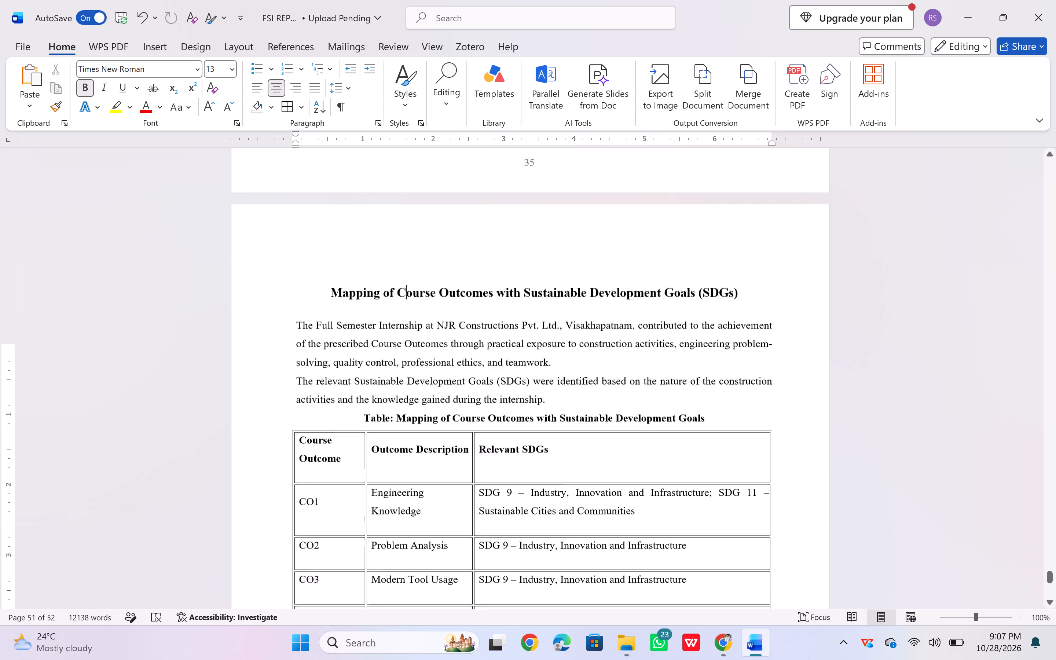
scroll(407, 267, "up", 18)
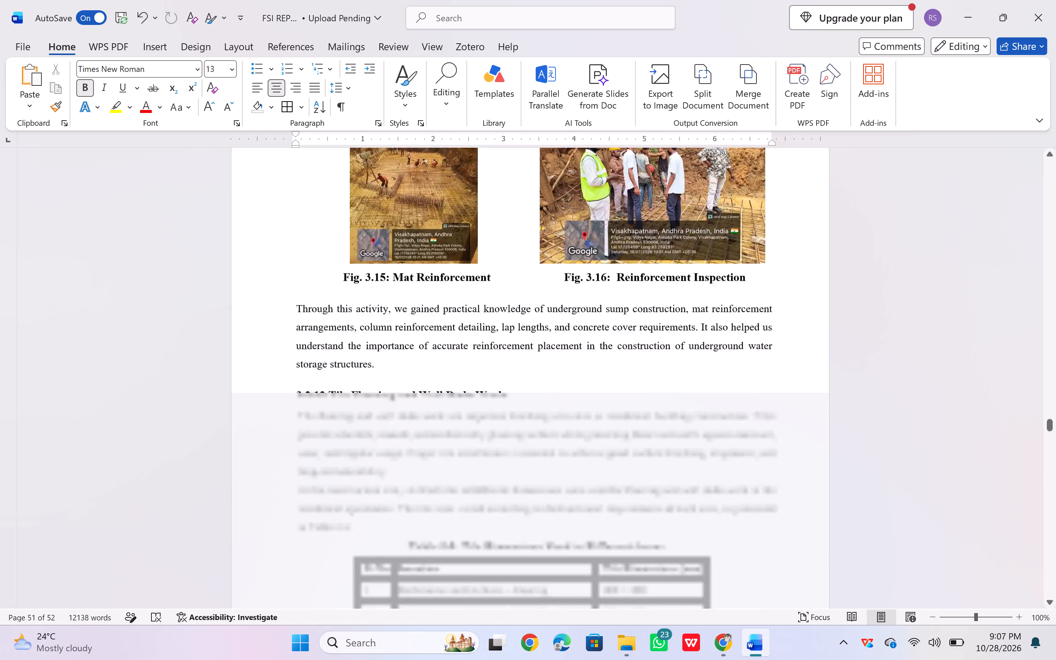
scroll(407, 267, "up", 20)
scroll(407, 267, "up", 20)
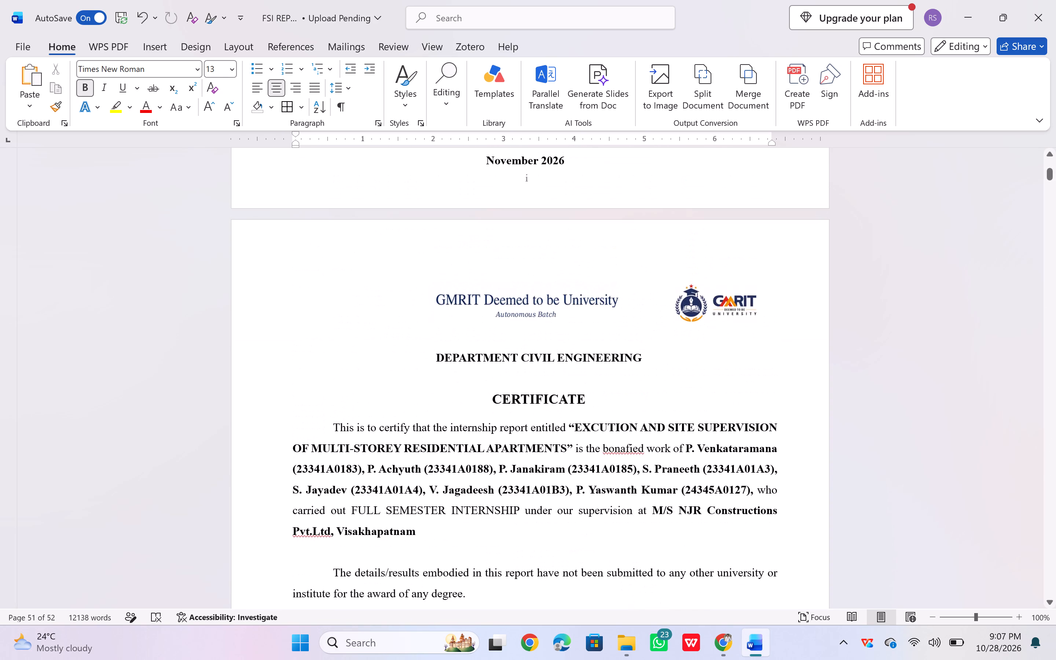
scroll(407, 267, "up", 2)
scroll(407, 267, "down", 7)
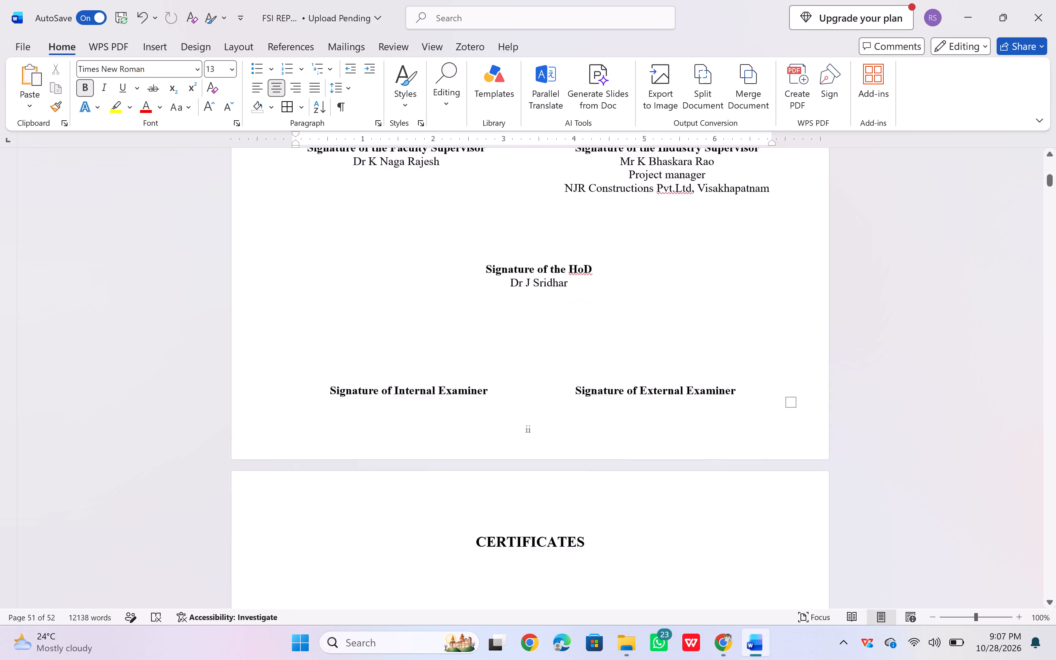
scroll(407, 267, "down", 11)
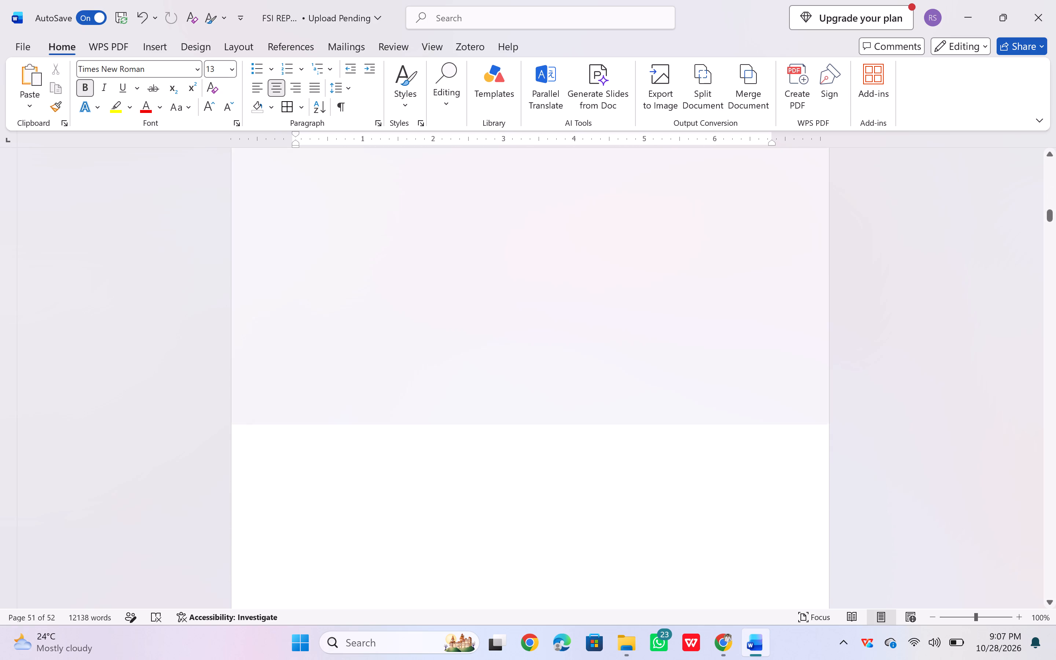
scroll(407, 267, "down", 4)
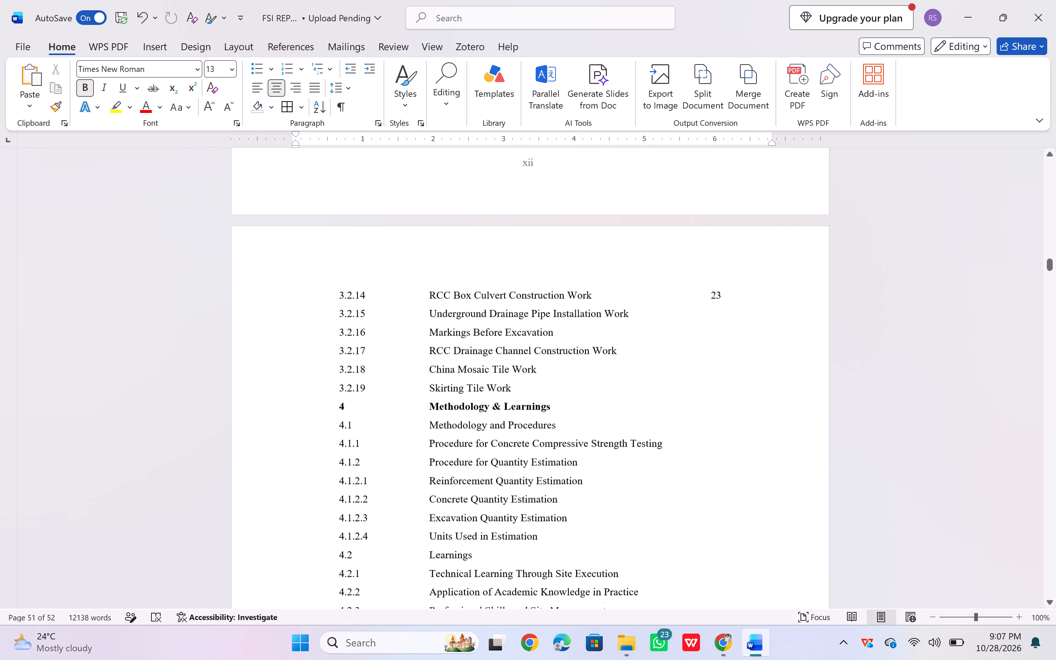
scroll(407, 267, "down", 1)
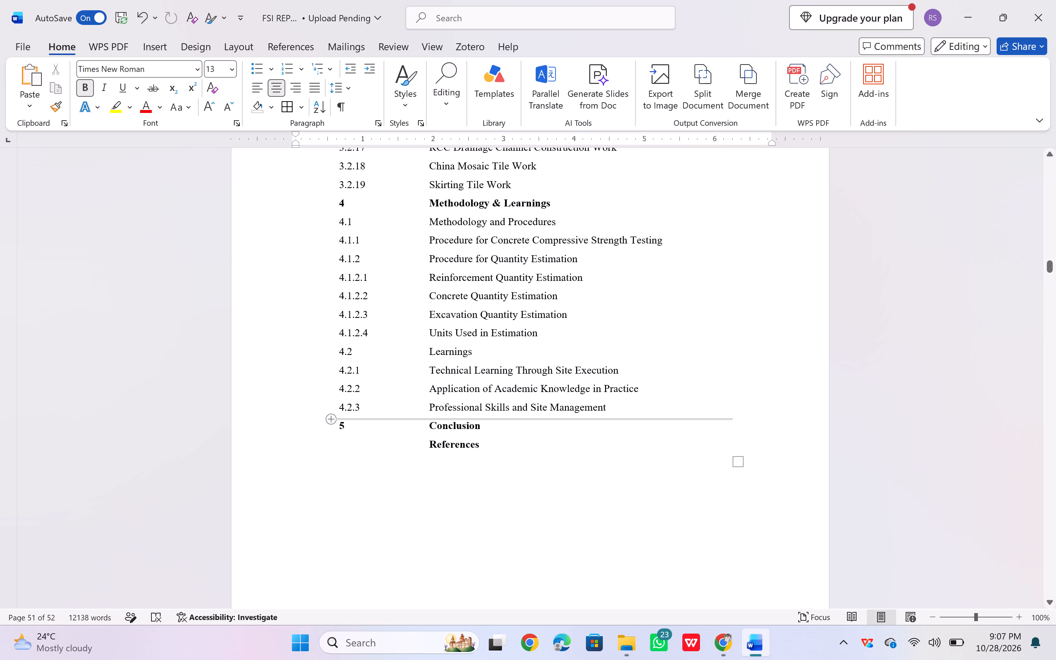
left_click(331, 435)
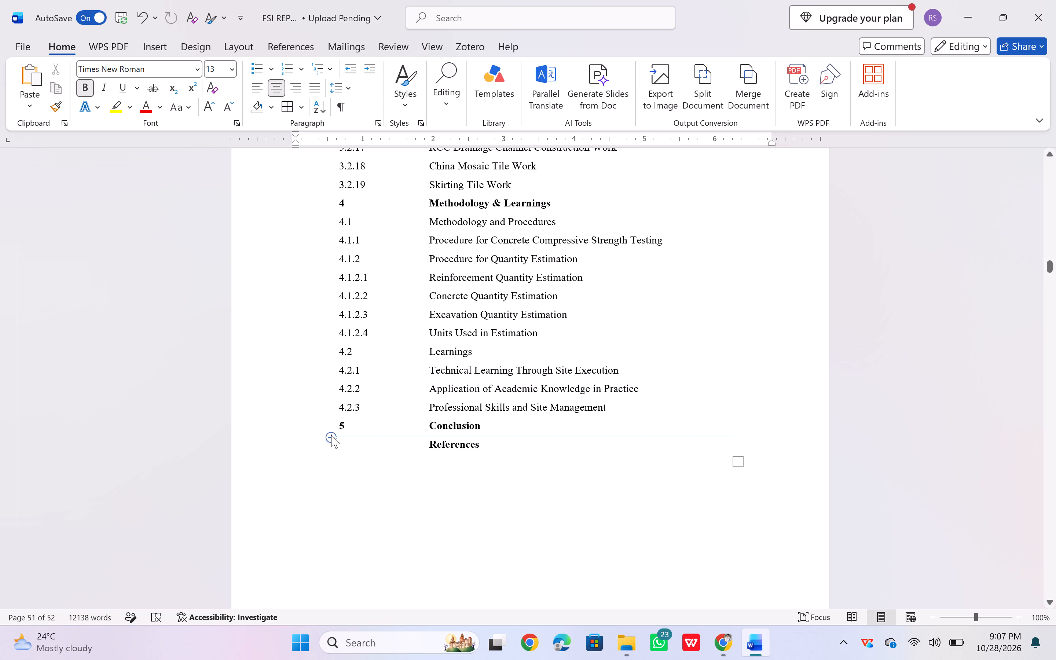
Paste the copied SDG mapping heading into the title cell of the empty contents row and delete the blank line beneath it.
left_click(437, 447)
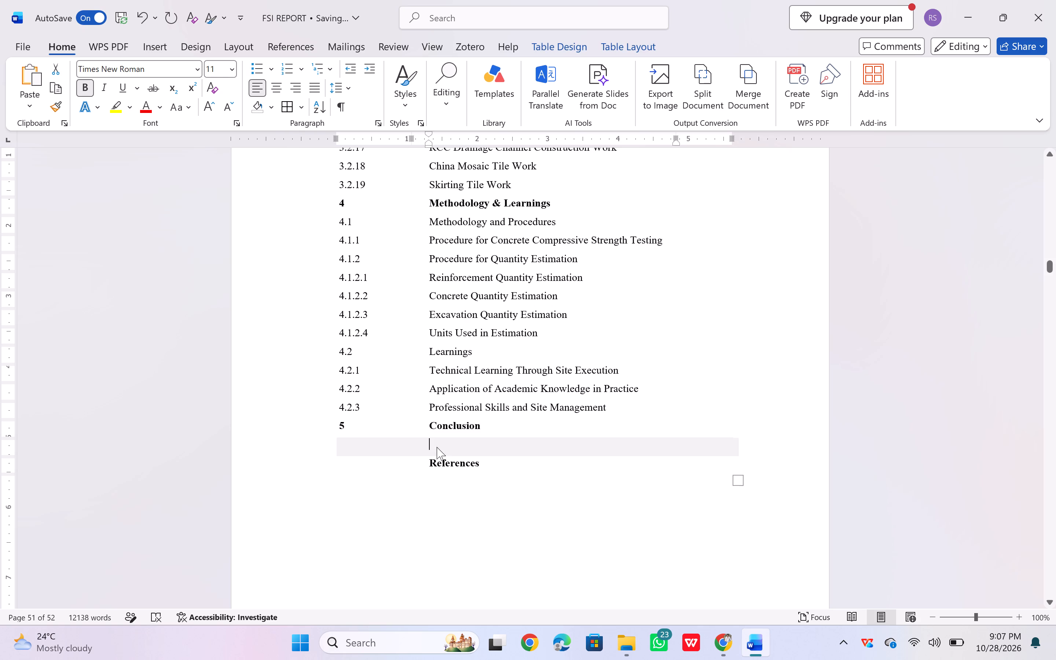
key("ctrl+v")
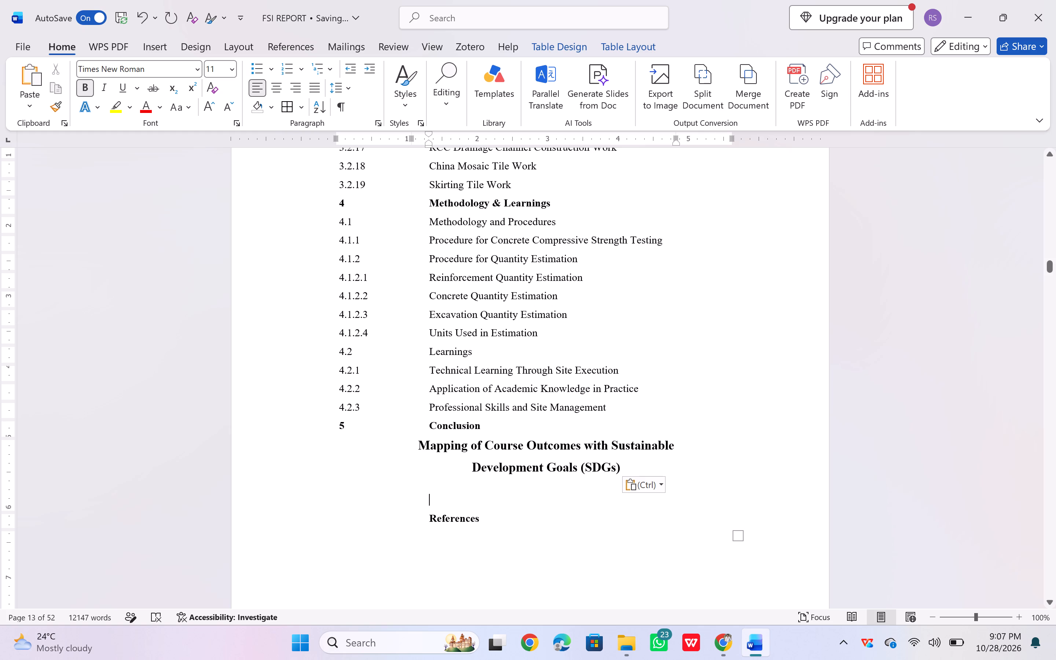
key("BackSpace")
key("BackSpace")
key("BackSpace")
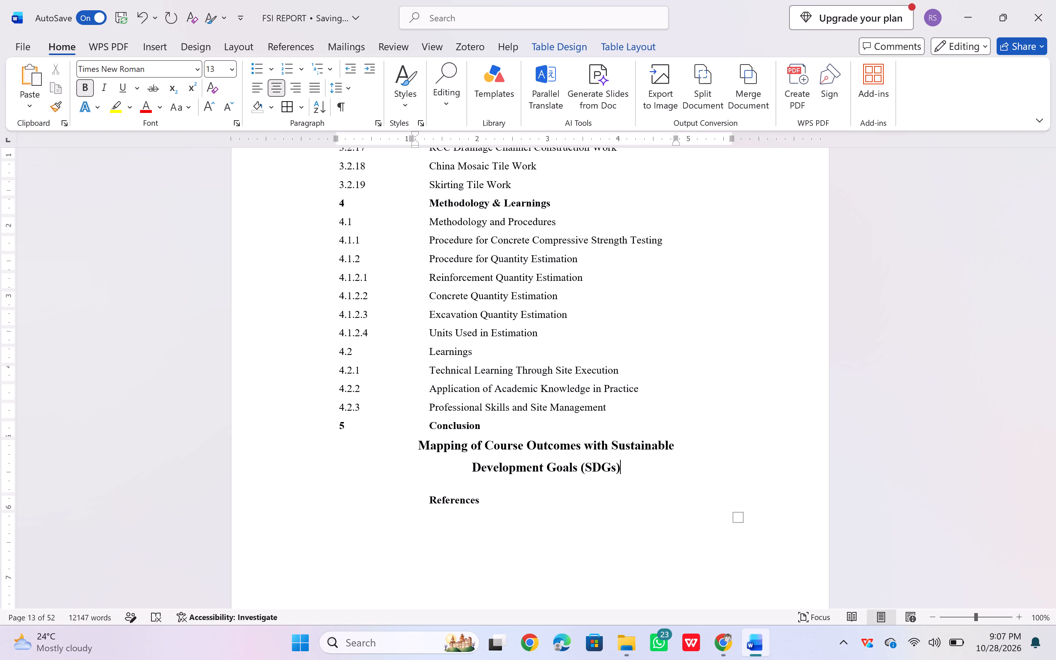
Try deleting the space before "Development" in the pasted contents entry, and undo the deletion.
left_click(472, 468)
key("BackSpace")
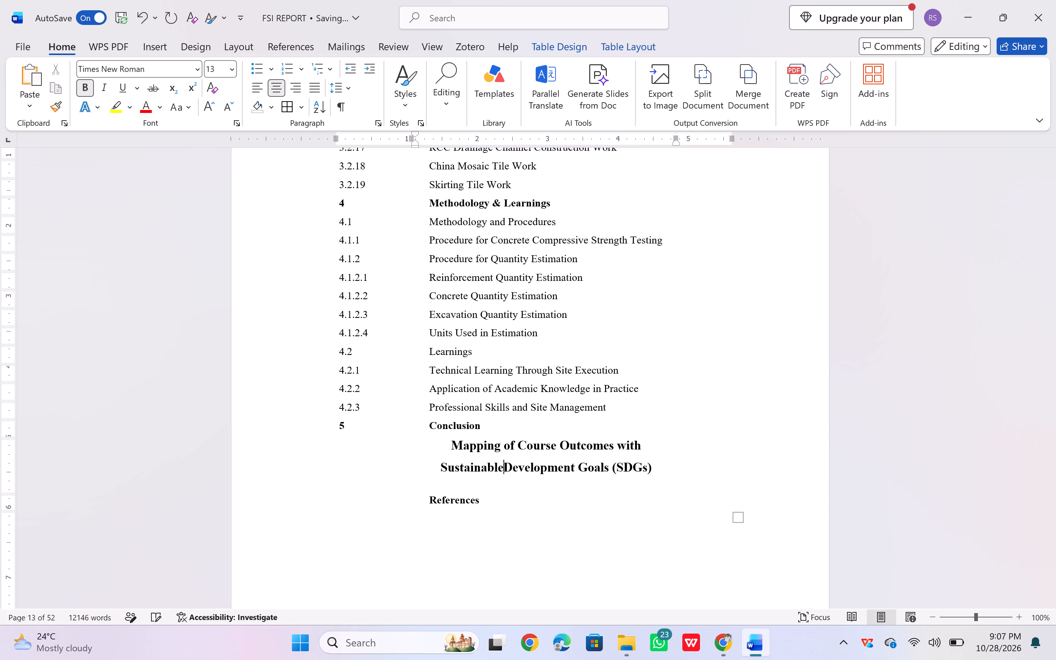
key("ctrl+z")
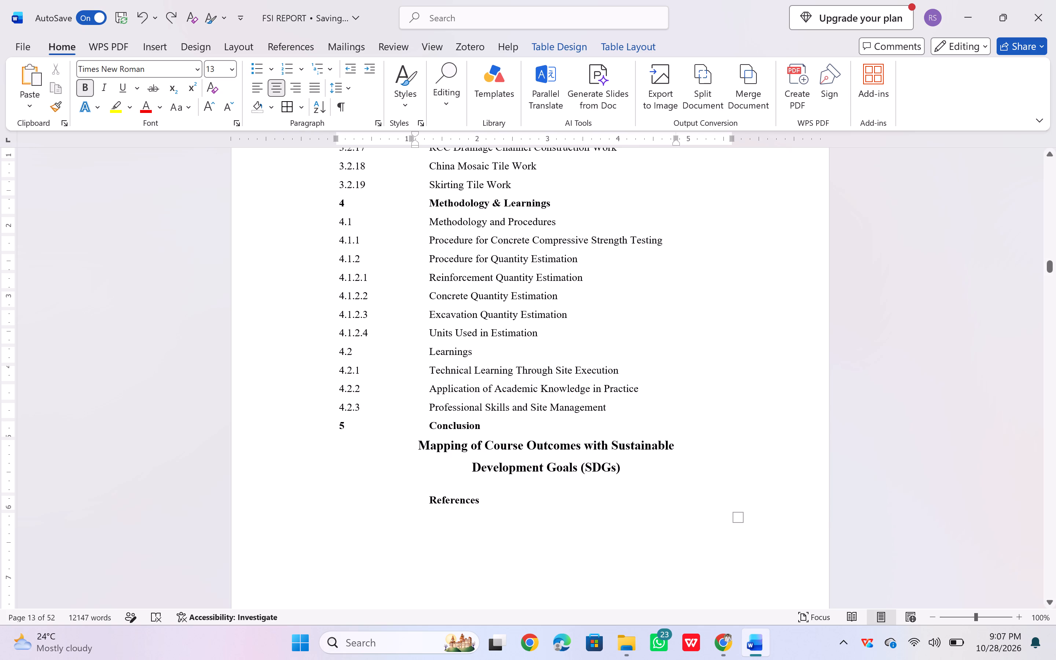
Add the text "Mapping of Course Outcomes With Sustainable Development Goals (SDGs)" after "Learnings" in contents row 4.2.
left_click(484, 352)
key("space")
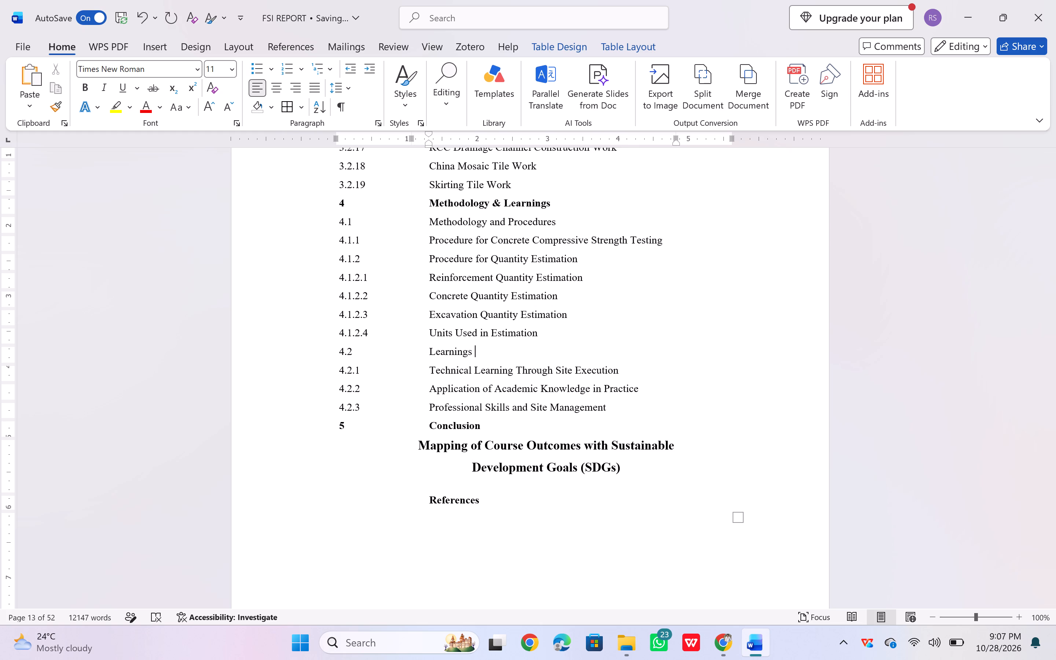
key("shift+m")
type("apping")
key("space")
type("of")
key("space")
type("Course")
key("space")
type("Outcome")
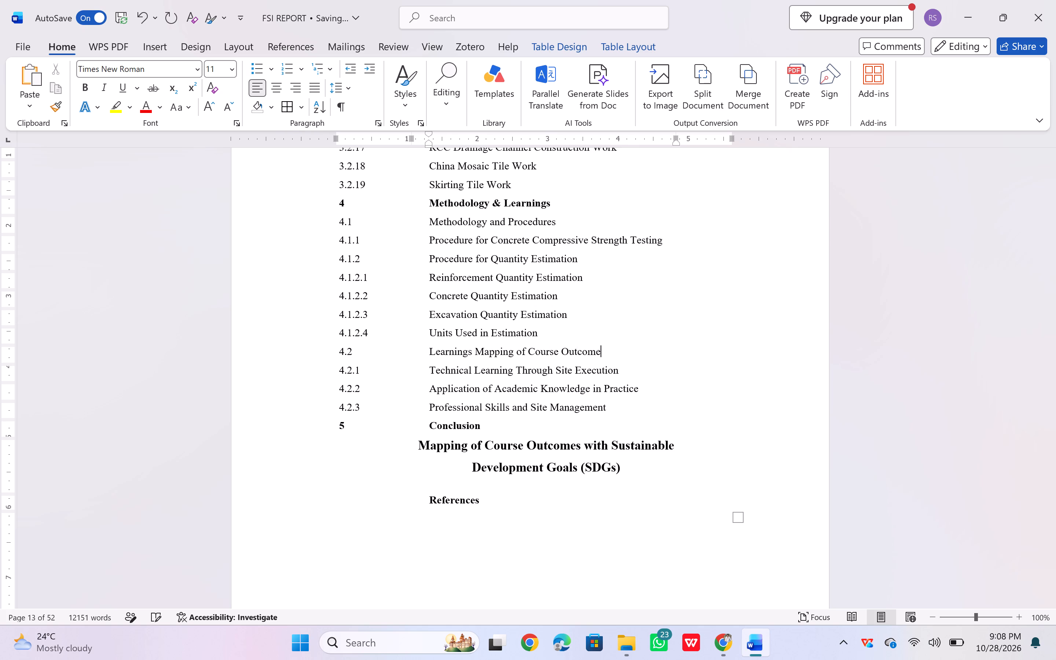
key("s")
key("space")
key("shift+w")
type("ith Sust")
type("ai")
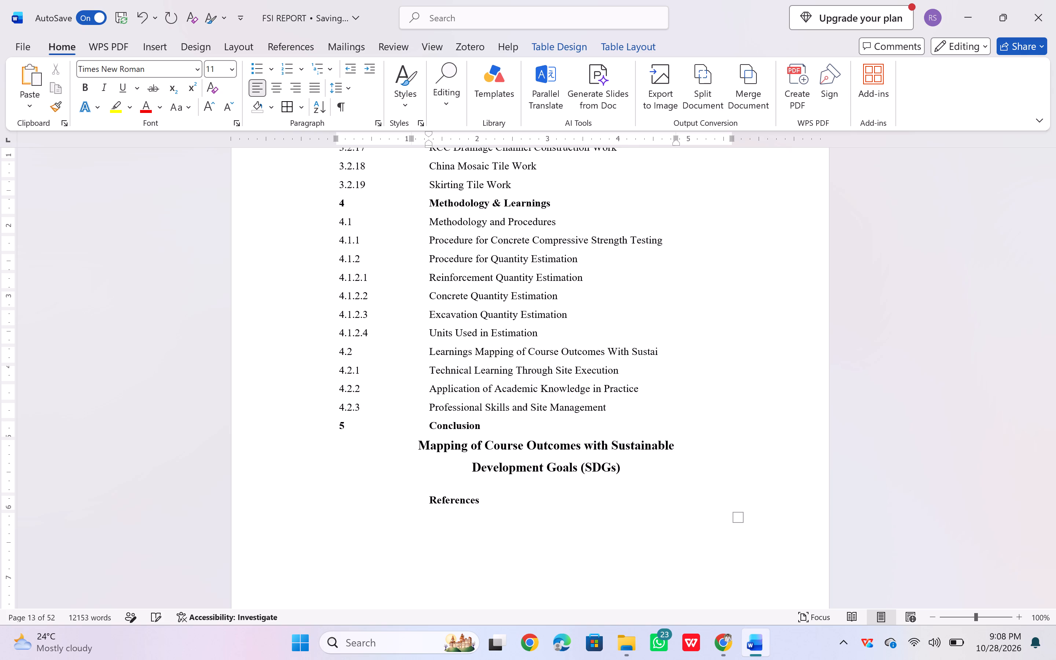
type("na")
type("ble")
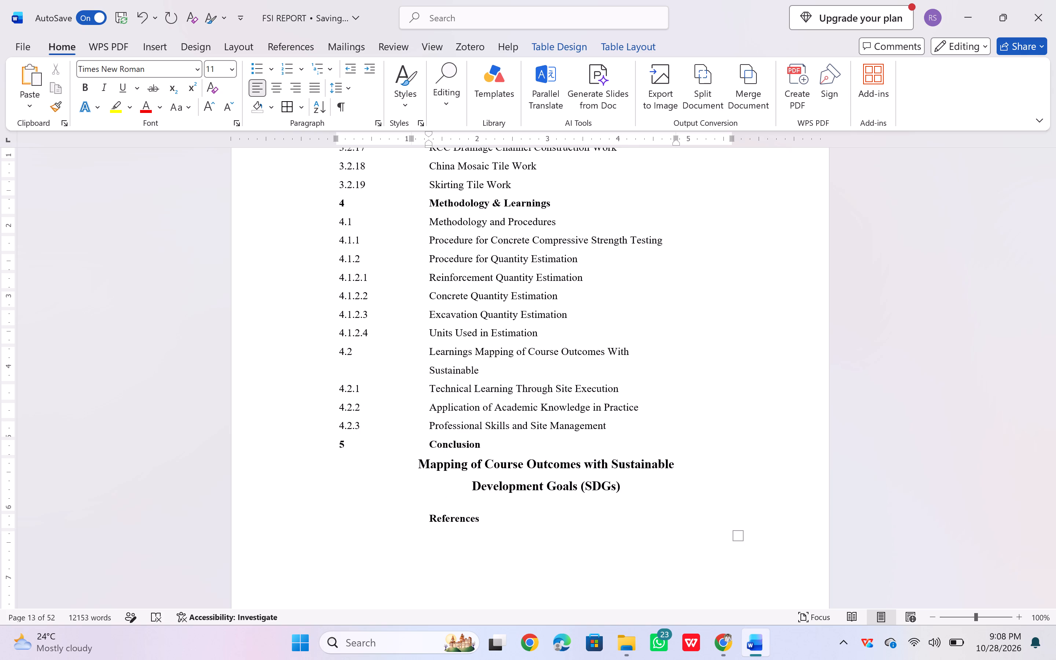
key("space")
type("Development")
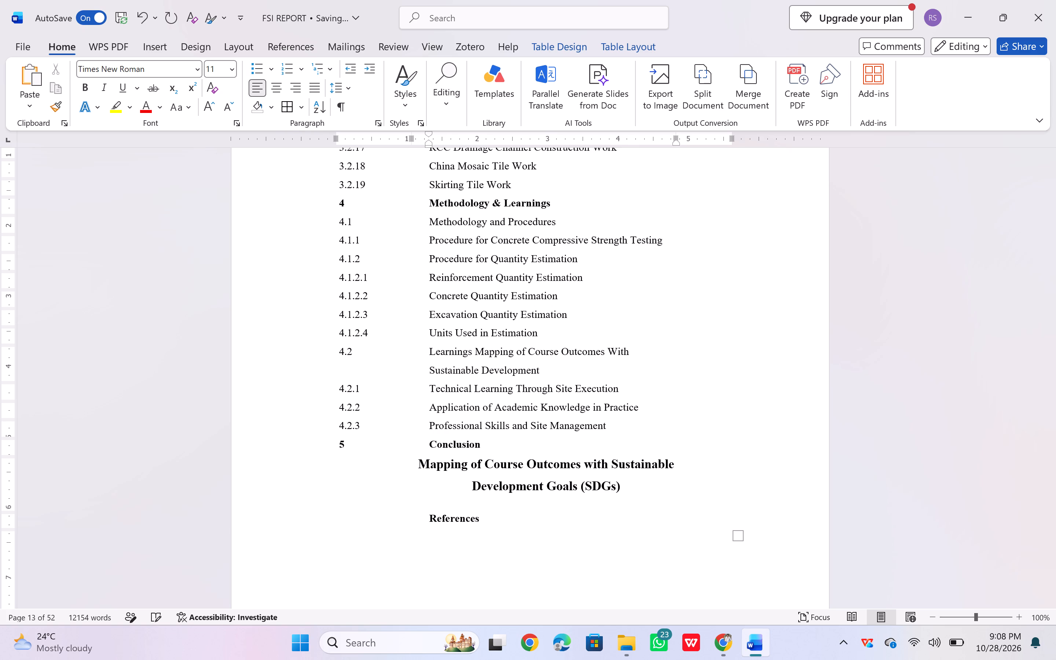
key("space")
type("Goals")
key("space")
key("shift+parenleft")
key("shift+s")
type("DG")
key("s")
key("shift+parenright")
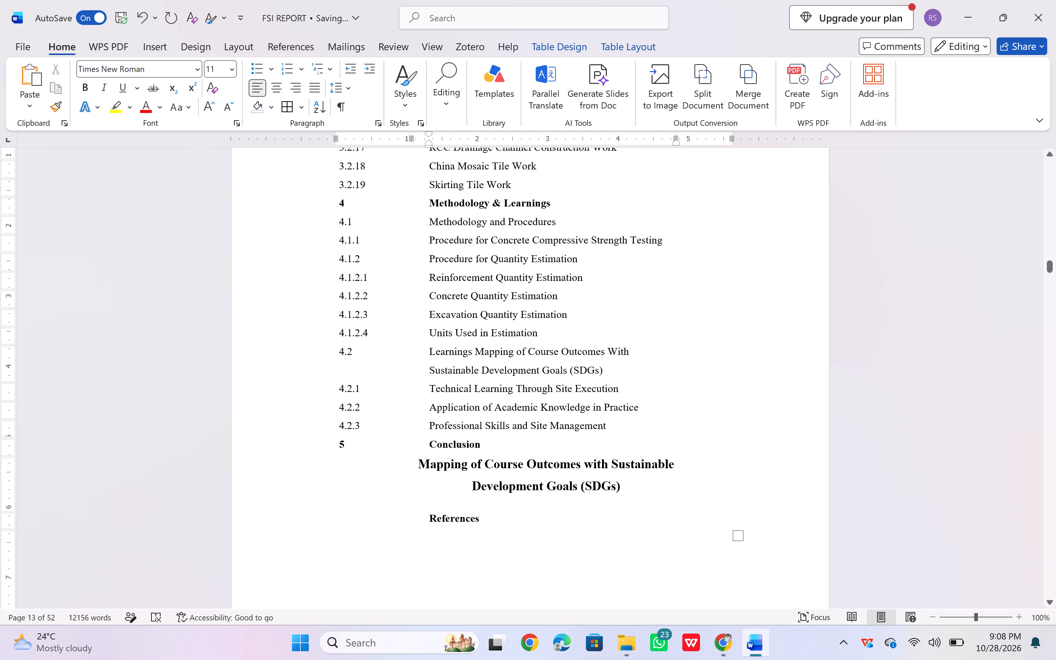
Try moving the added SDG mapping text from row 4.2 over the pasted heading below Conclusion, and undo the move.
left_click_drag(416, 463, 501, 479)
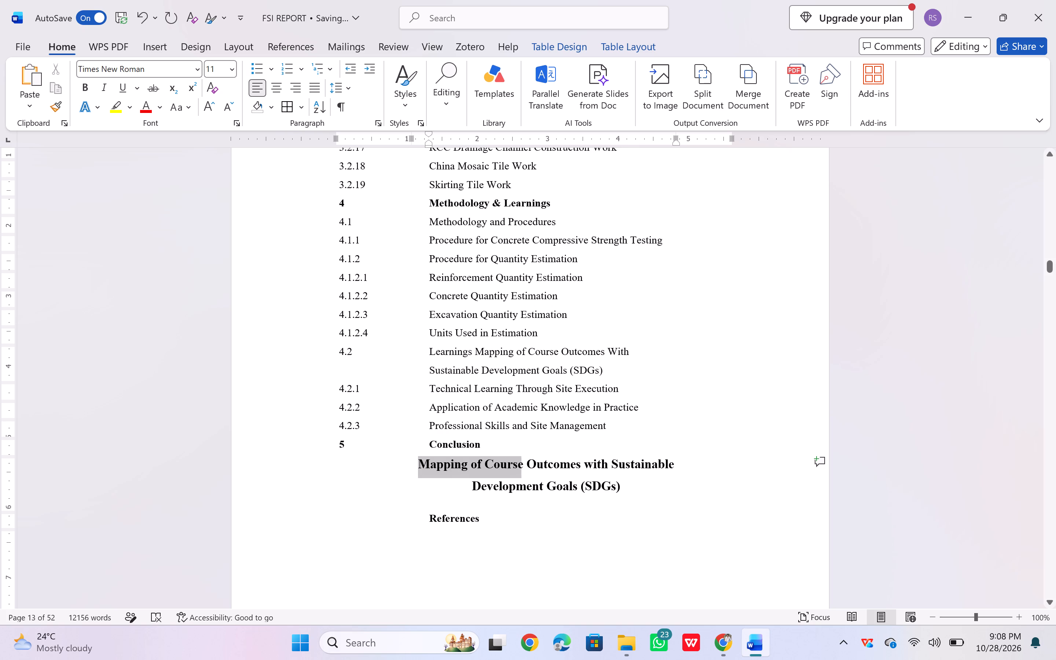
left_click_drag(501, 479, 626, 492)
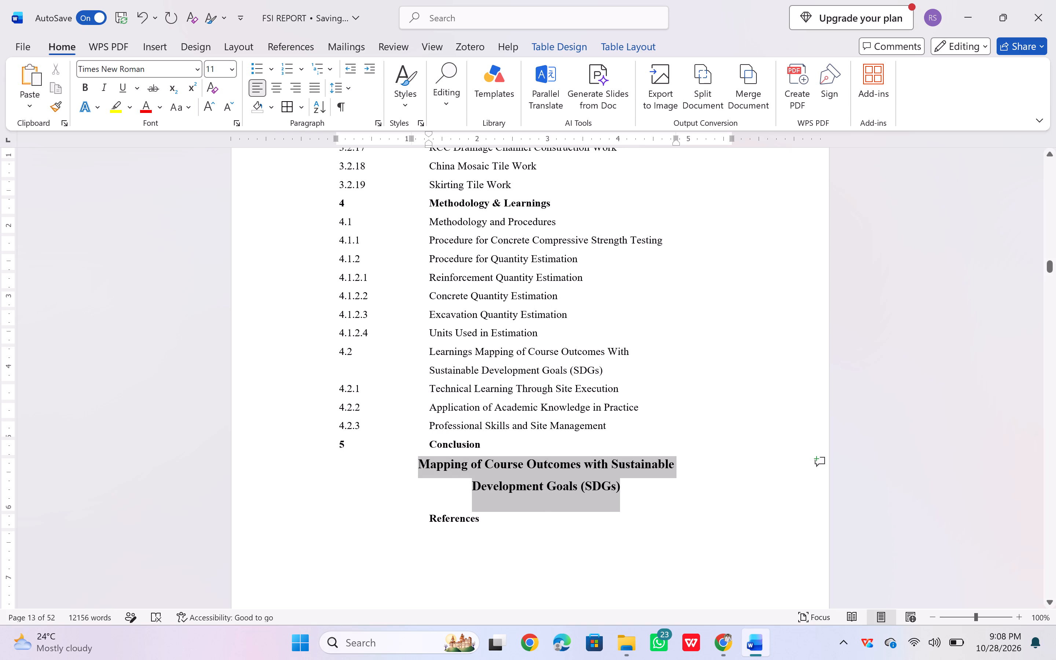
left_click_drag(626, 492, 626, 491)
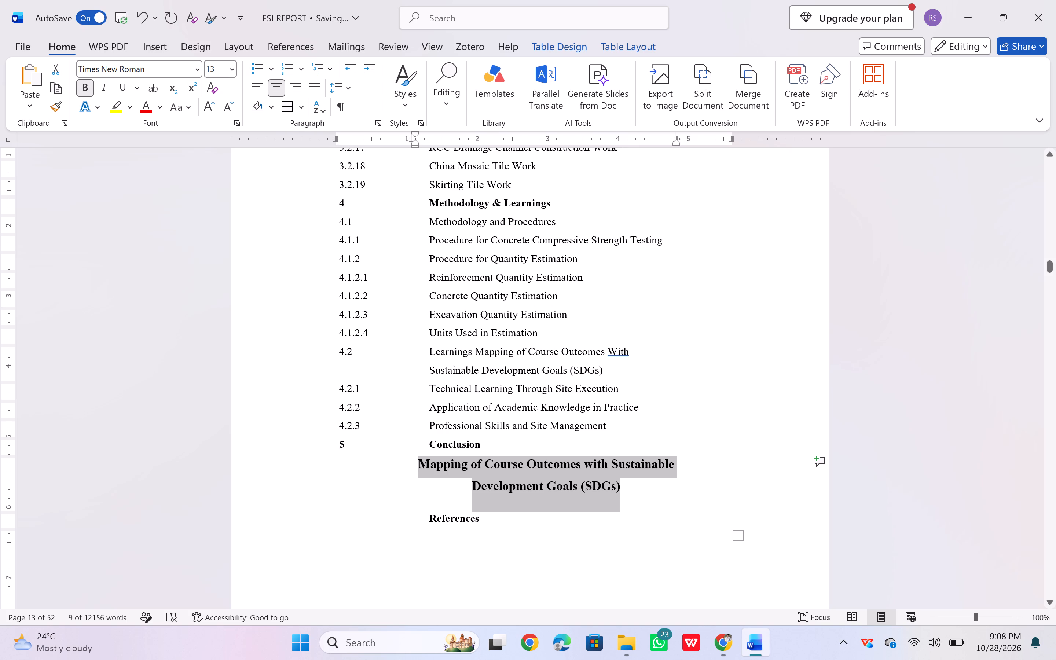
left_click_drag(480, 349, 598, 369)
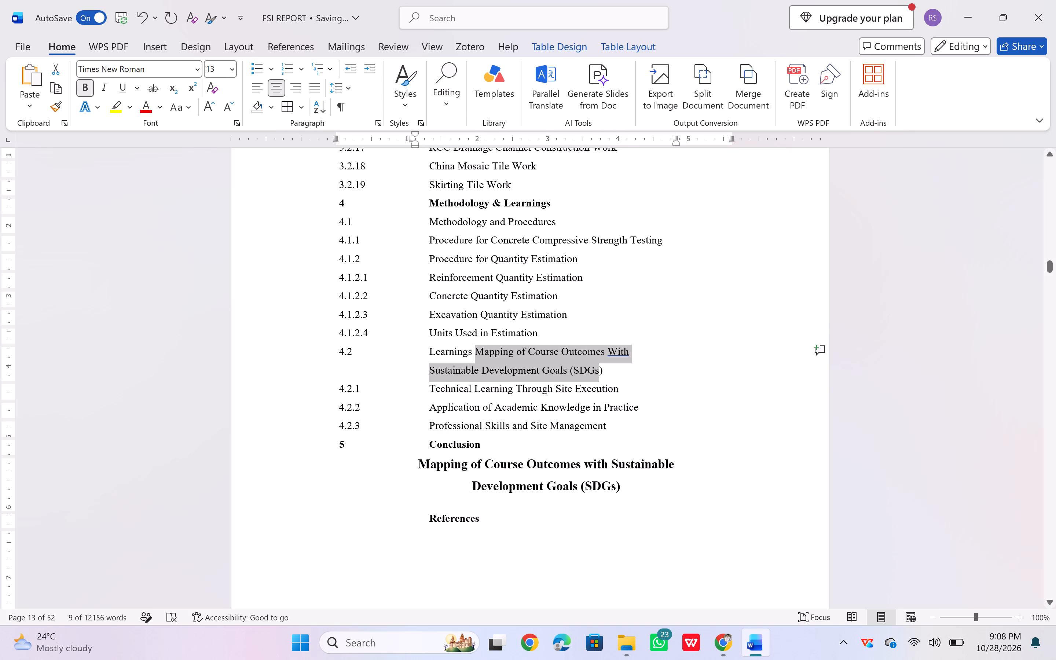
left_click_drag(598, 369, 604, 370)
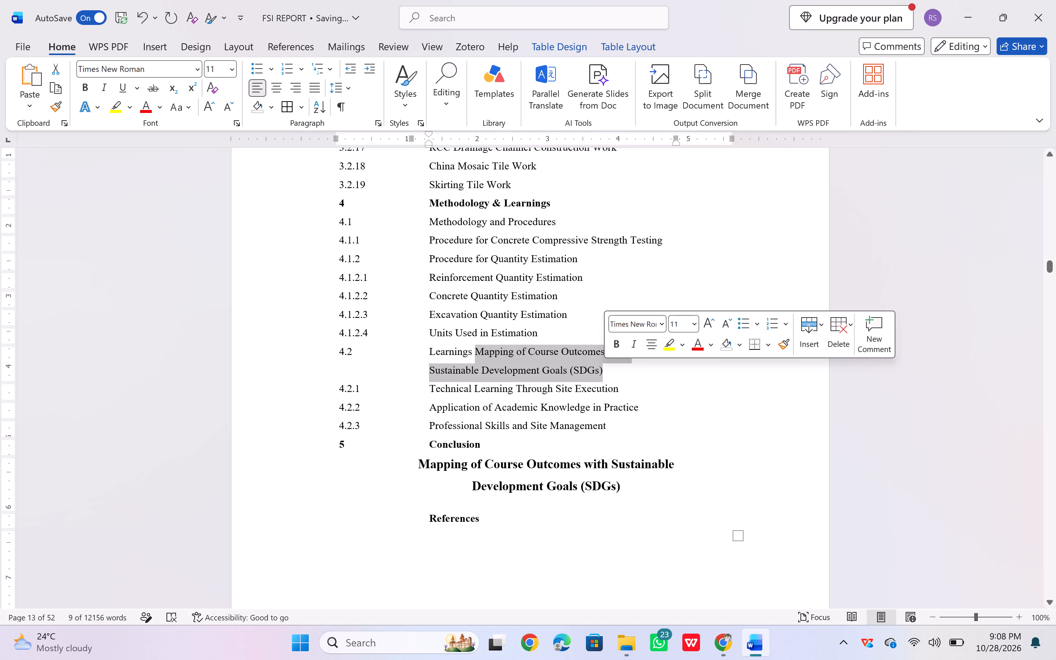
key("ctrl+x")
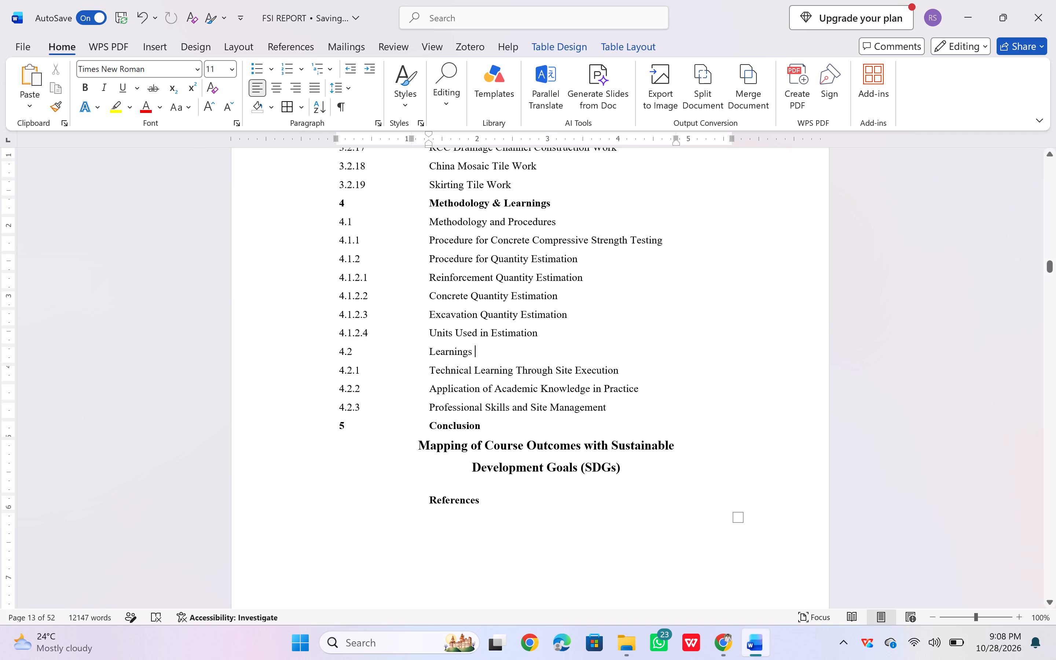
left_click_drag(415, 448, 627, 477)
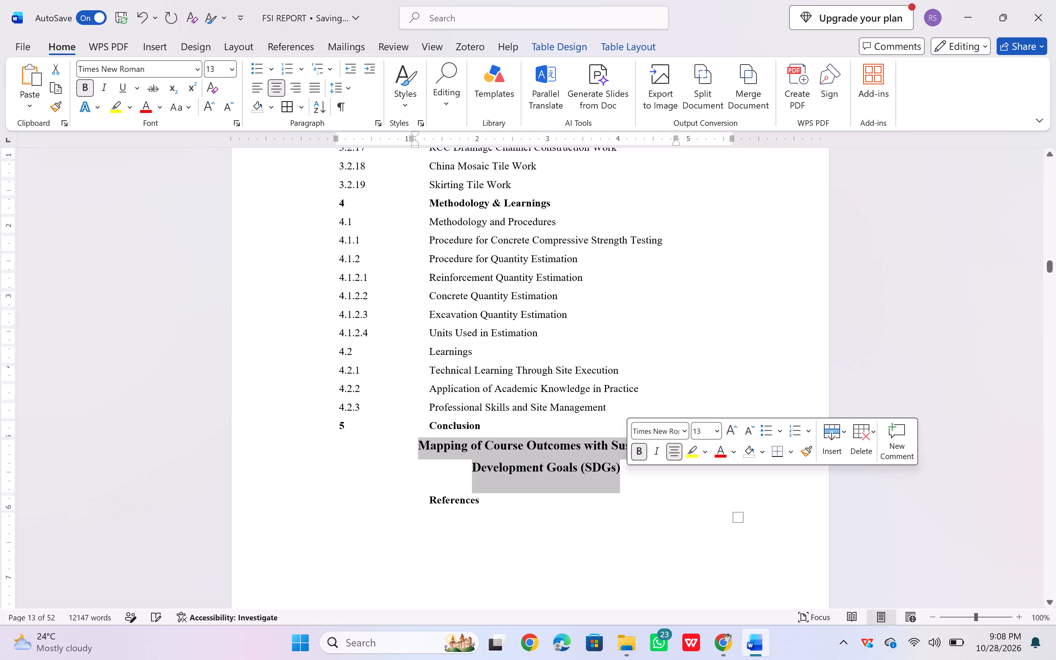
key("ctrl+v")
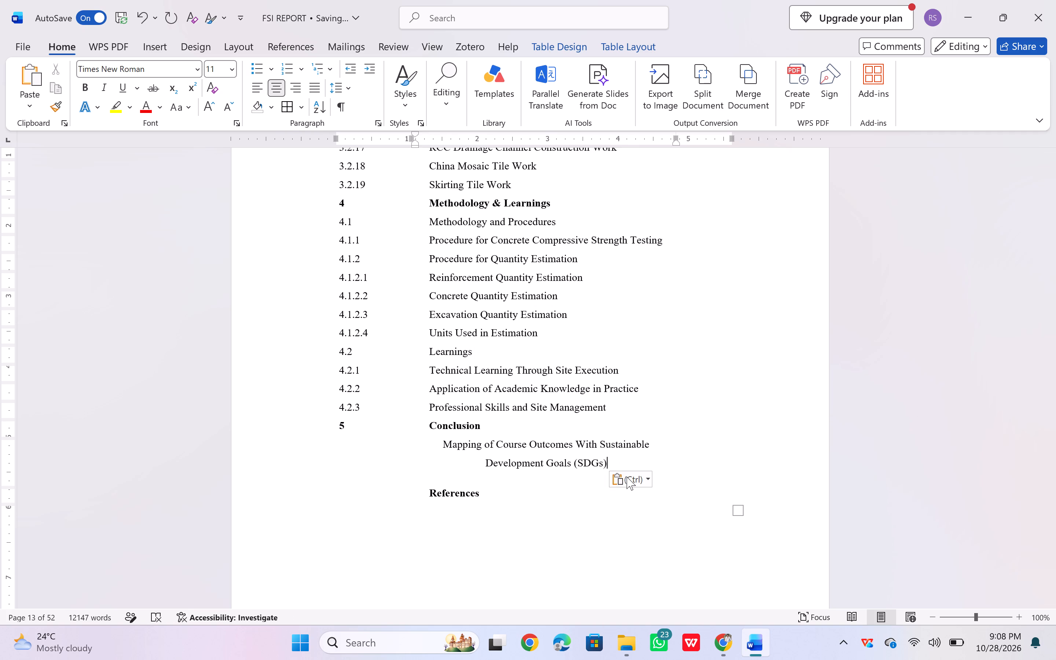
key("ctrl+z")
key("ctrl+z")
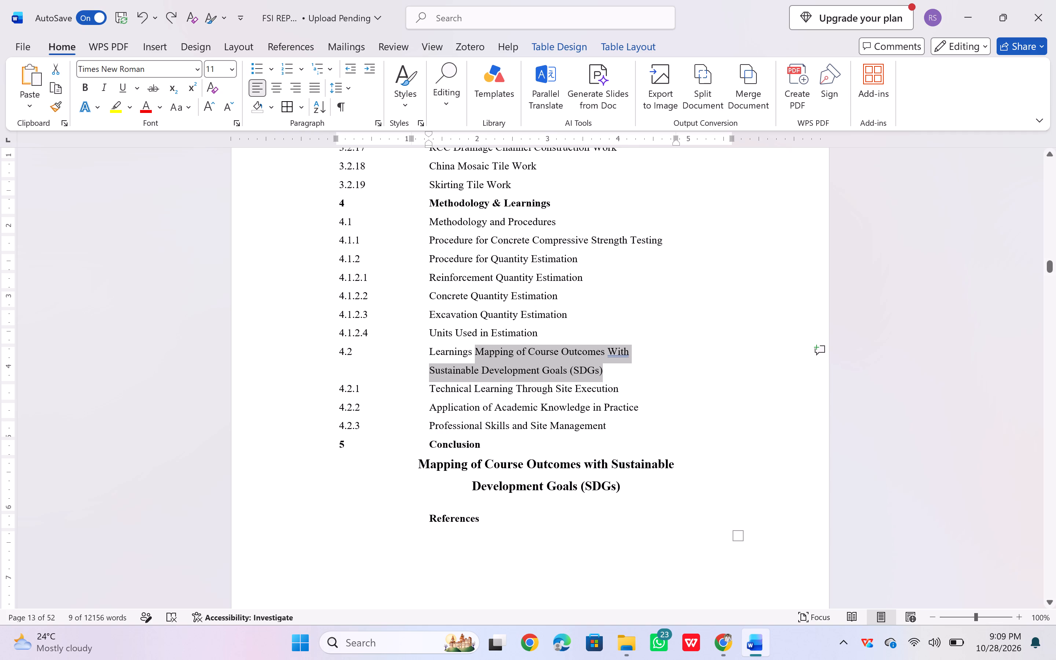
Delete the contents row holding the centred SDG mapping heading and insert an empty row between Conclusion and References.
left_click_drag(417, 466, 634, 499)
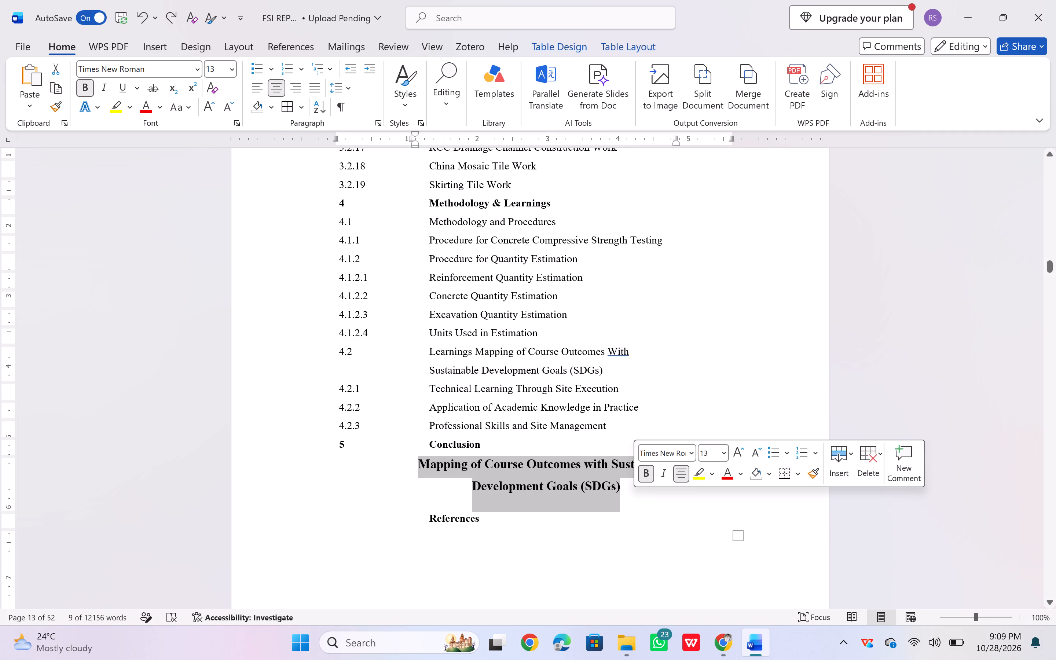
left_click(871, 457)
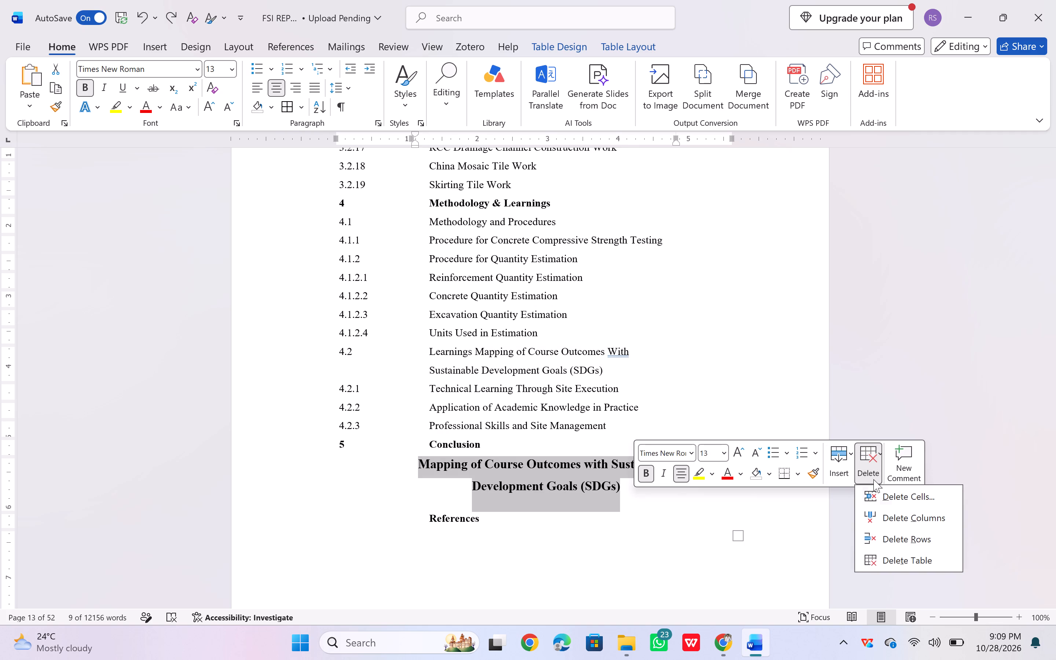
left_click(883, 538)
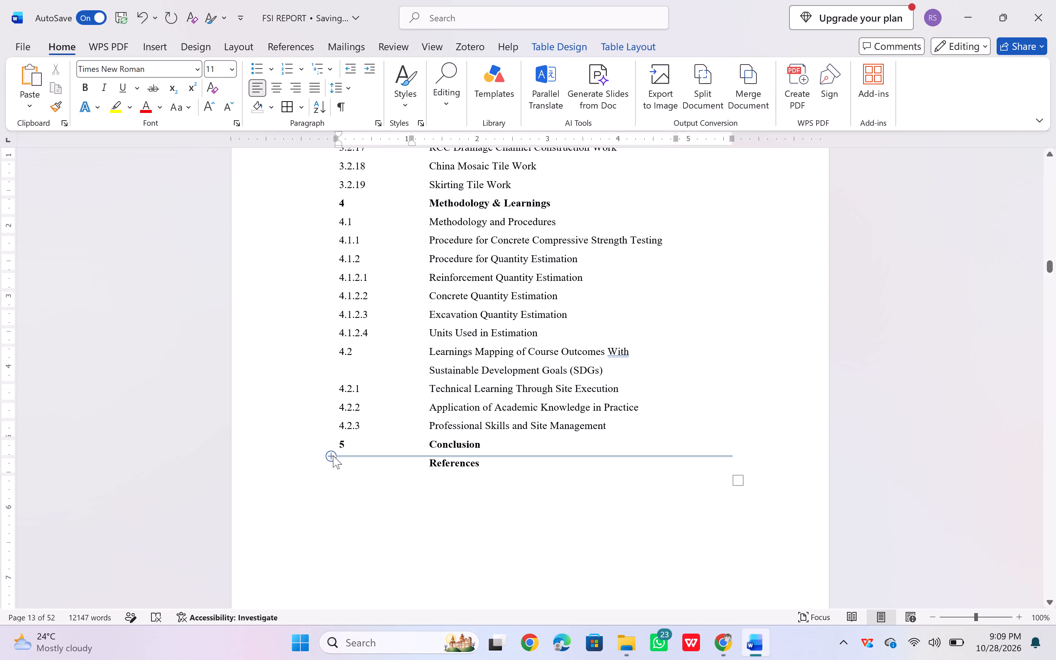
left_click(333, 455)
left_click(431, 465)
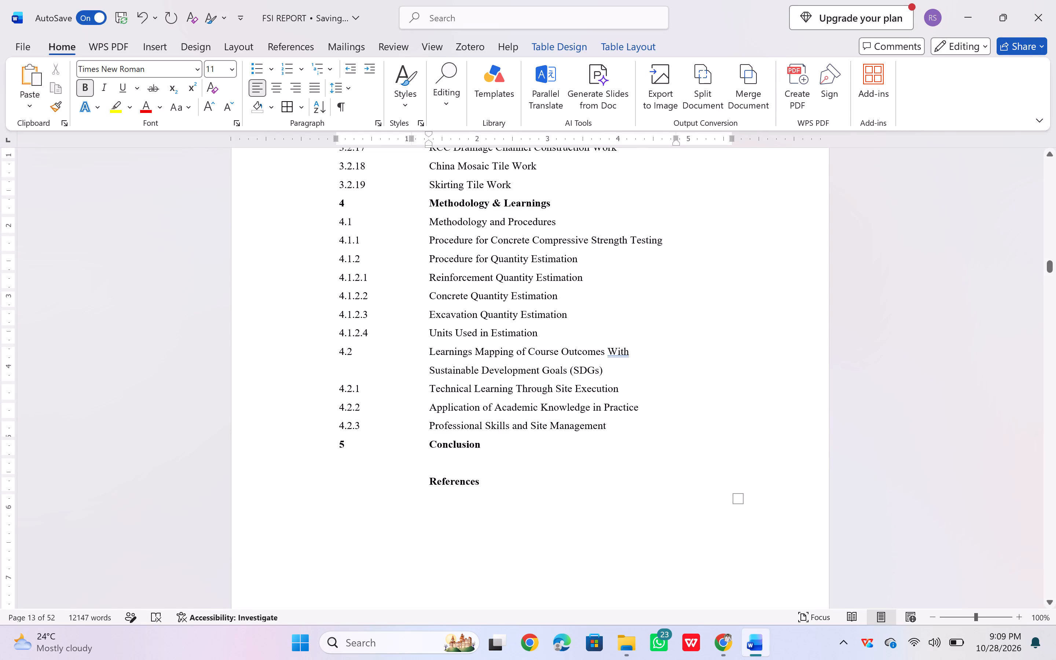
Copy "Mapping of Course Outcomes With Sustainable Development Goals (SDGs)" from row 4.2 into the title cell of the empty row.
left_click_drag(479, 354, 609, 367)
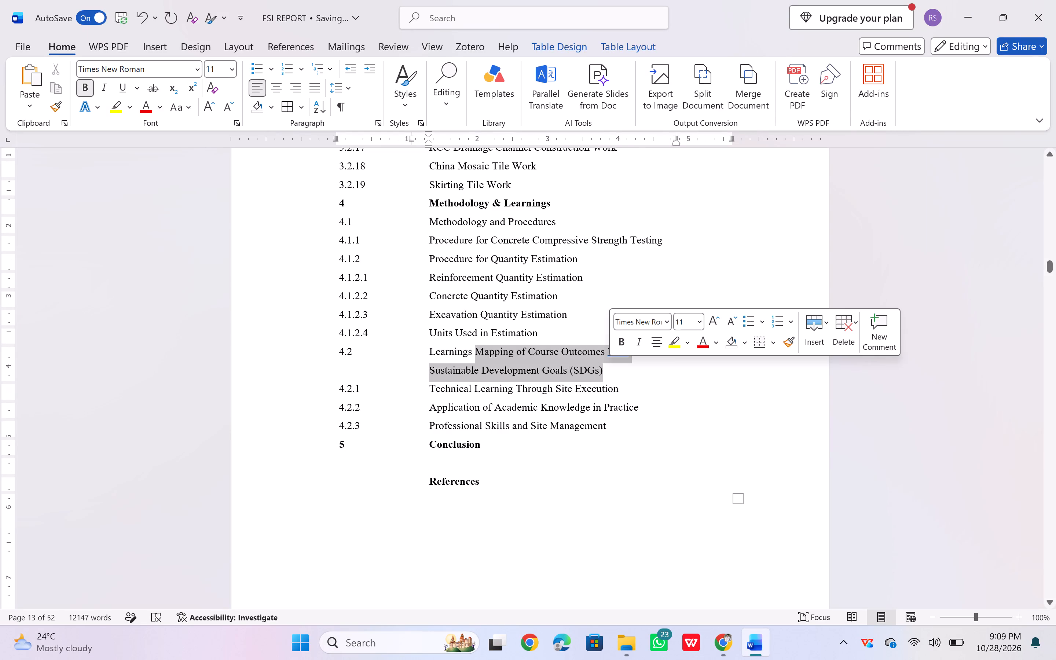
key("ctrl+c")
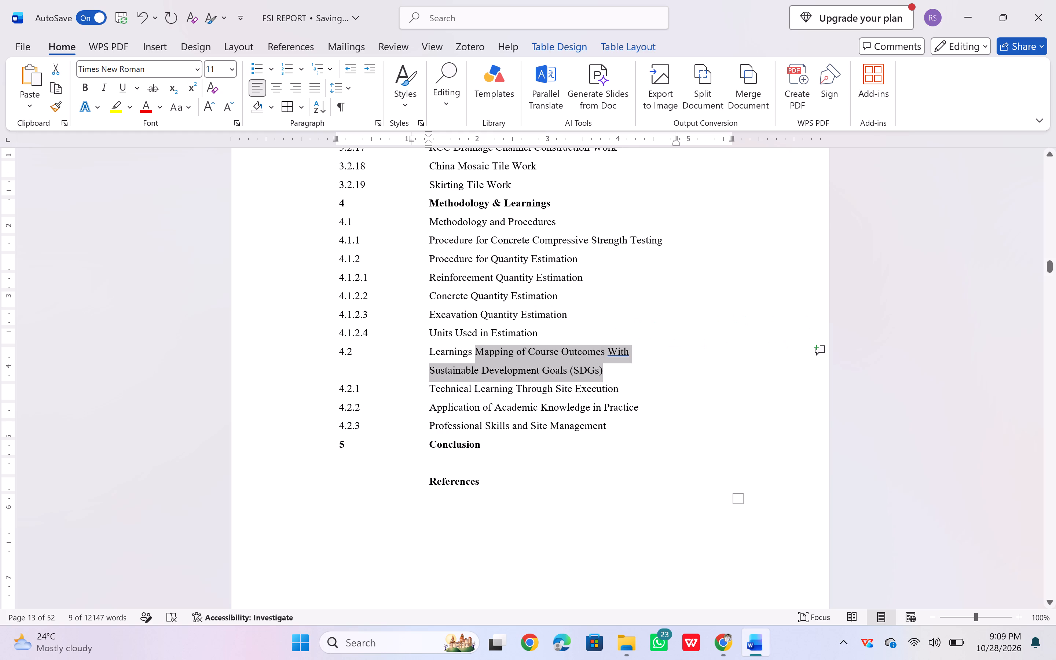
left_click(430, 466)
key("ctrl+v")
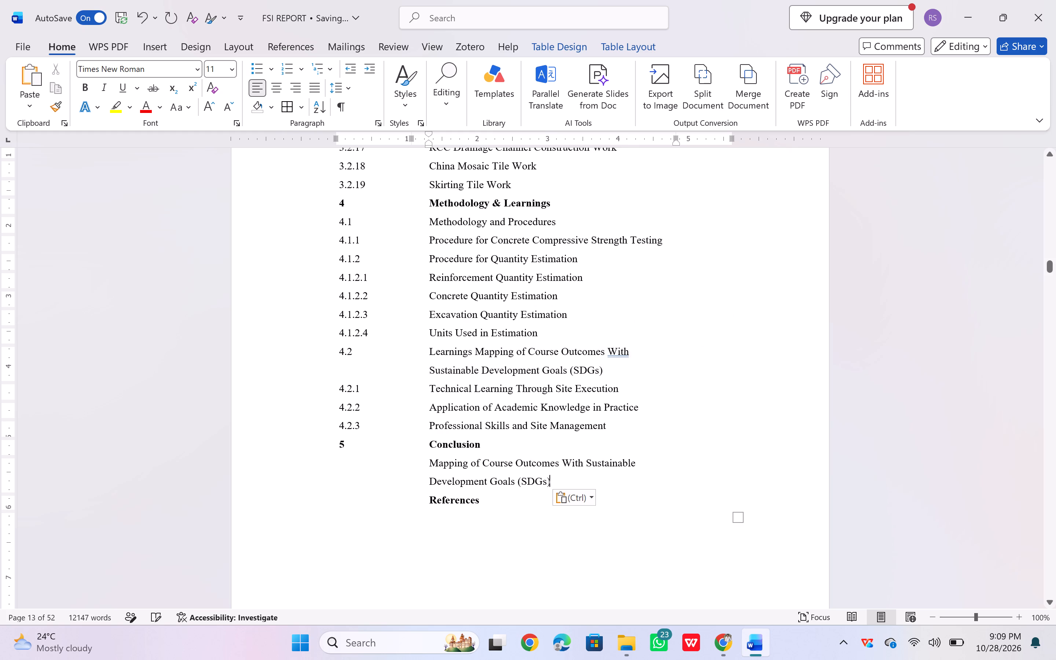
Make the SDG mapping entry between Conclusion and References bold.
triple_click(433, 465)
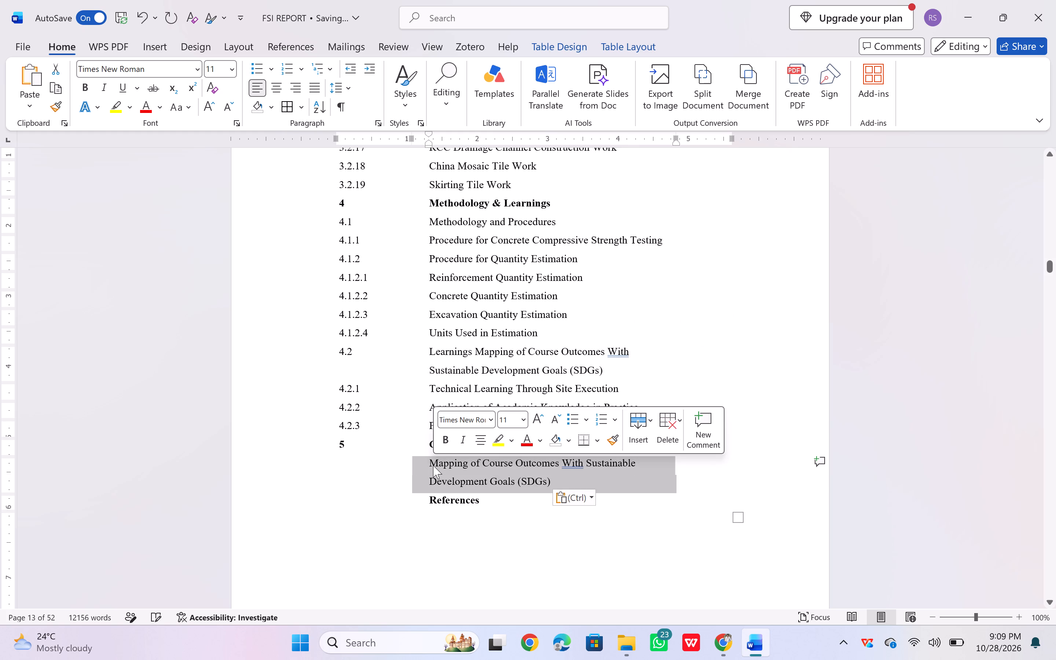
key("ctrl+b")
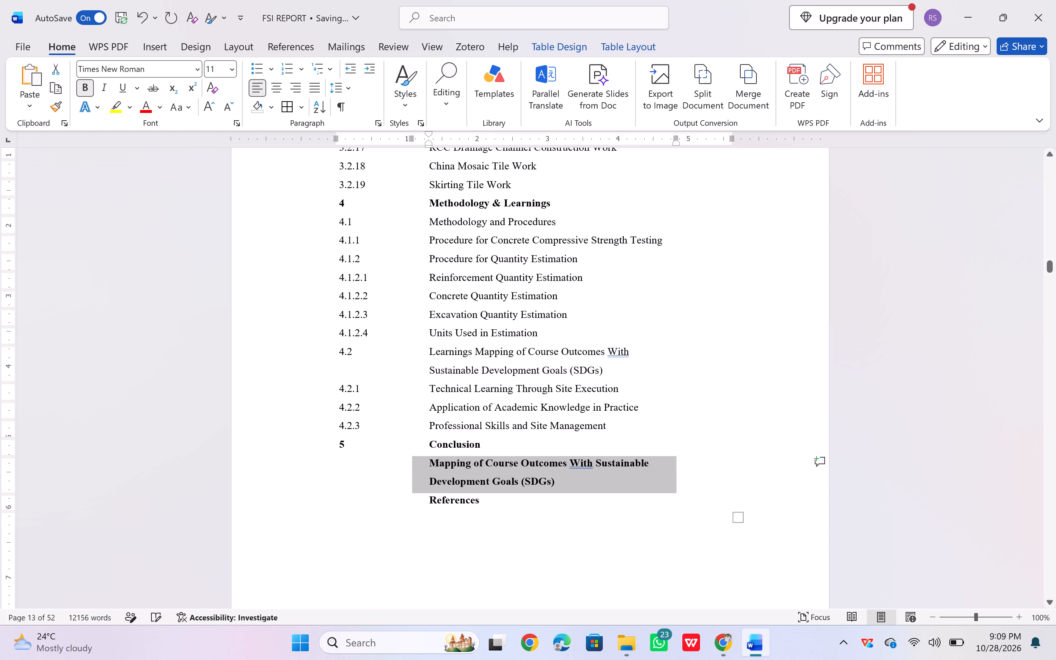
left_click(452, 481)
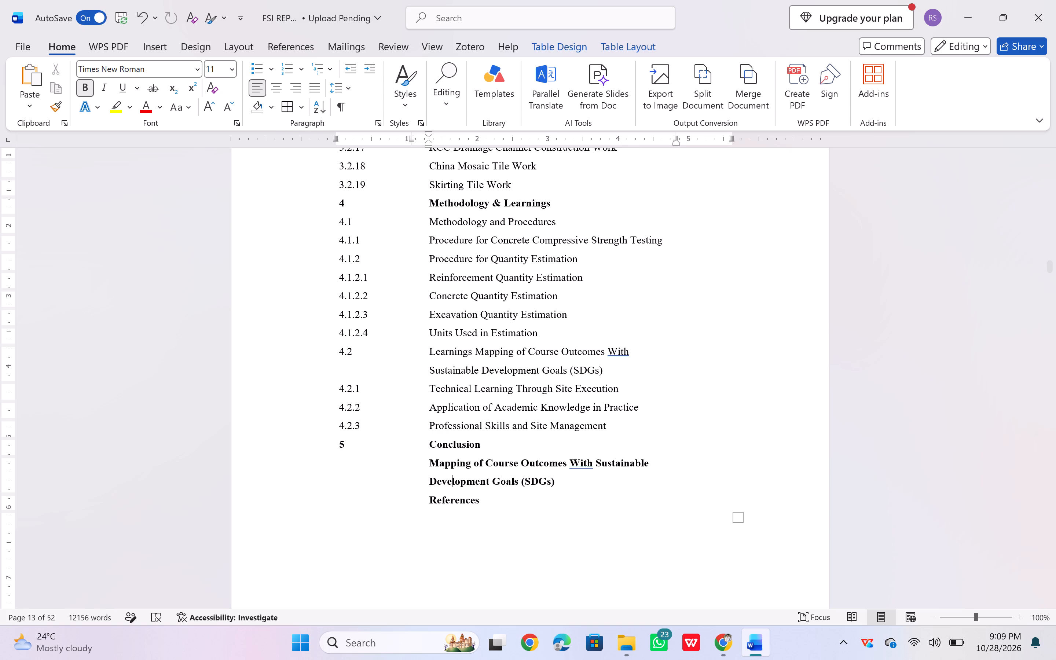
Replace the ACKNOWLEDGEMENT page number in the table of contents with the number x copied from the acknowledgement page's footer.
scroll(497, 527, "up", 3)
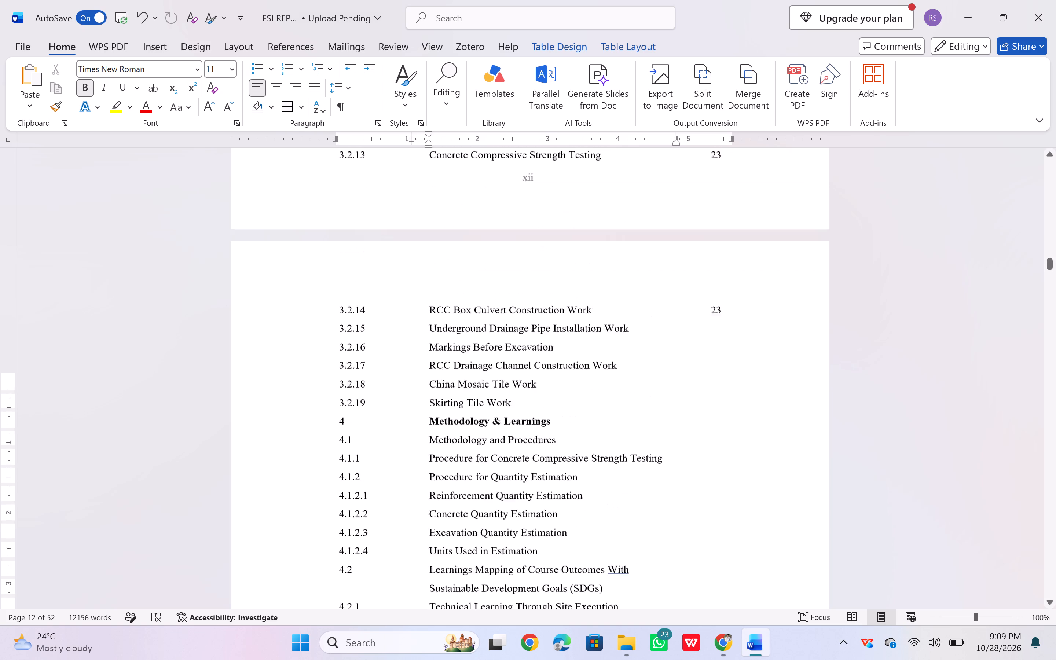
scroll(497, 527, "up", 5)
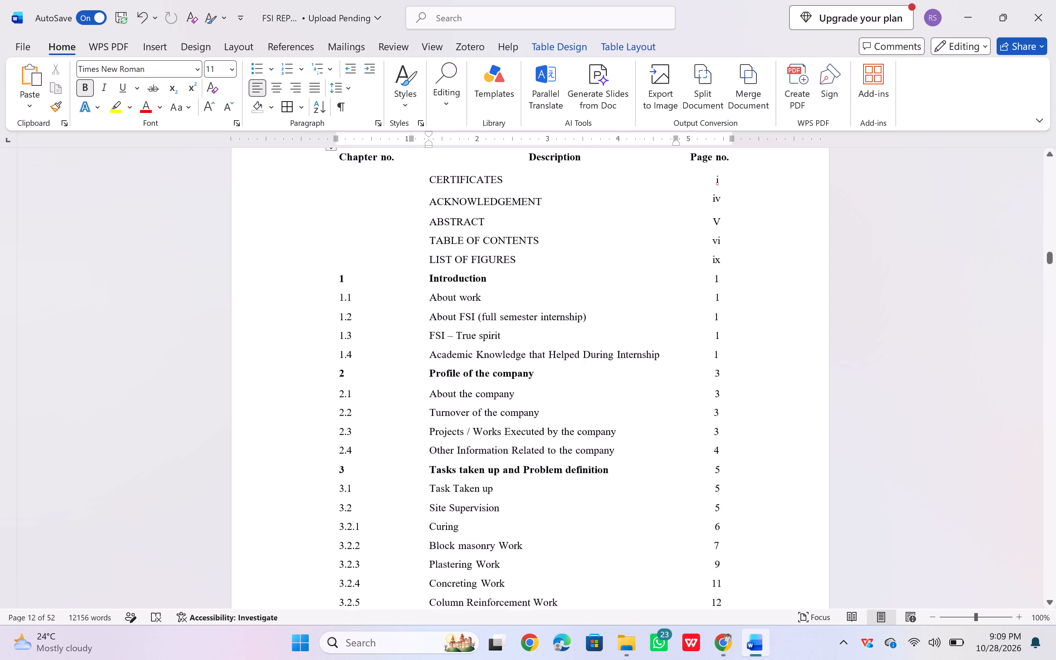
scroll(497, 527, "up", 4)
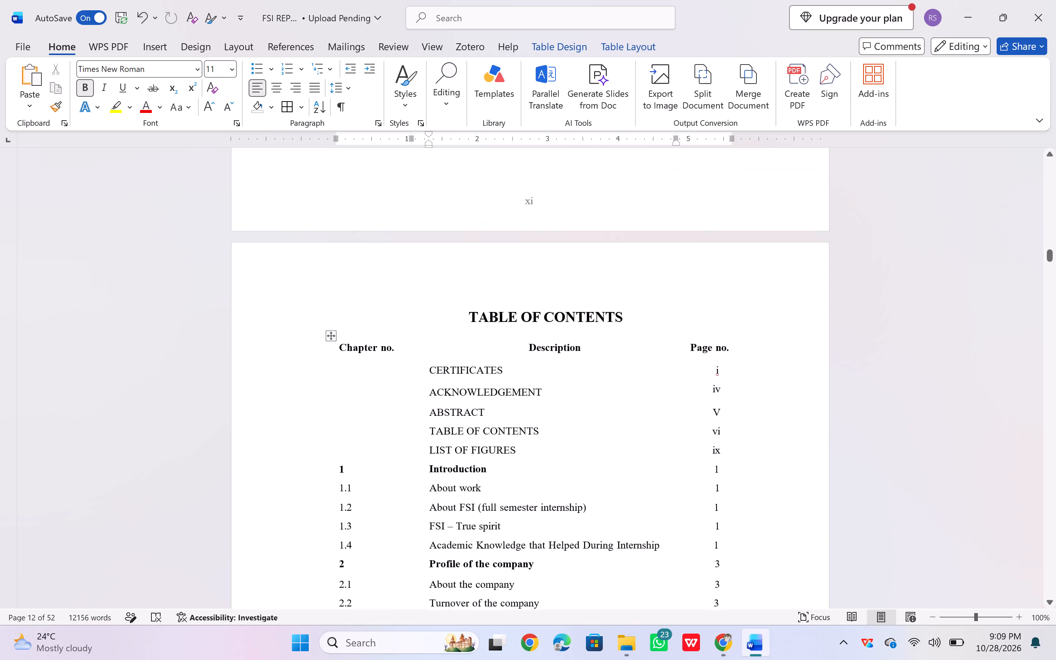
scroll(497, 527, "up", 1)
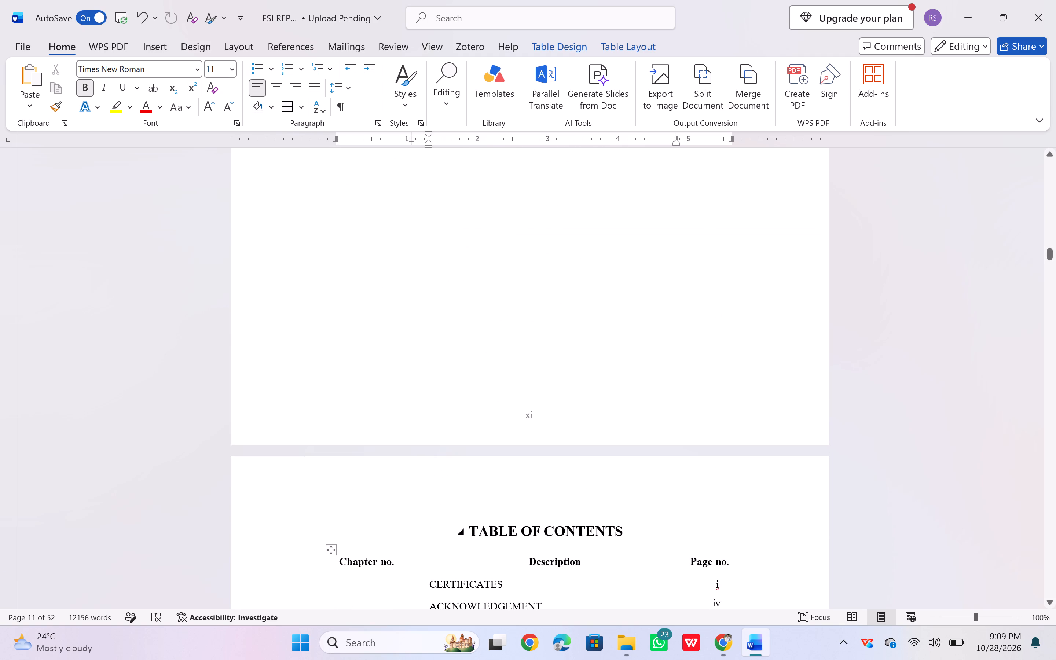
scroll(497, 527, "up", 2)
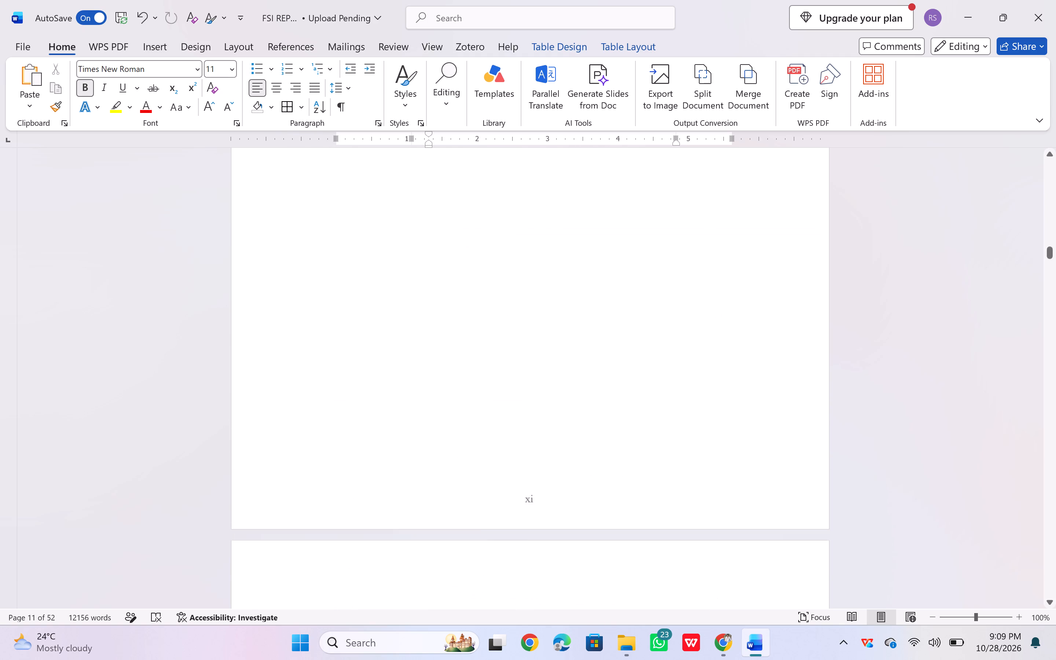
scroll(497, 527, "up", 6)
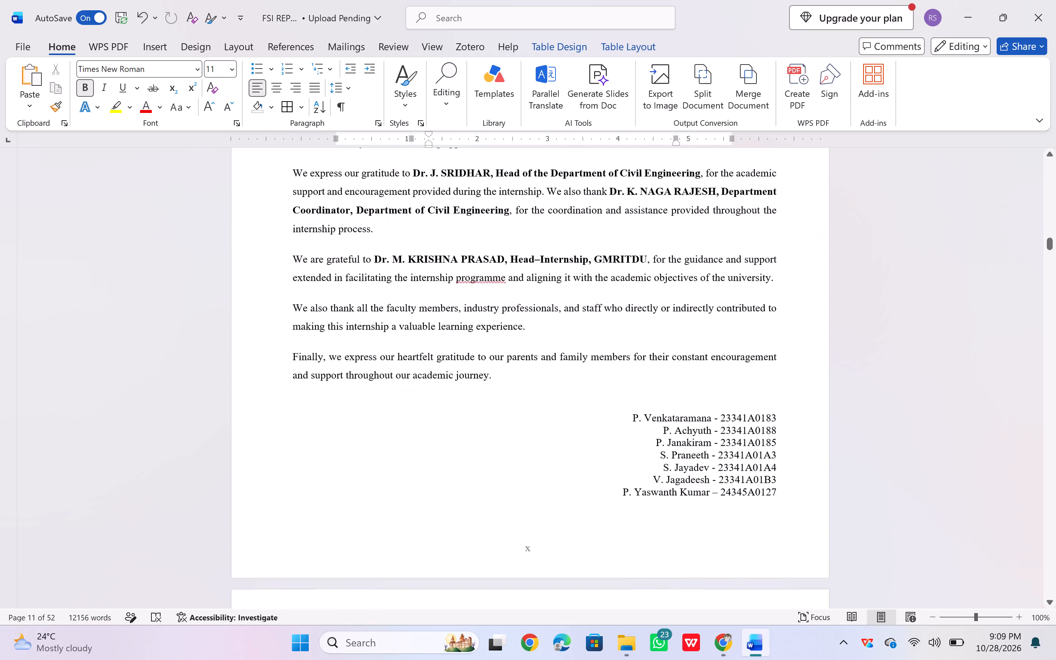
scroll(497, 527, "up", 2)
scroll(497, 527, "down", 1)
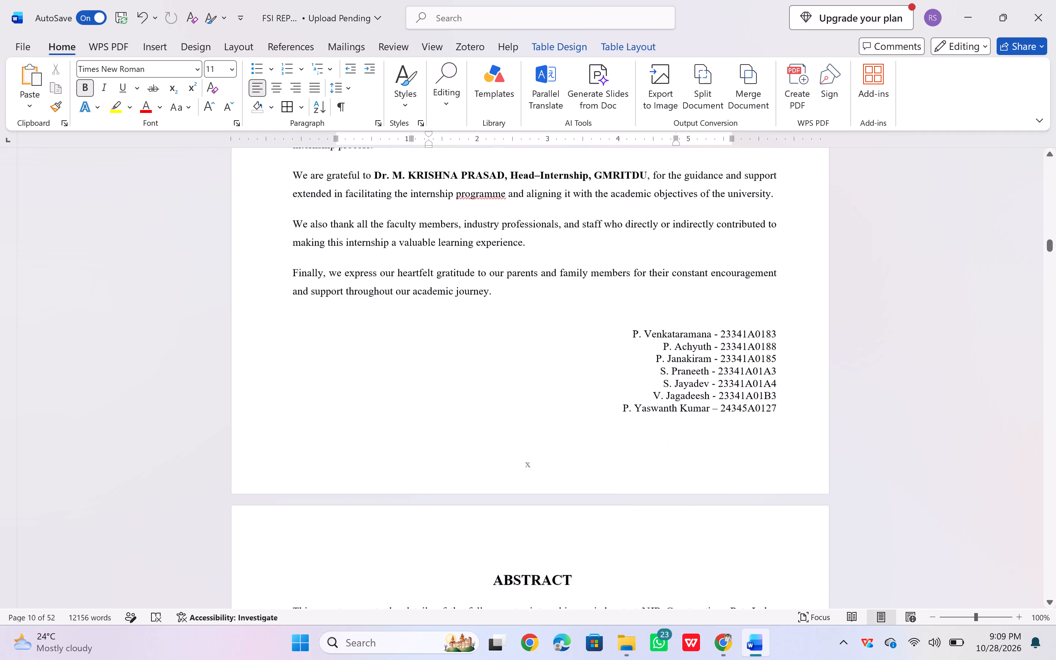
scroll(497, 527, "down", 1)
left_click(528, 433)
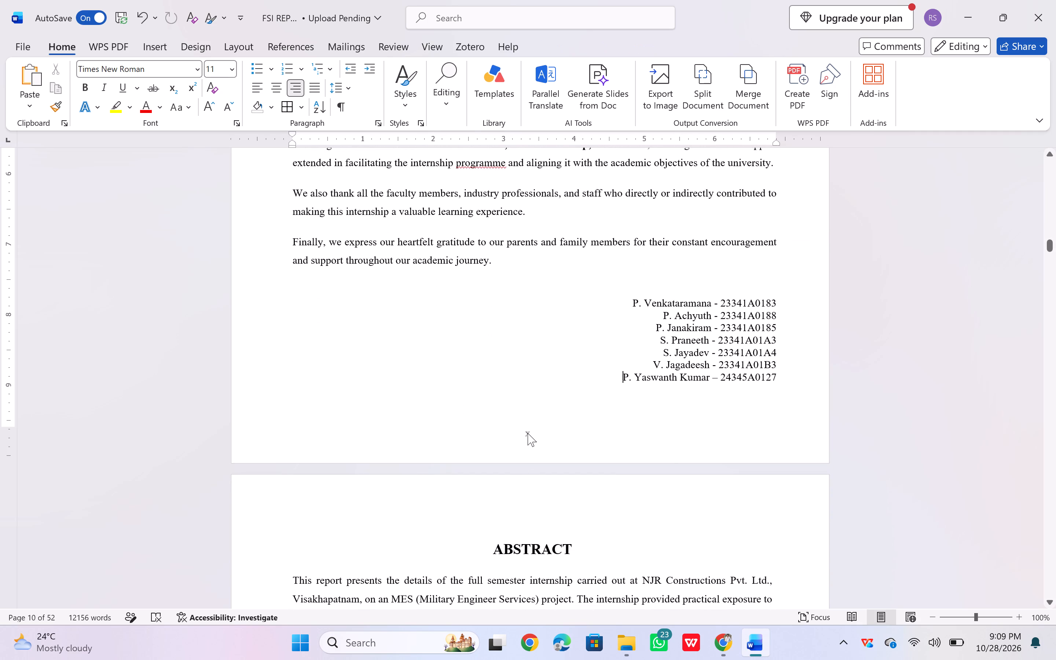
left_click(528, 433)
triple_click(528, 433)
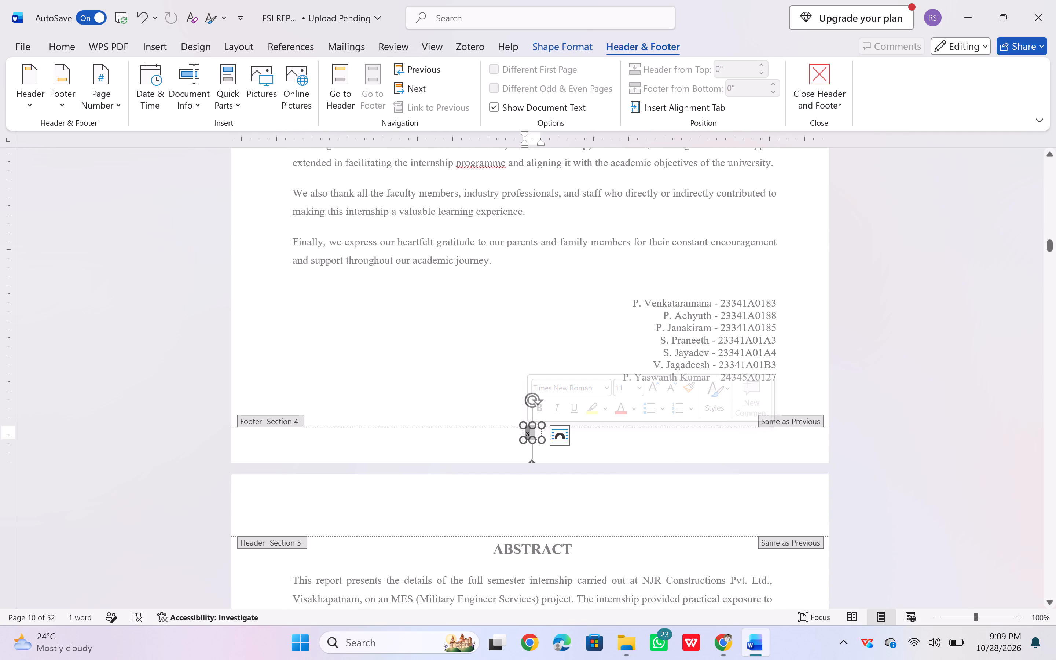
key("ctrl+c")
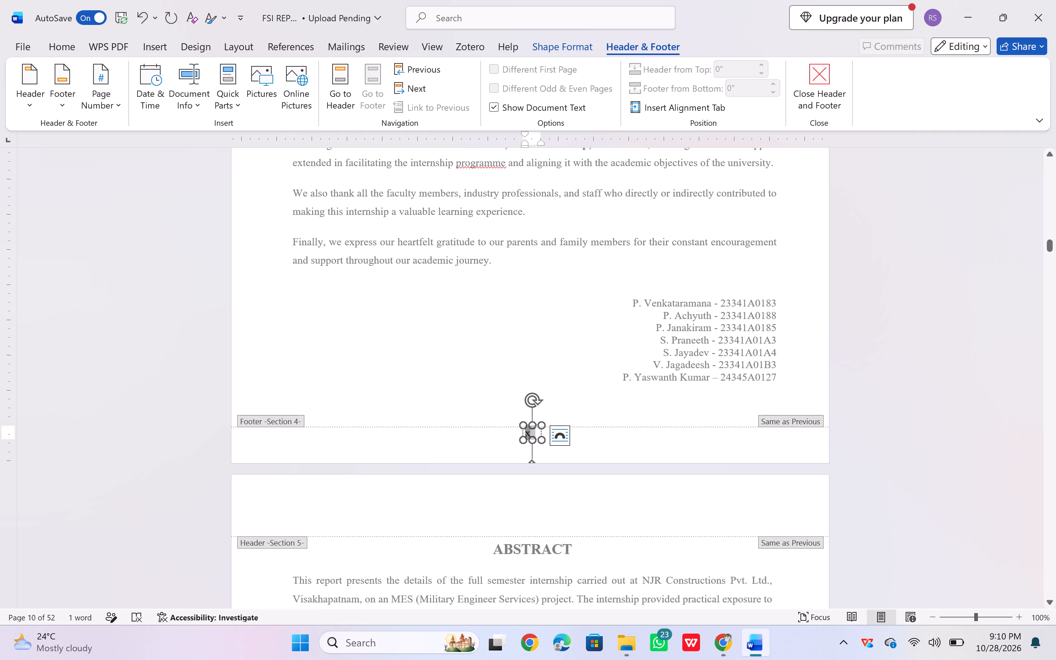
left_click(435, 271)
triple_click(435, 271)
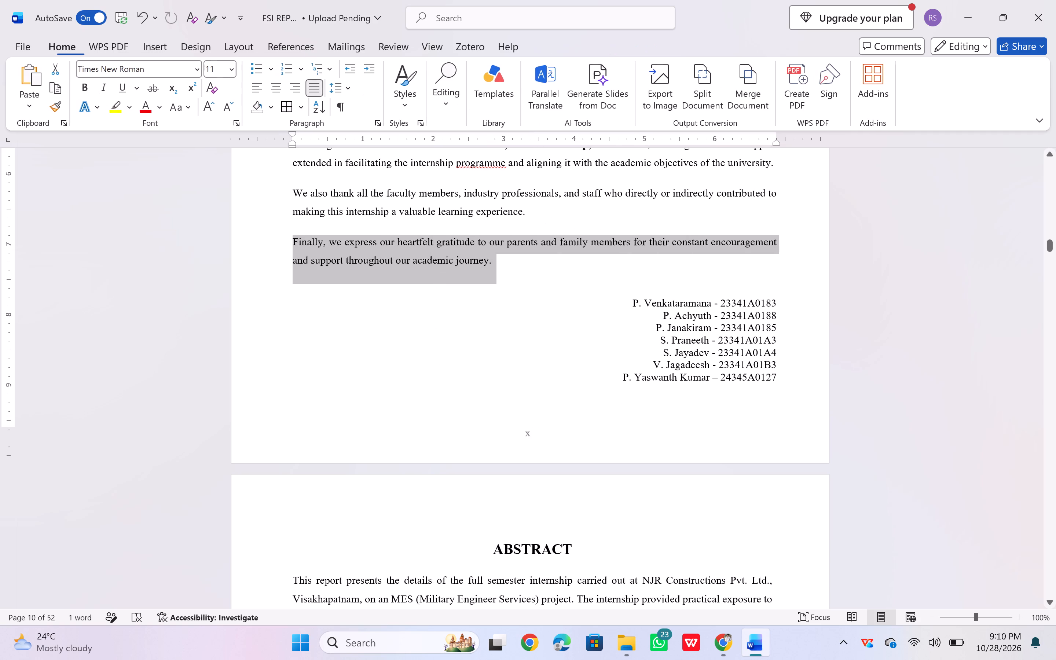
scroll(439, 364, "down", 2)
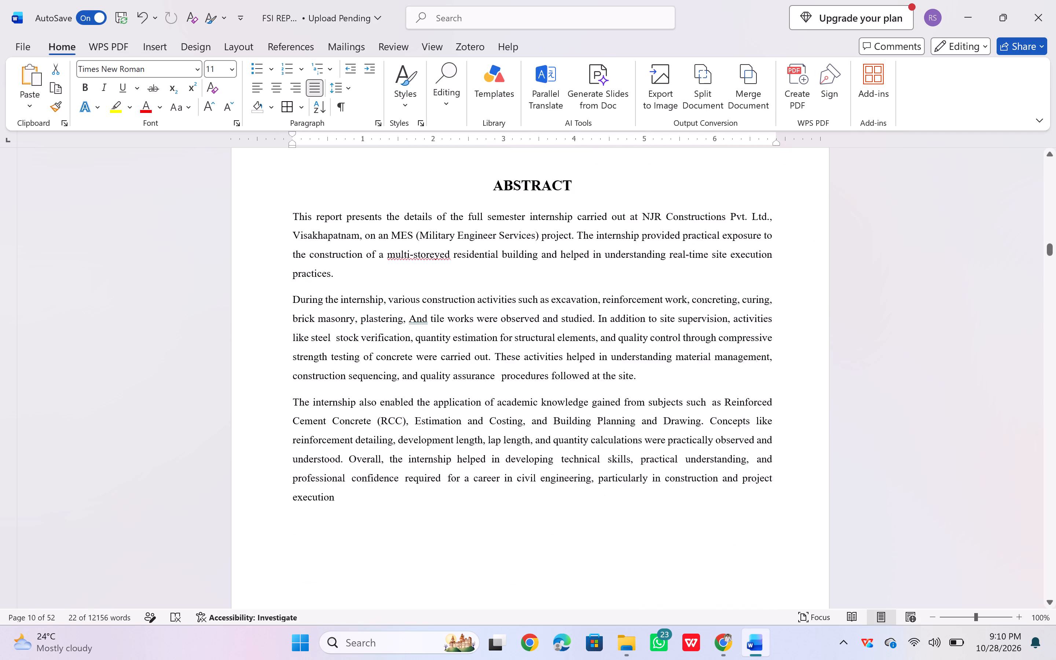
scroll(439, 364, "down", 3)
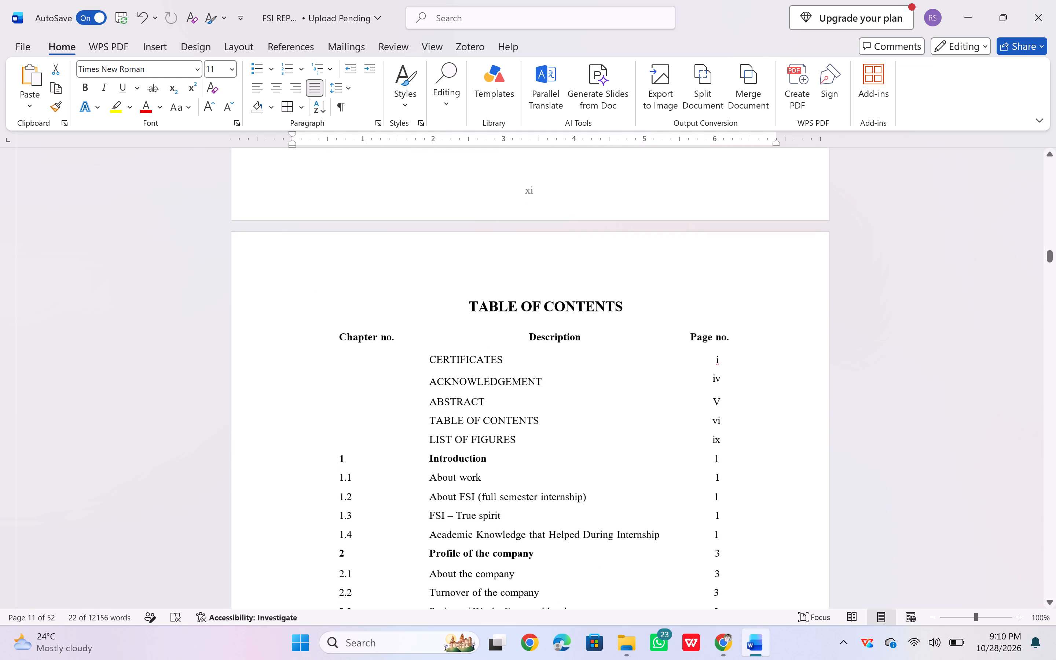
left_click(718, 375)
triple_click(716, 375)
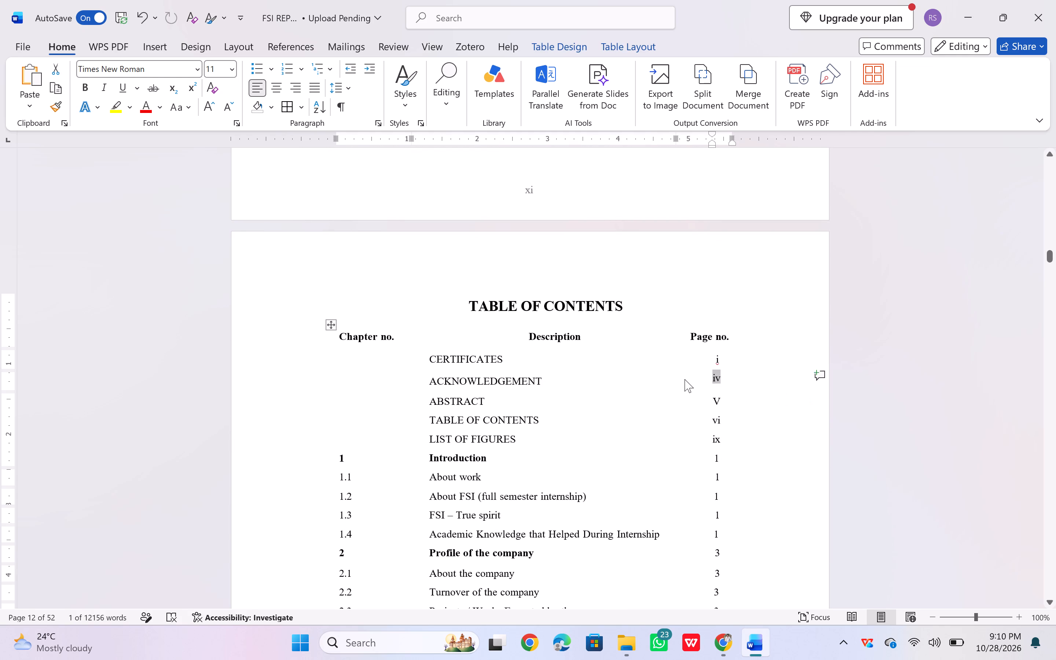
key("ctrl+v")
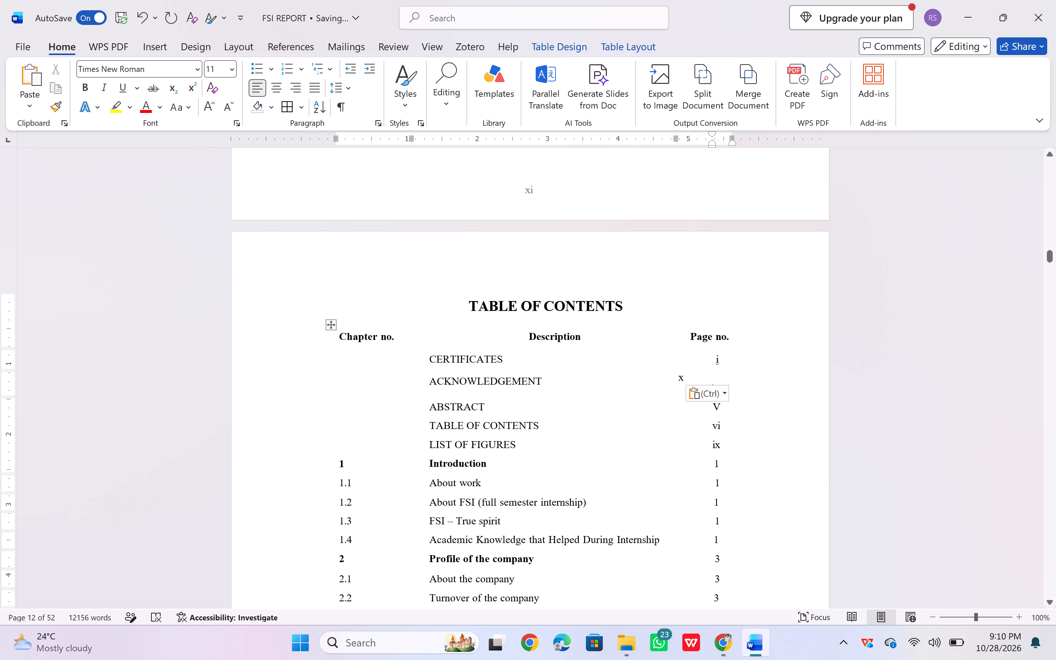
Justify the pasted page number x in the ACKNOWLEDGEMENT row and increase its indent to line up with the page-number column.
triple_click(682, 379)
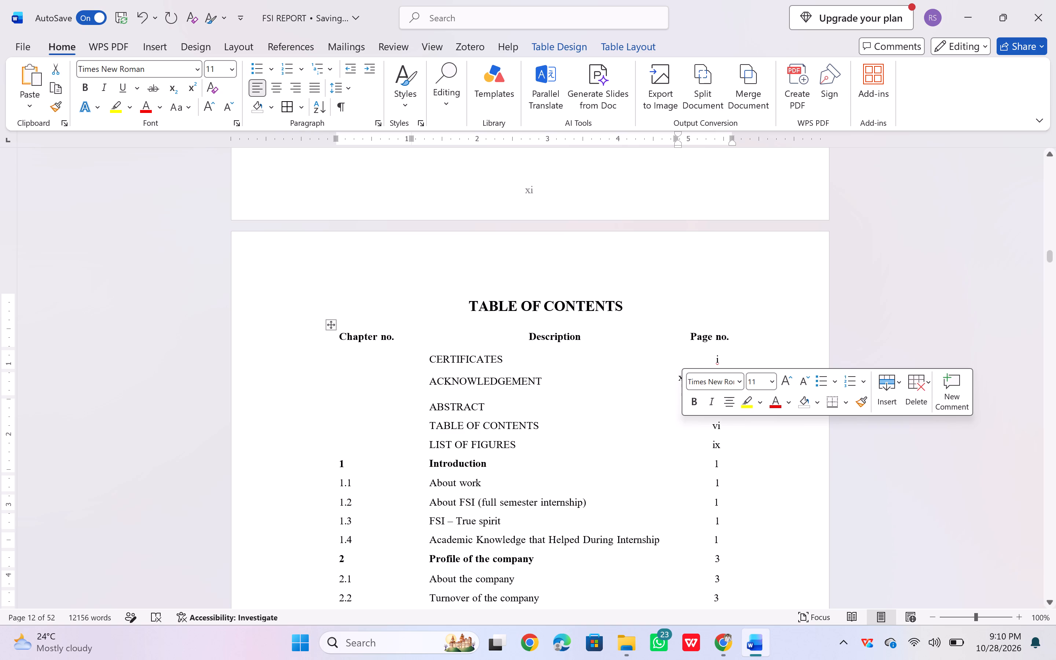
left_click(661, 377)
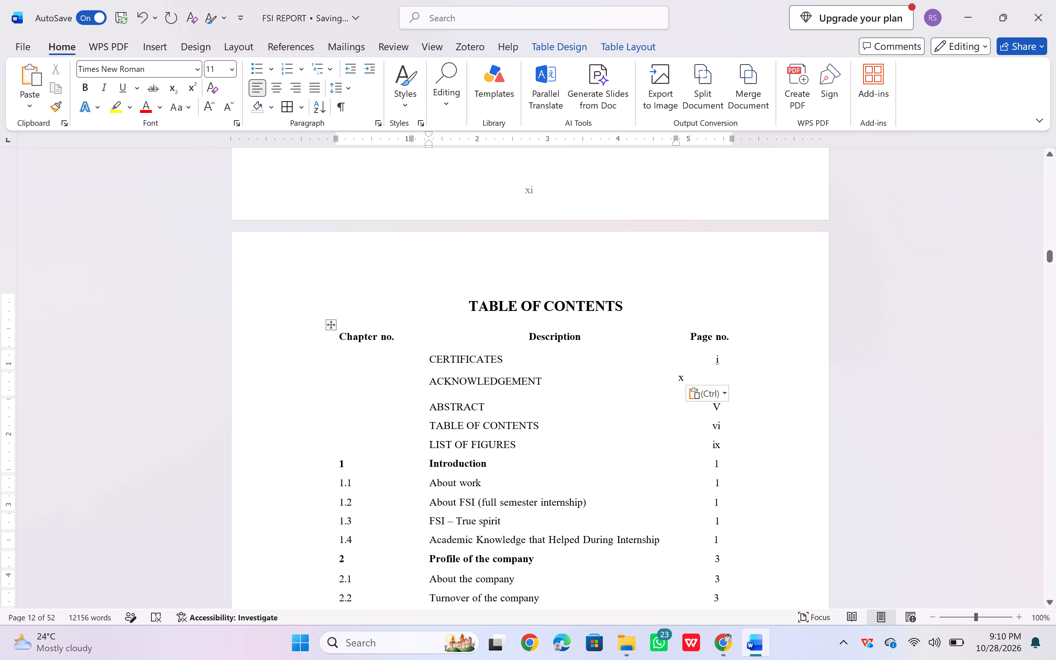
left_click(683, 378)
left_click_drag(682, 377, 678, 377)
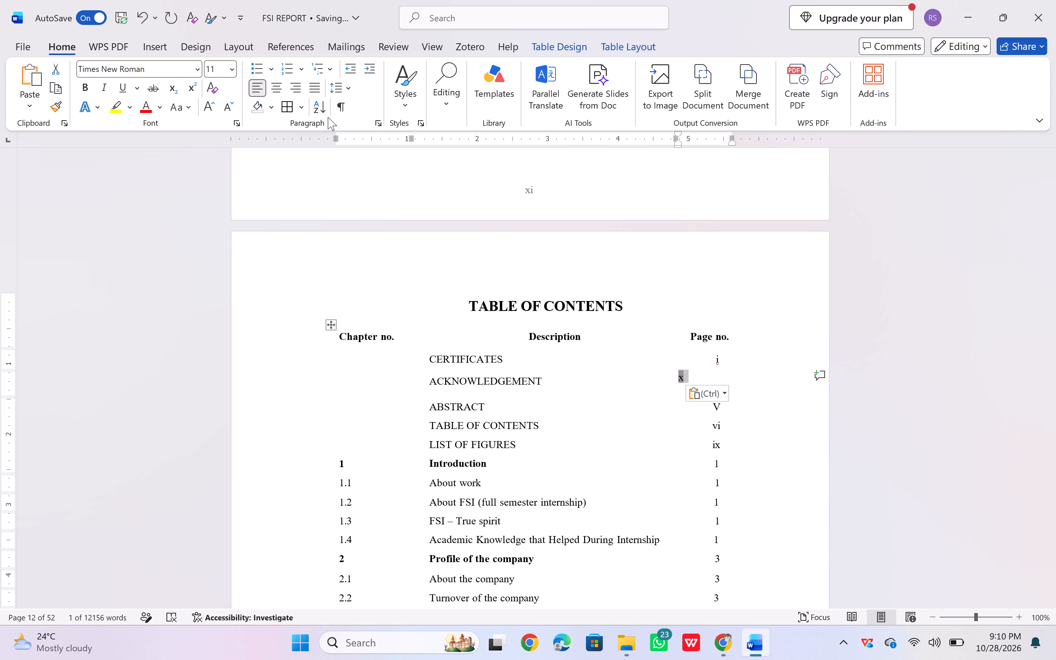
left_click(314, 90)
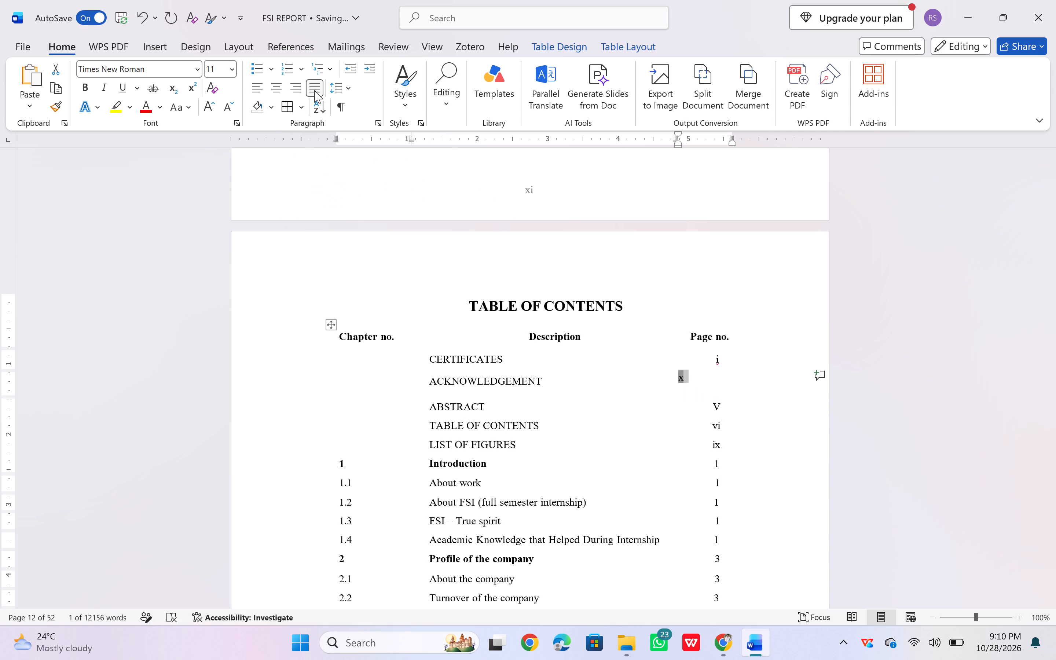
left_click(314, 90)
left_click(278, 90)
left_click(294, 90)
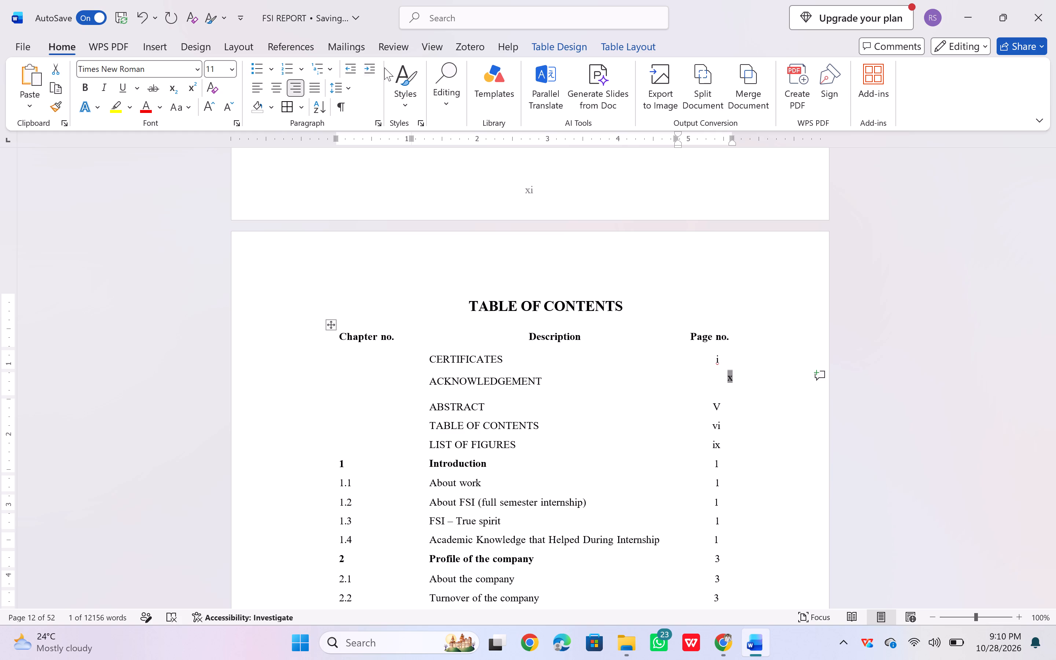
left_click(353, 67)
left_click(353, 67)
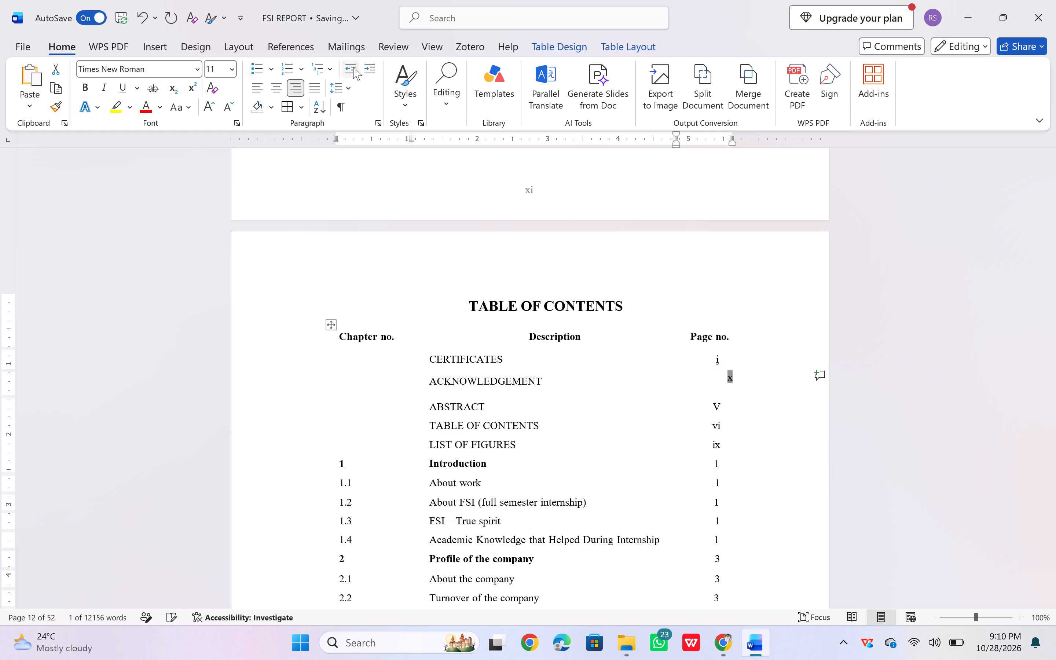
double_click(353, 67)
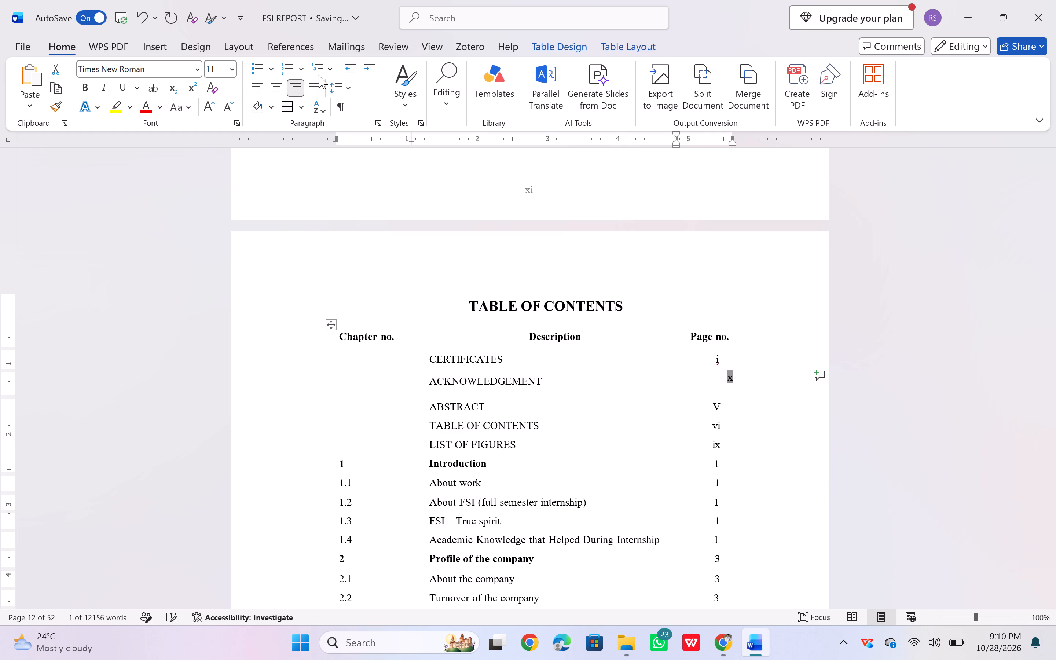
left_click(315, 83)
left_click(366, 67)
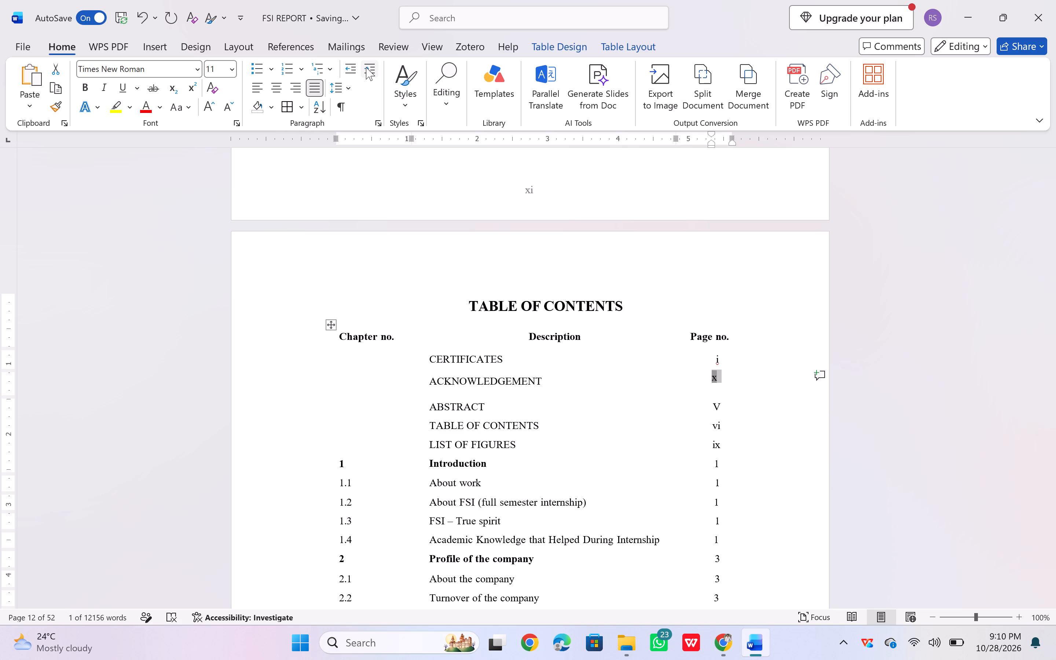
left_click(715, 377)
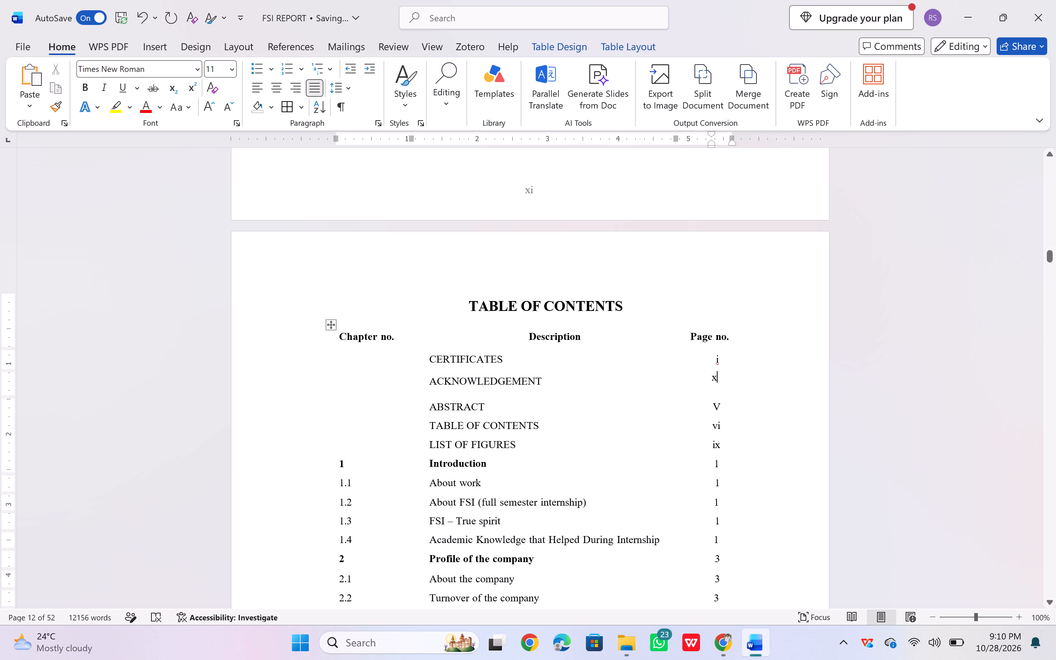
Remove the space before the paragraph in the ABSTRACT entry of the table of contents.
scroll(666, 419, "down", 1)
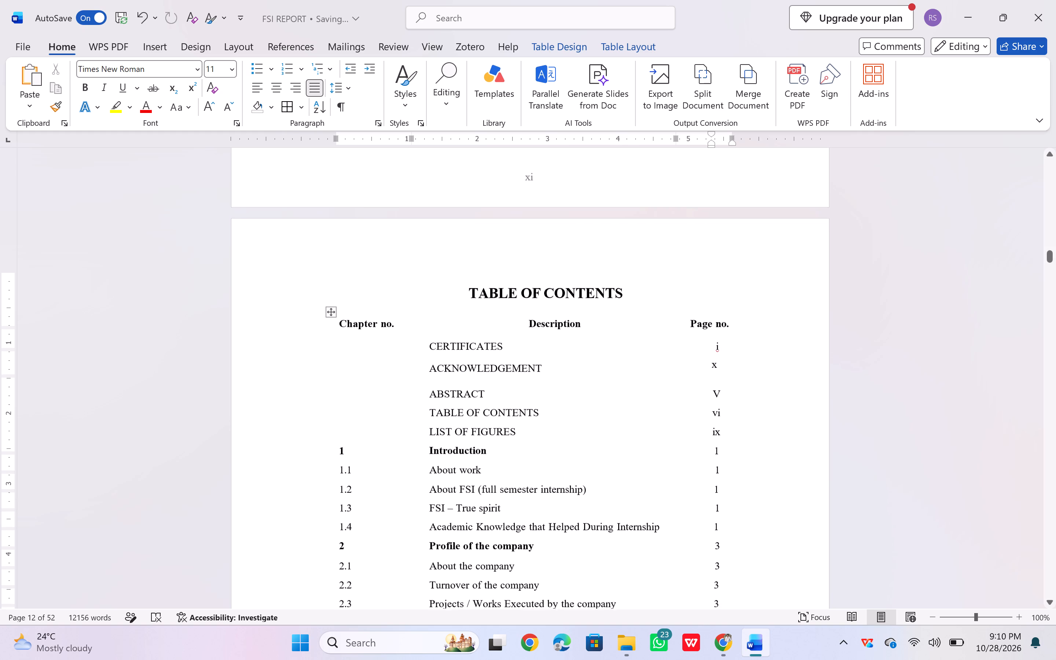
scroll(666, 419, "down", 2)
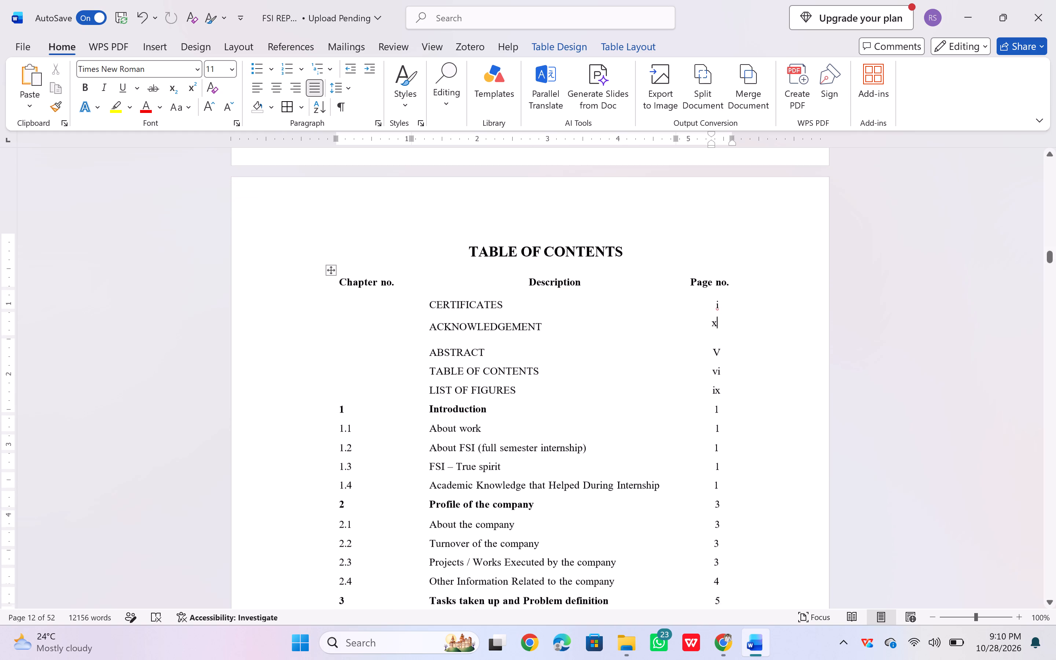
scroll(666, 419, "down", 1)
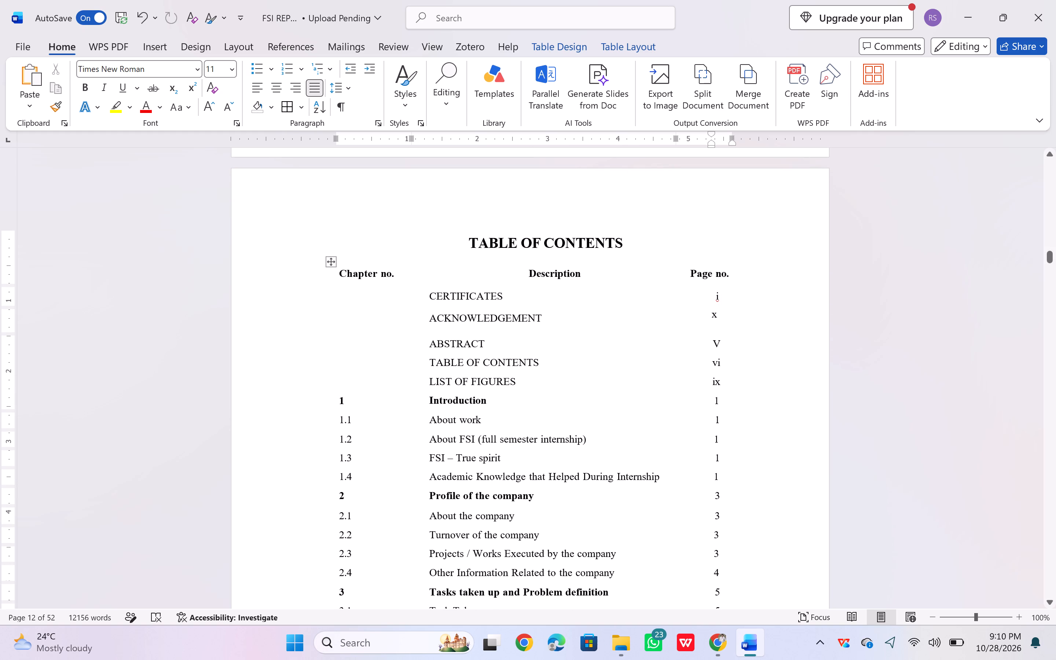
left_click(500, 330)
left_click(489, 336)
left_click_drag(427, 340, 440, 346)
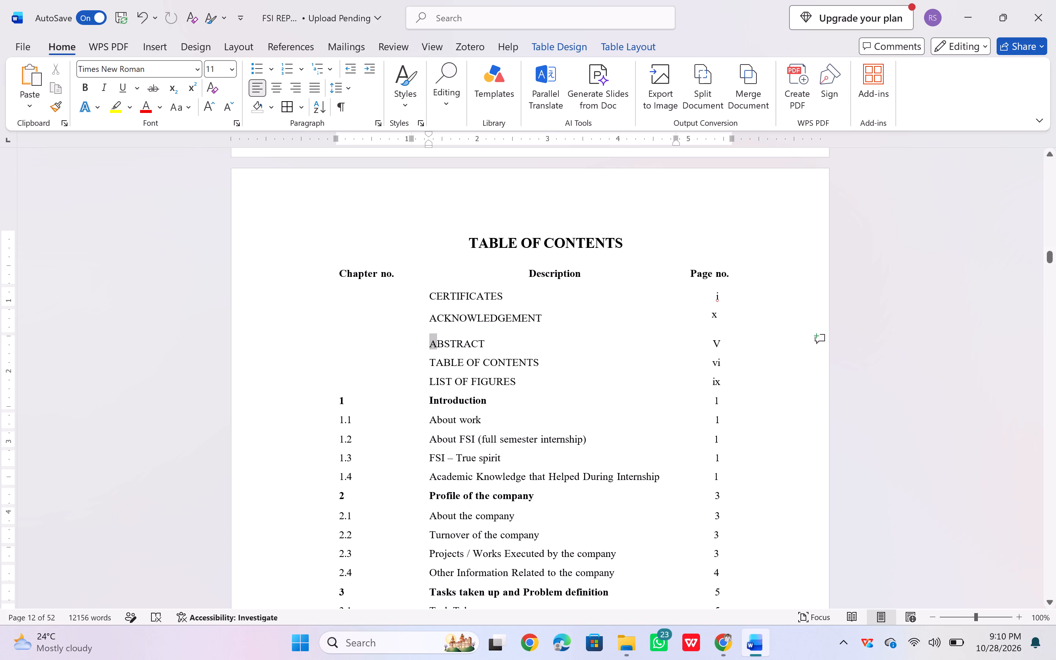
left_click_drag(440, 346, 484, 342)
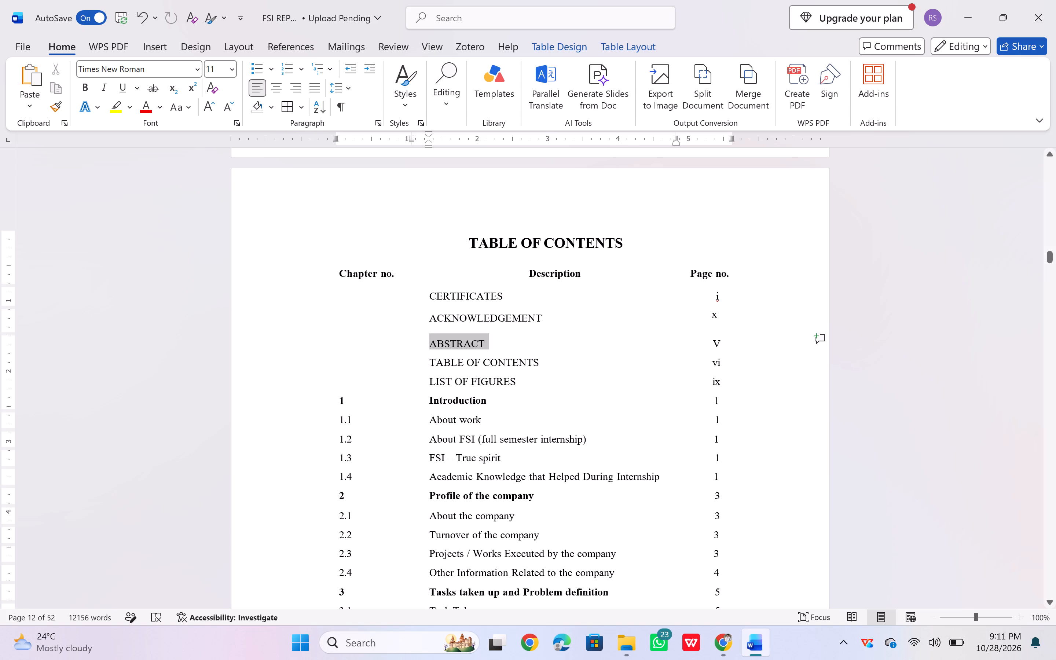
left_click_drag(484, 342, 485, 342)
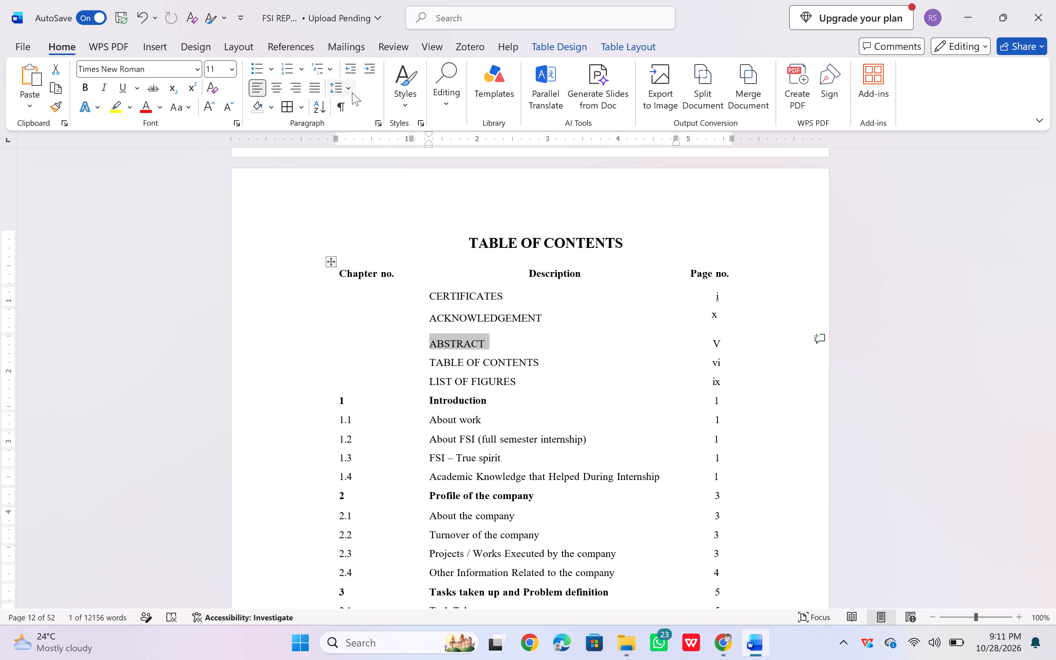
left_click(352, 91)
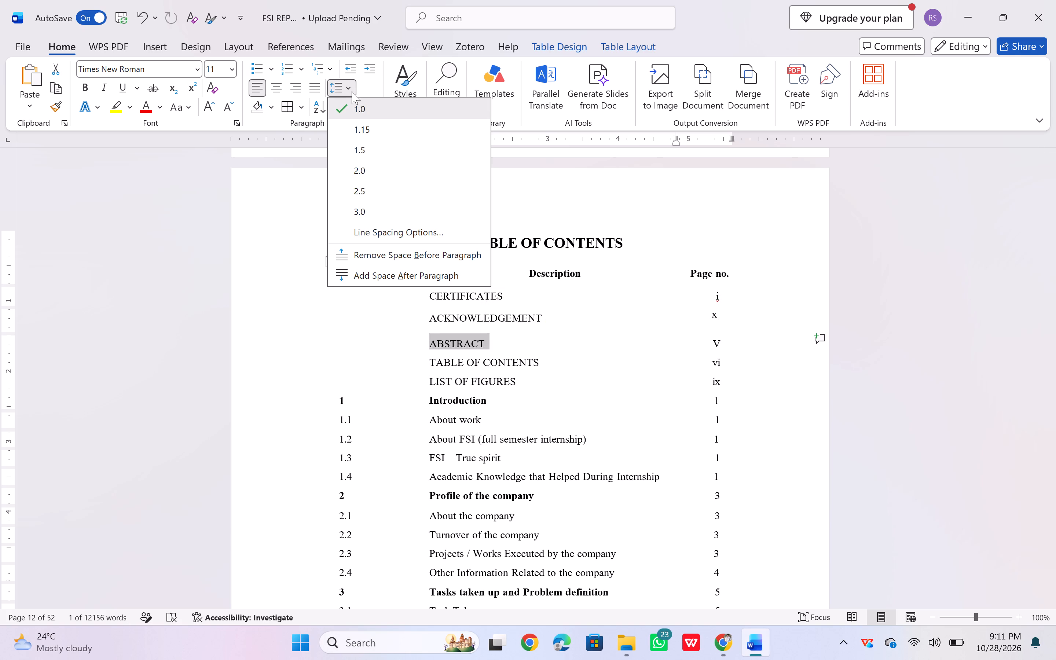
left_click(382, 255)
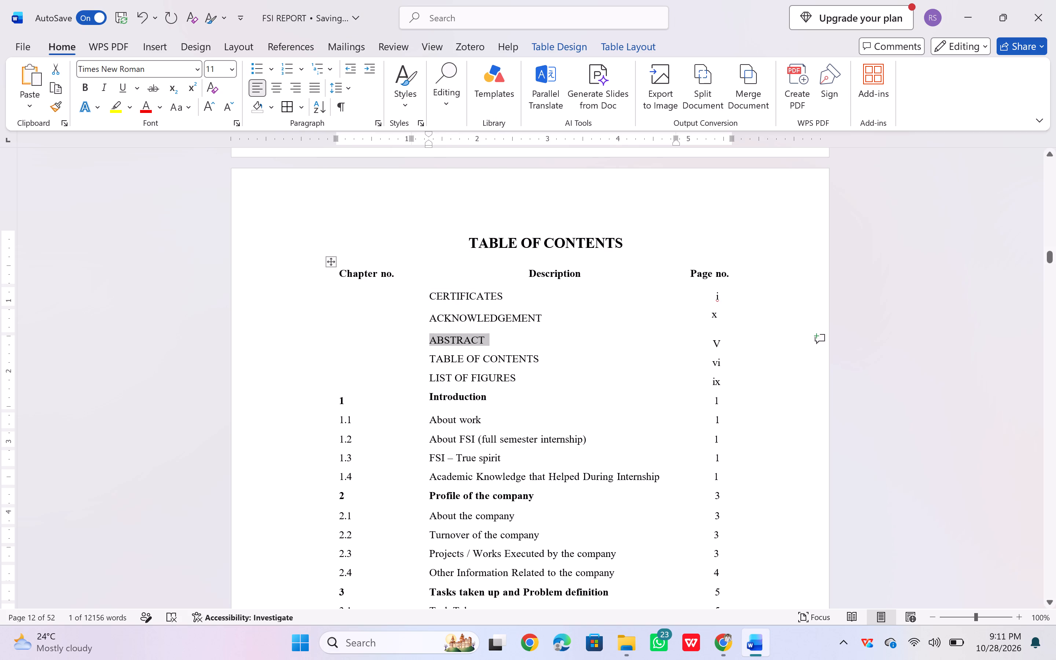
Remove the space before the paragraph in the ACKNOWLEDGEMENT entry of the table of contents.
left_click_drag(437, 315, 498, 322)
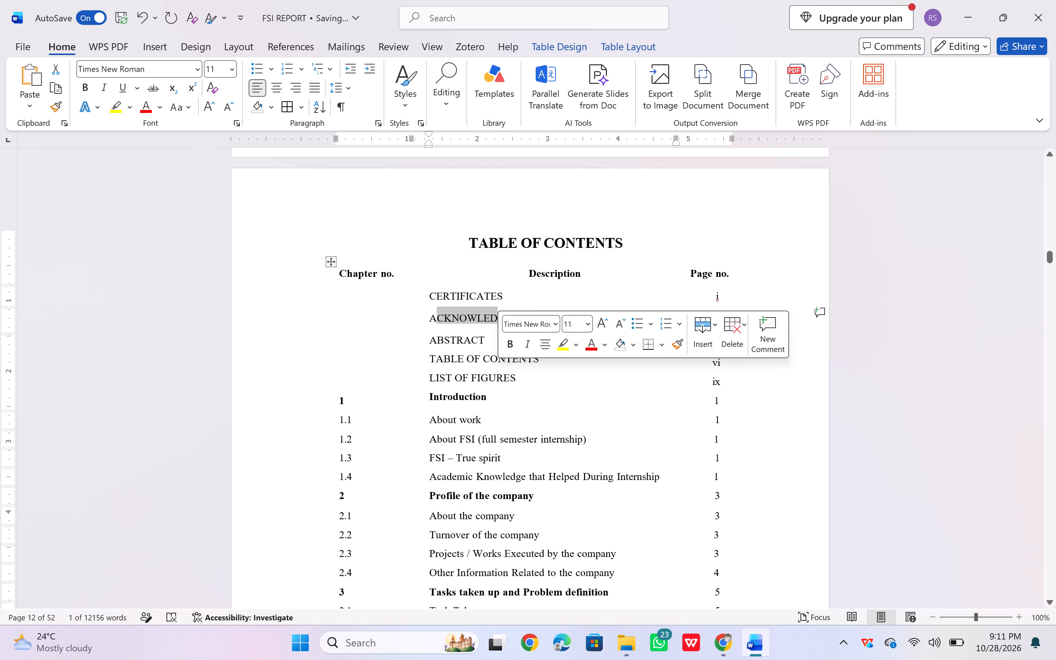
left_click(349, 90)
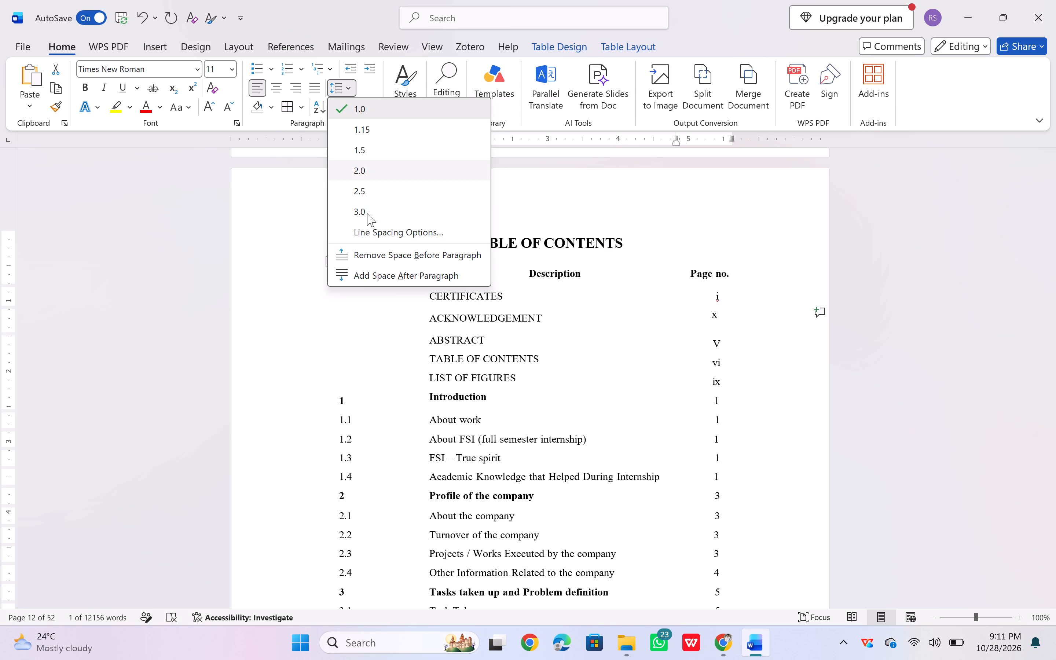
Remove the space before the paragraph in the ACKNOWLEDGEMENT entry of the table of contents.
left_click(364, 250)
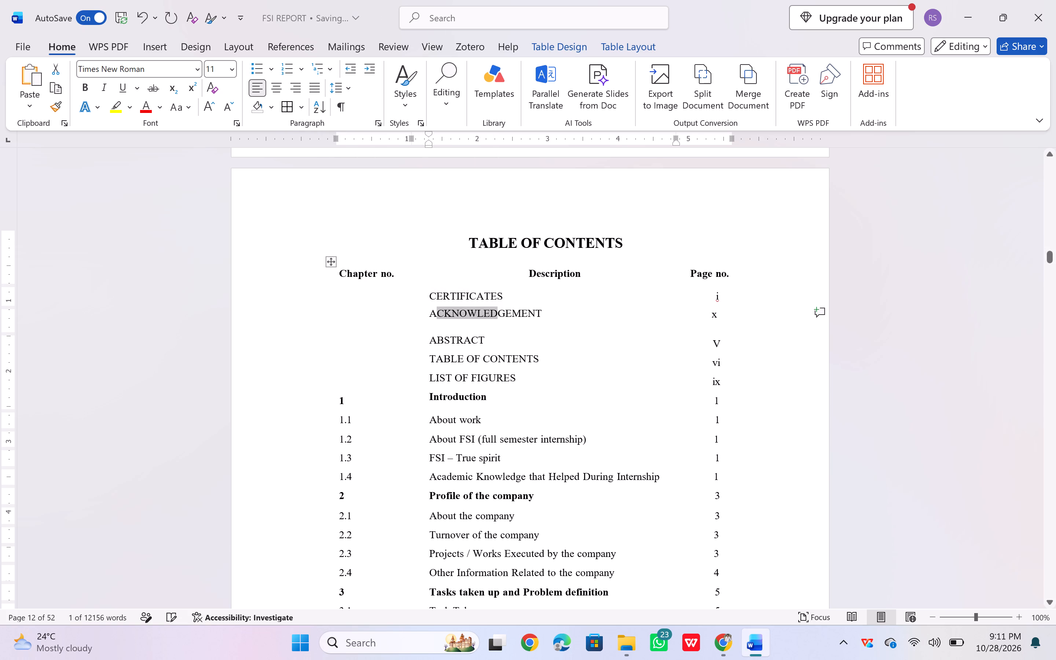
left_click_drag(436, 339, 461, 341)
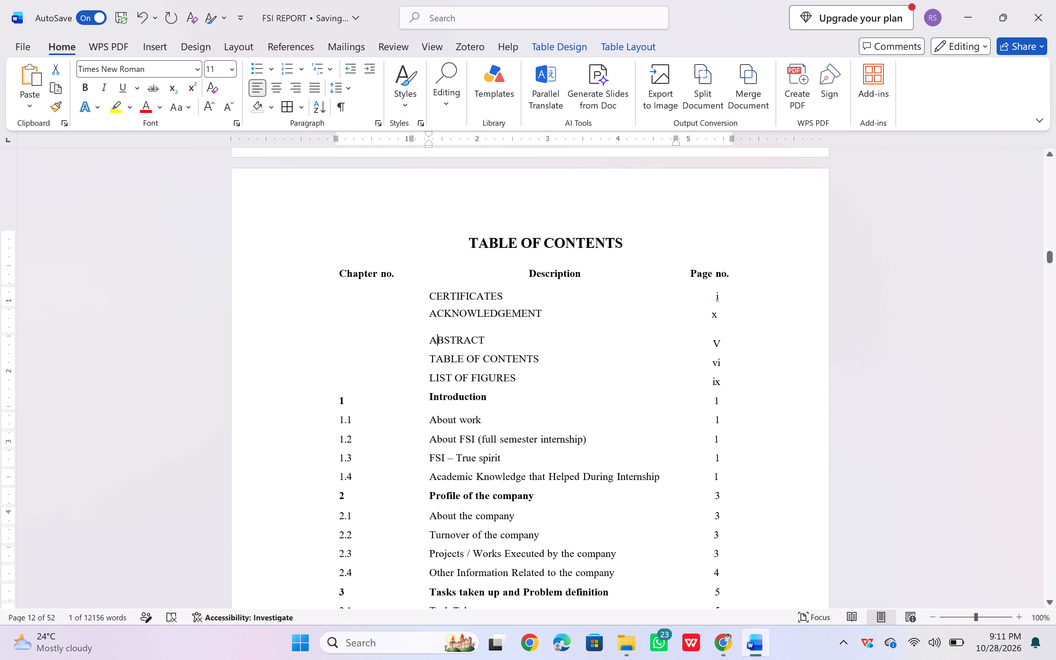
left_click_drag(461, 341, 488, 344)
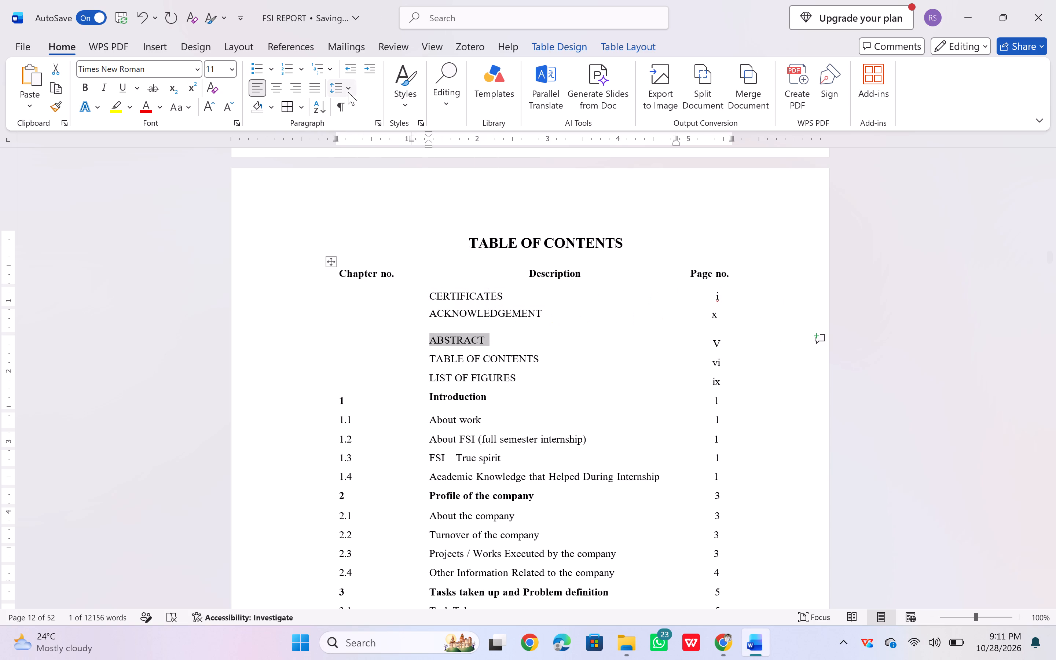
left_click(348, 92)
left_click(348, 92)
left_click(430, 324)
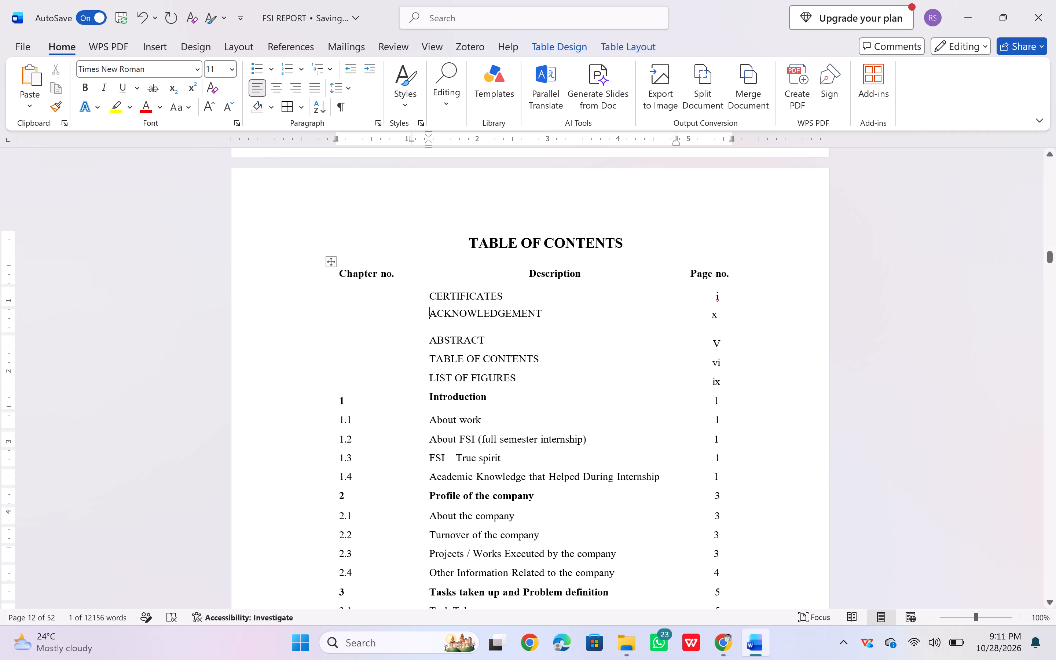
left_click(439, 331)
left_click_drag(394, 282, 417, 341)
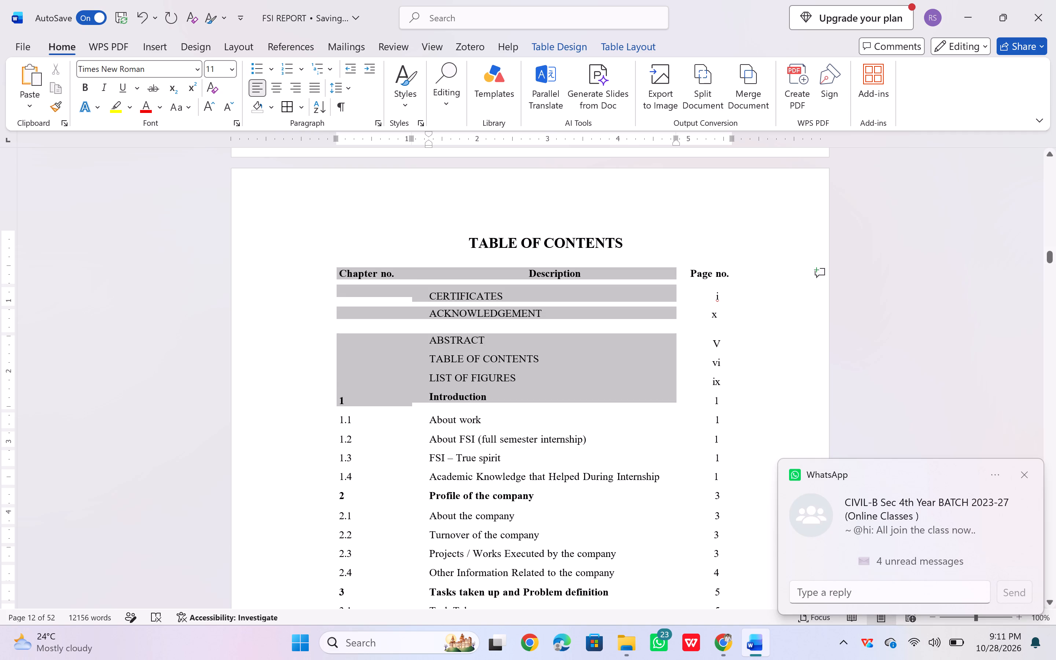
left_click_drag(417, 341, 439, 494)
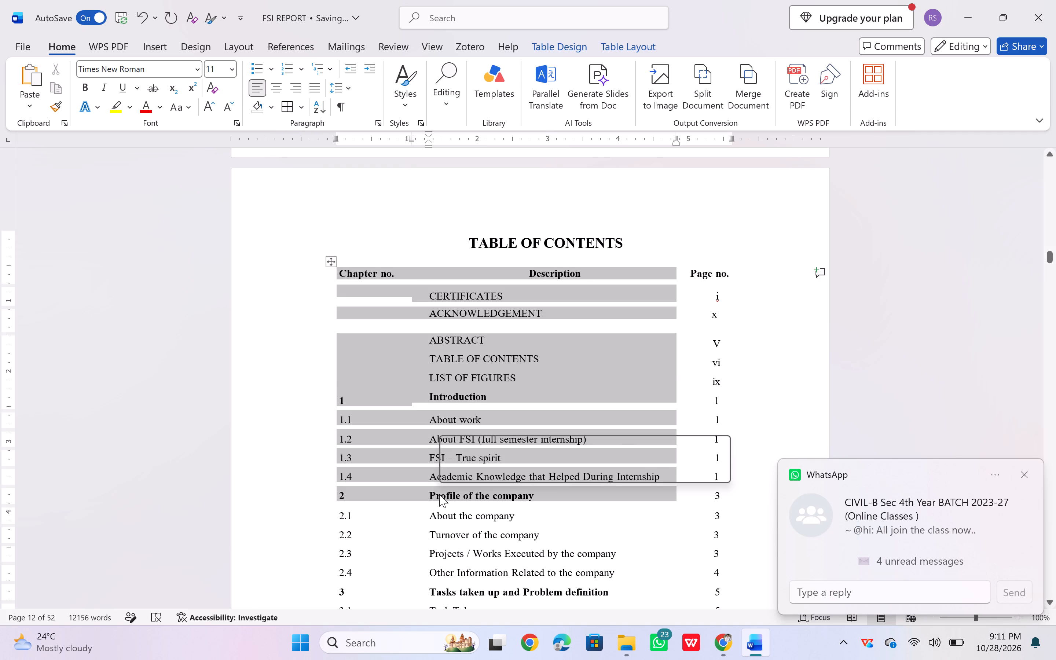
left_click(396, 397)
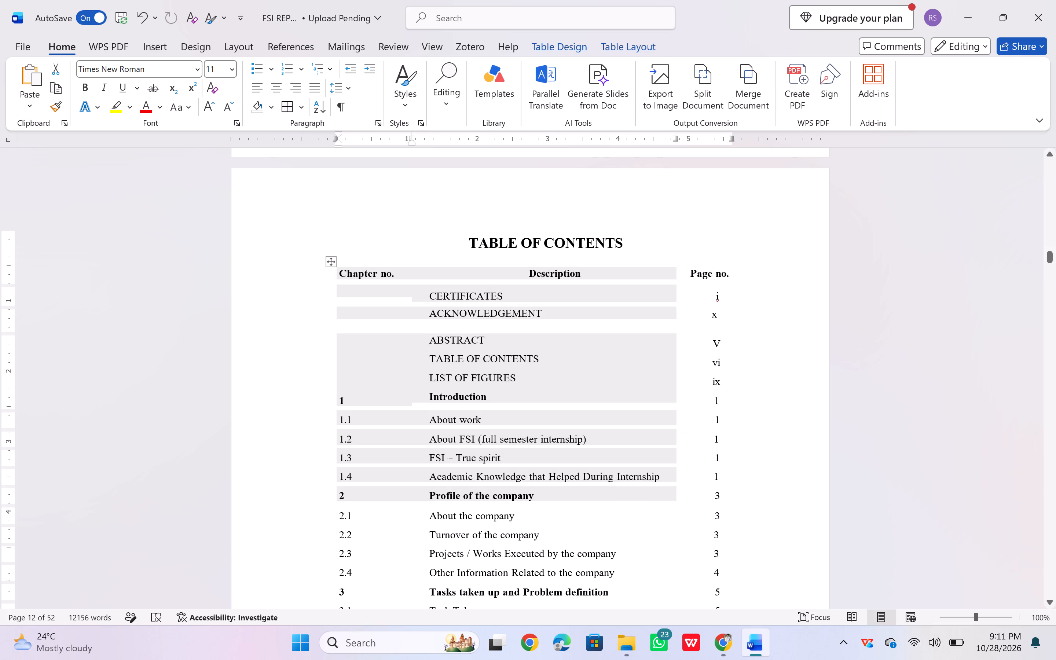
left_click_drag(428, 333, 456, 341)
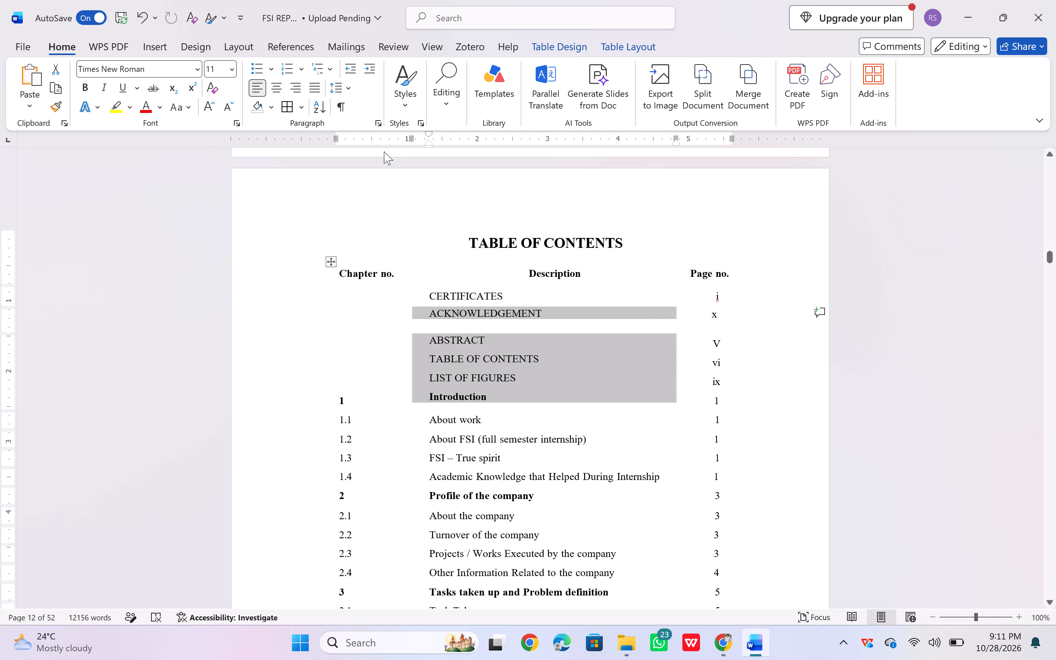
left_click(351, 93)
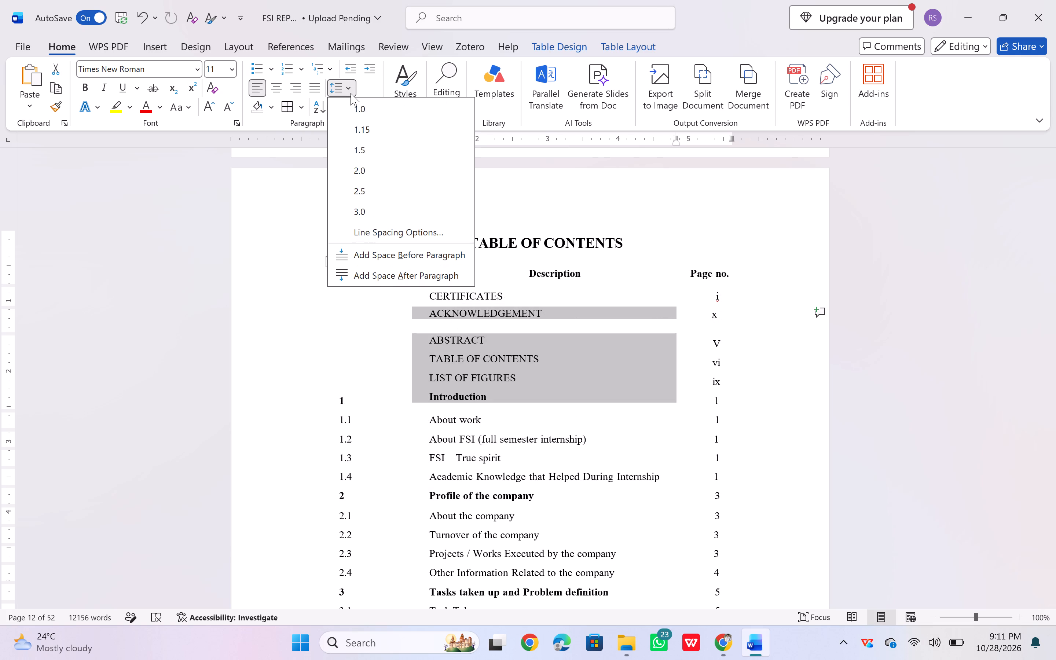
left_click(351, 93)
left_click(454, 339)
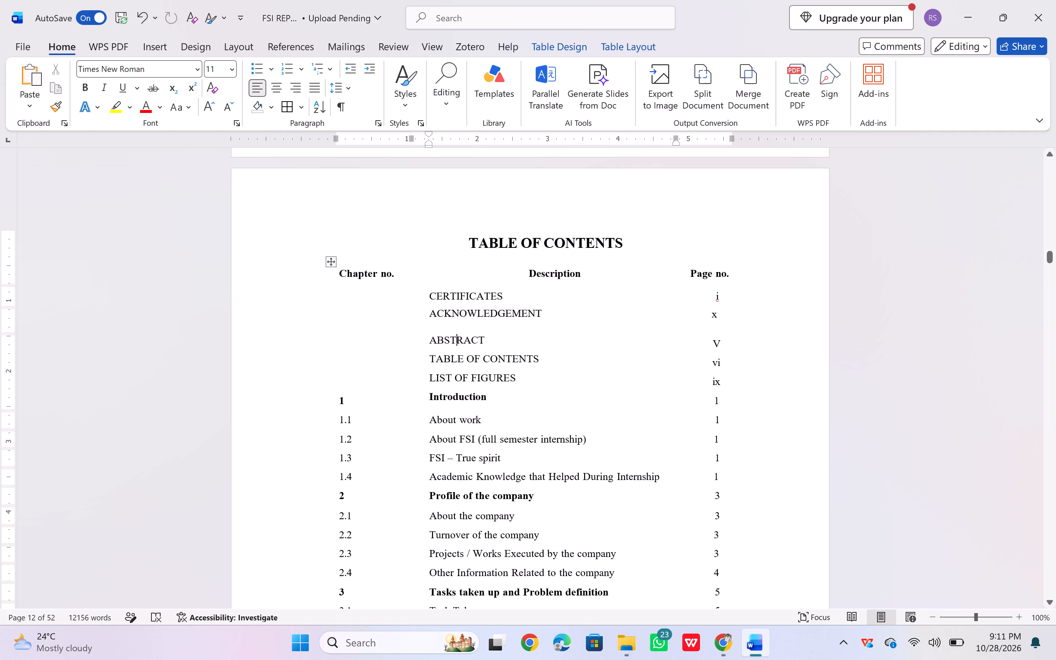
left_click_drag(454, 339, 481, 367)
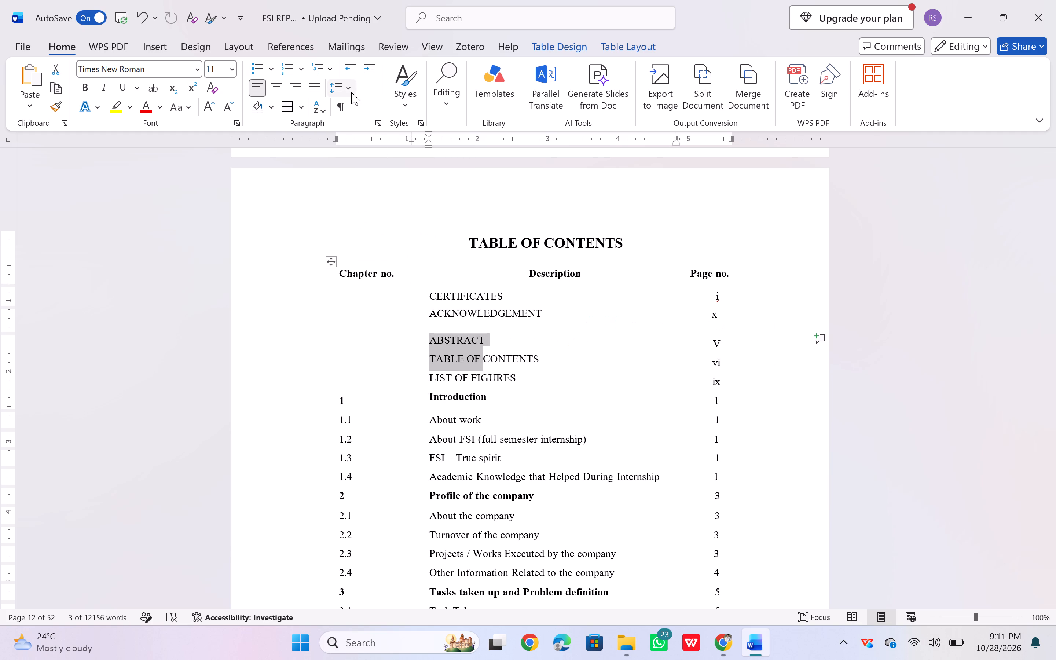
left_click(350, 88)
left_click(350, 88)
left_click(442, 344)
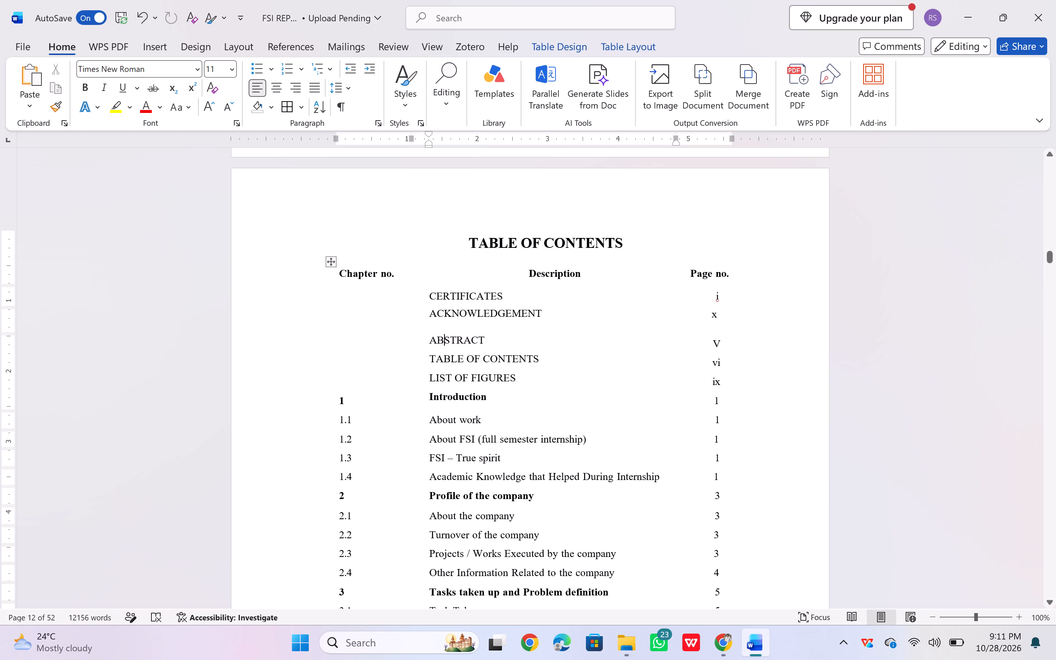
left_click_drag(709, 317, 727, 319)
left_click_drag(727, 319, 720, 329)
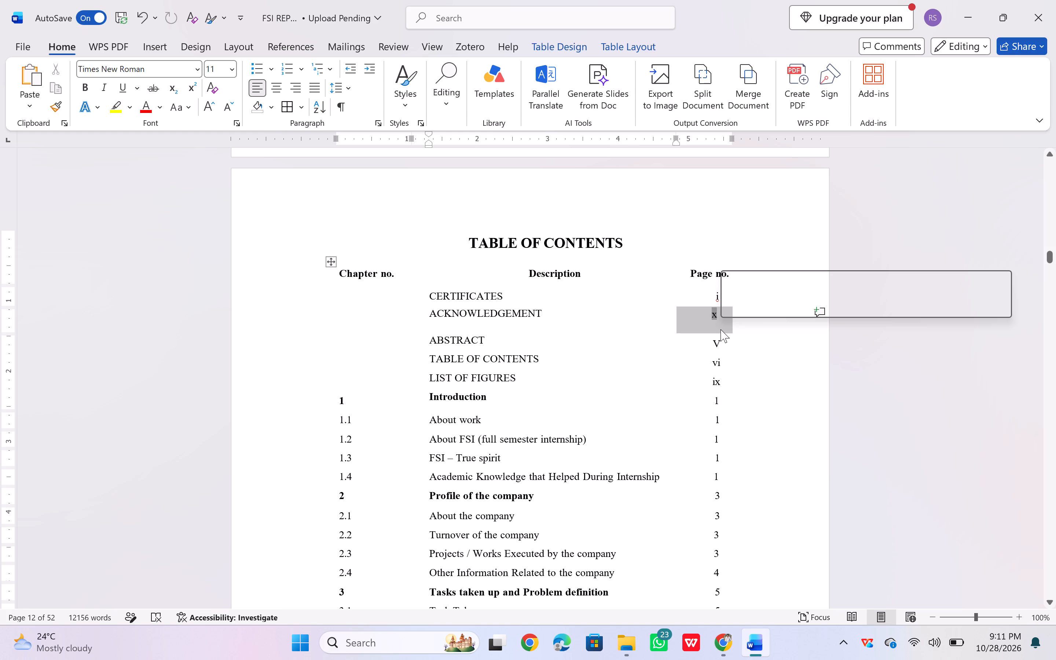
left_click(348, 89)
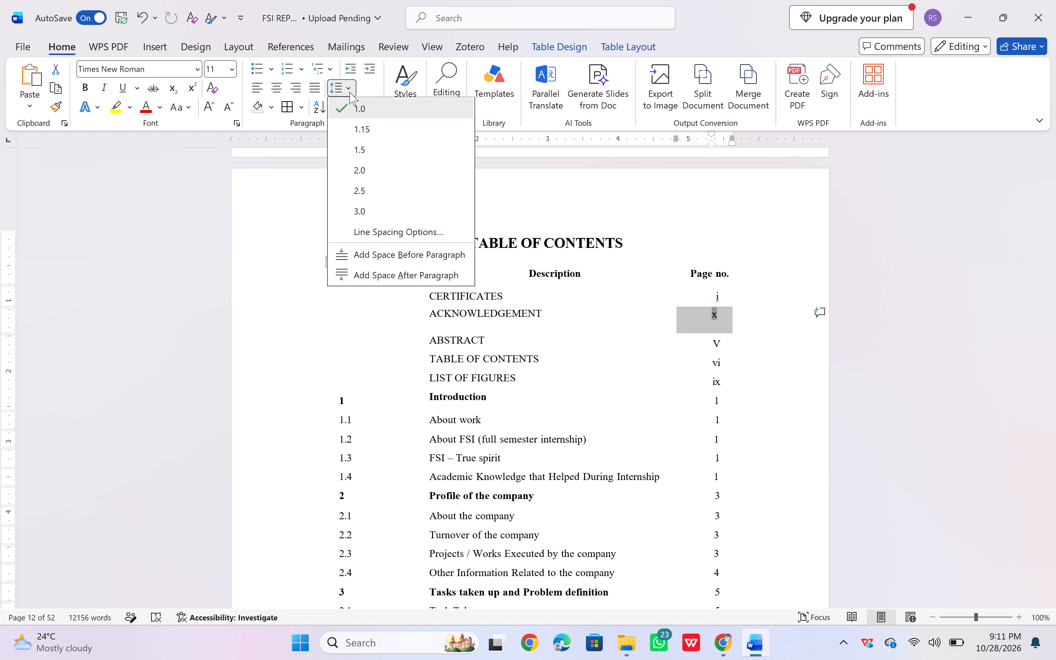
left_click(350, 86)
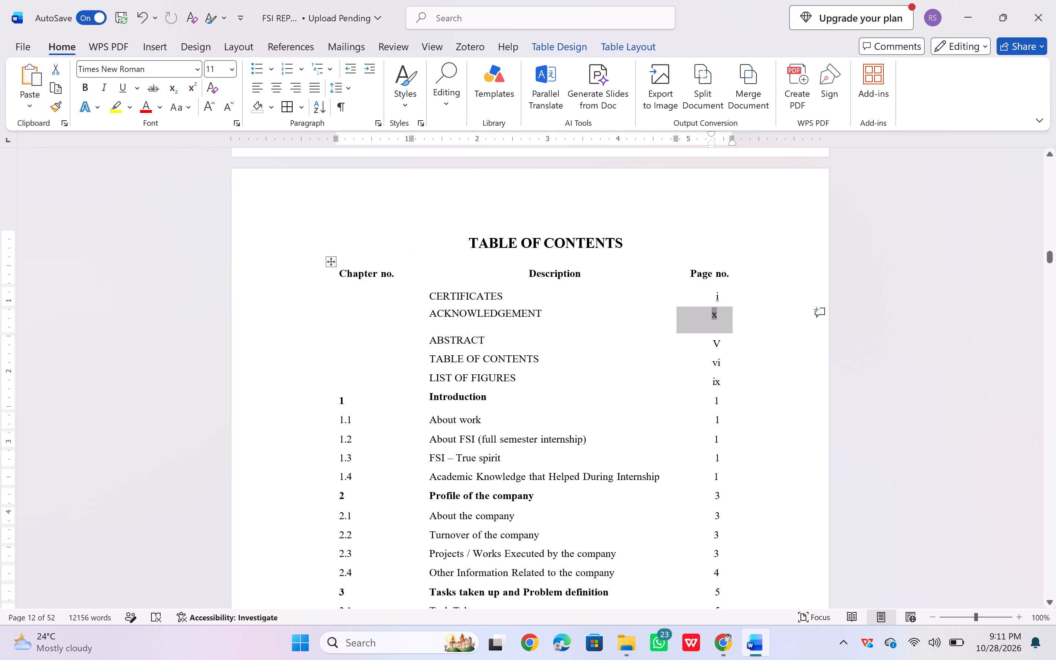
Undo the recent paragraph spacing changes and the pasting, alignment and indent changes made to the ACKNOWLEDGEMENT page number.
key("ctrl+z")
key("ctrl+z")
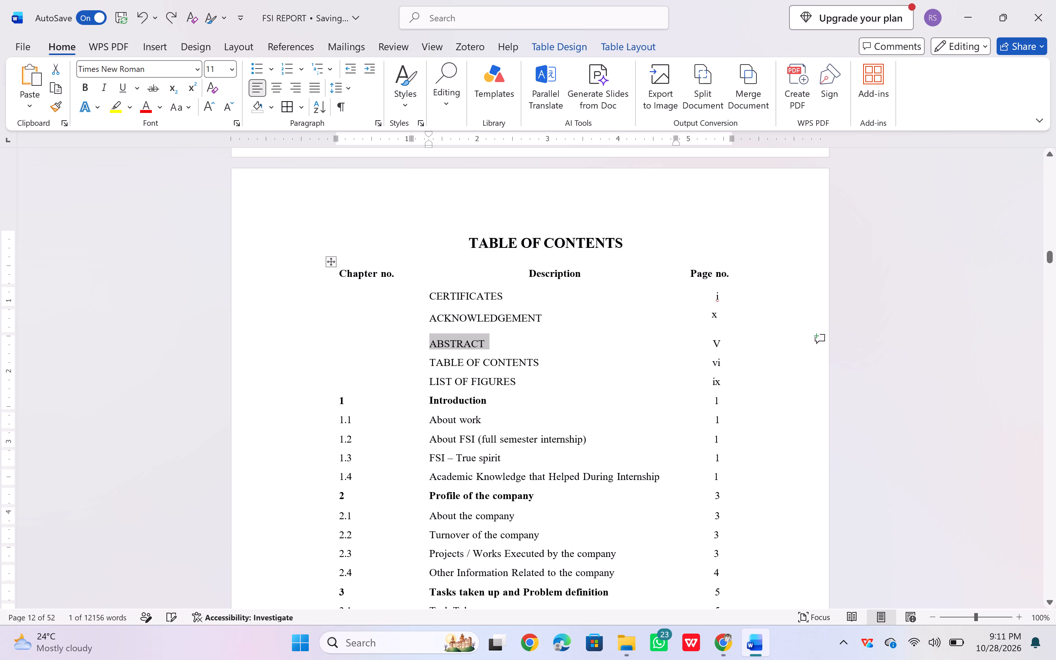
key("ctrl+z")
key("ctrl+z")
key("ctrl+z")
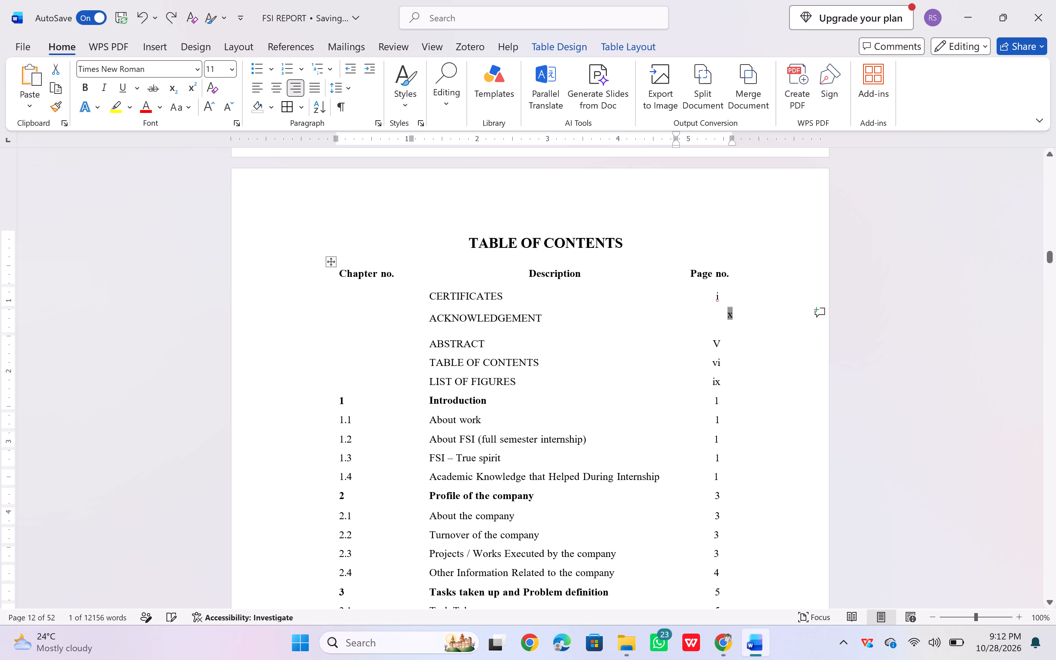
key("ctrl+z")
key("ctrl+z")
key("ctrl+z")
key("ctrl+z")
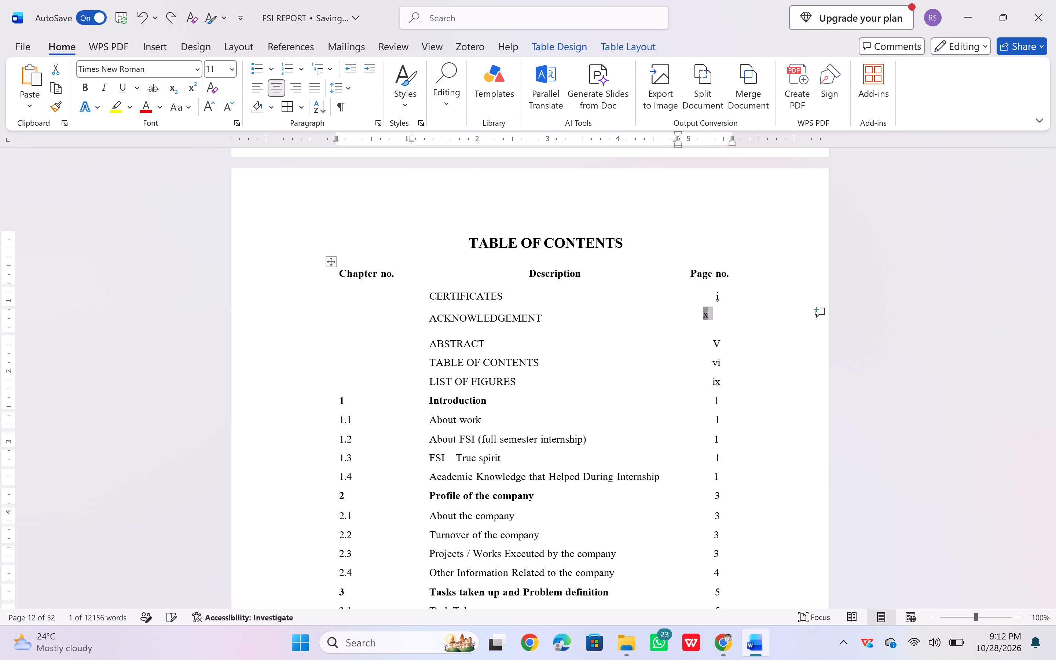
key("ctrl+z")
key("ctrl+z")
key("ctrl+z")
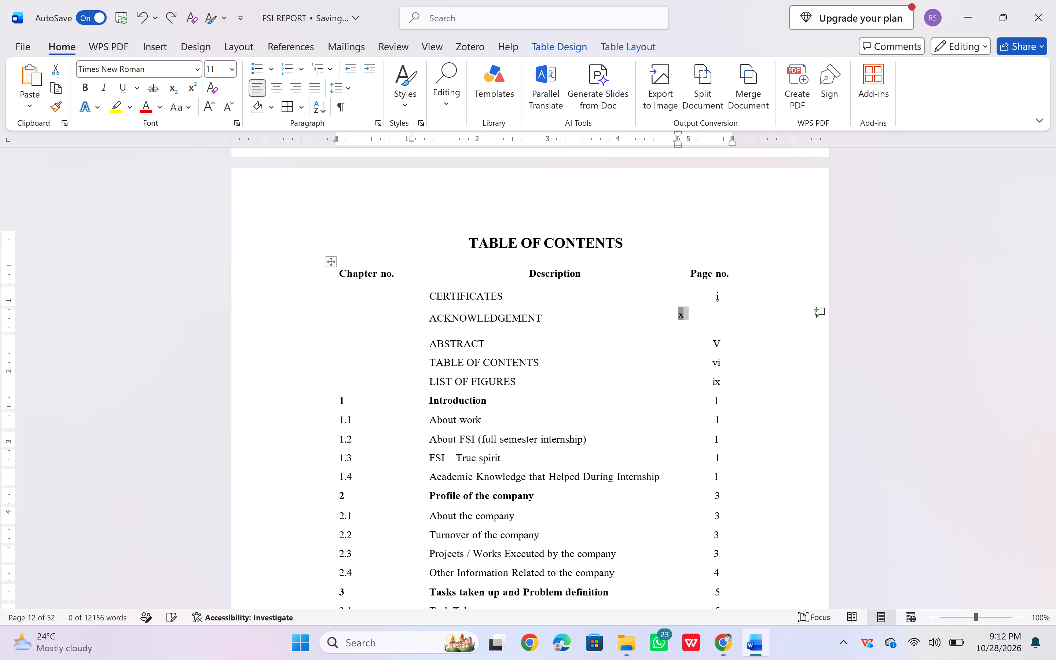
key("ctrl+z")
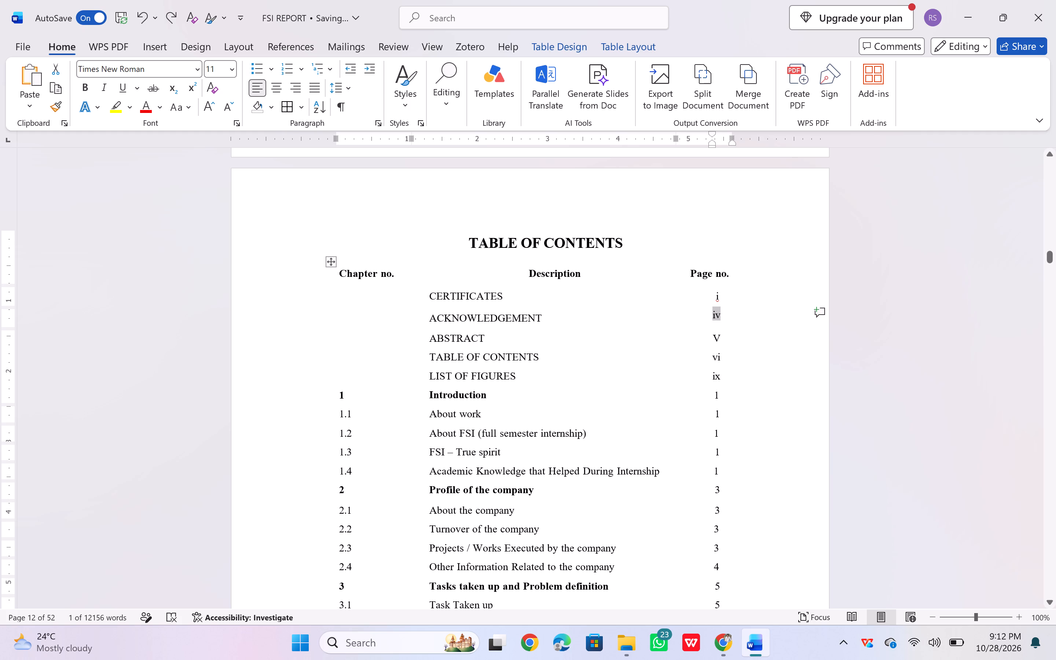
Replace the ACKNOWLEDGEMENT page number in the table of contents with x, keeping the cell's original formatting.
key("BackSpace")
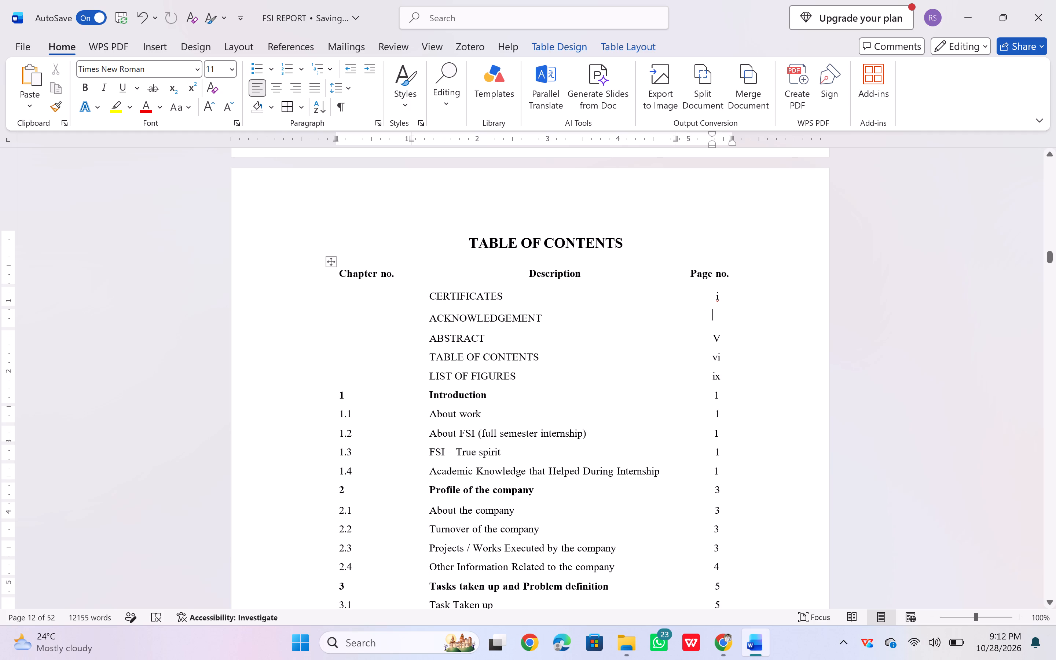
key("x")
Check the abstract page's footer number and replace the ABSTRACT page number in the table of contents with a lowercase x.
scroll(604, 326, "up", 4)
scroll(604, 326, "down", 1)
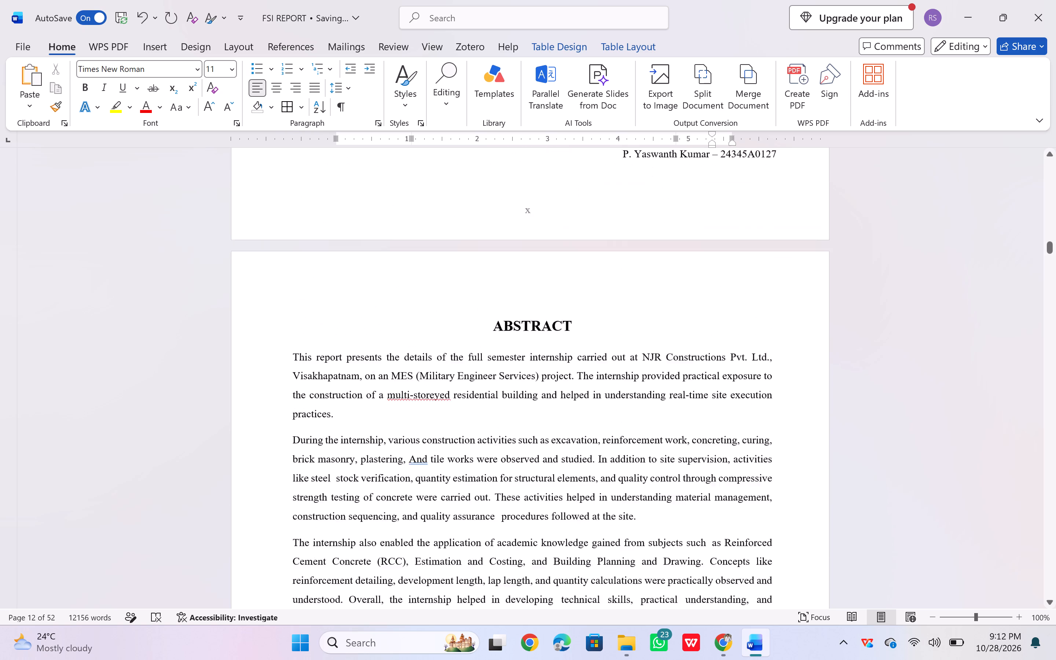
scroll(604, 326, "down", 3)
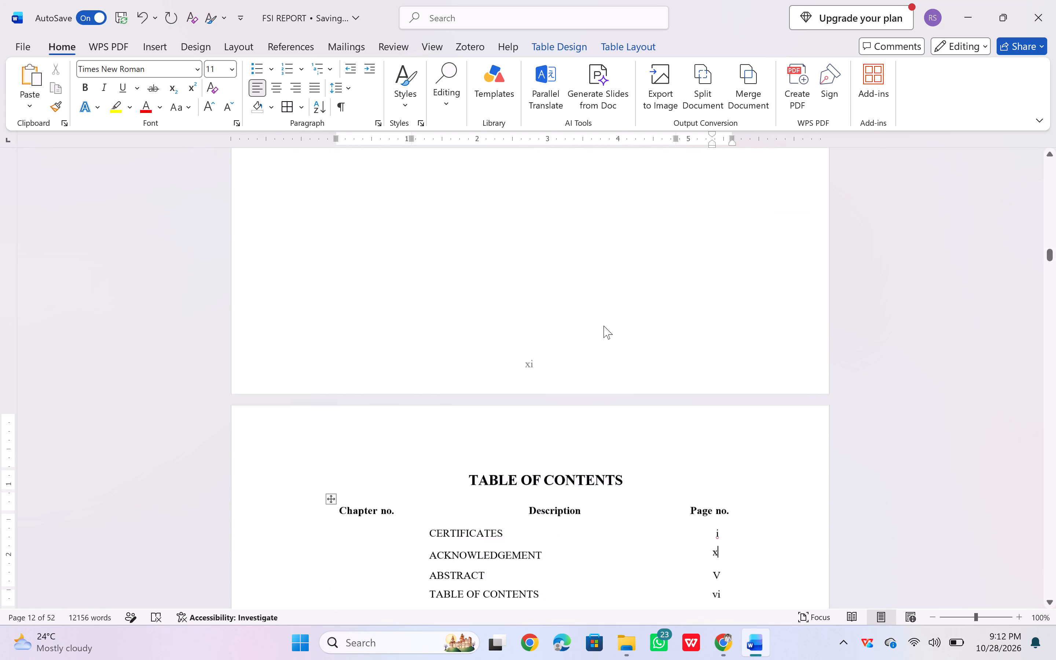
scroll(604, 326, "down", 1)
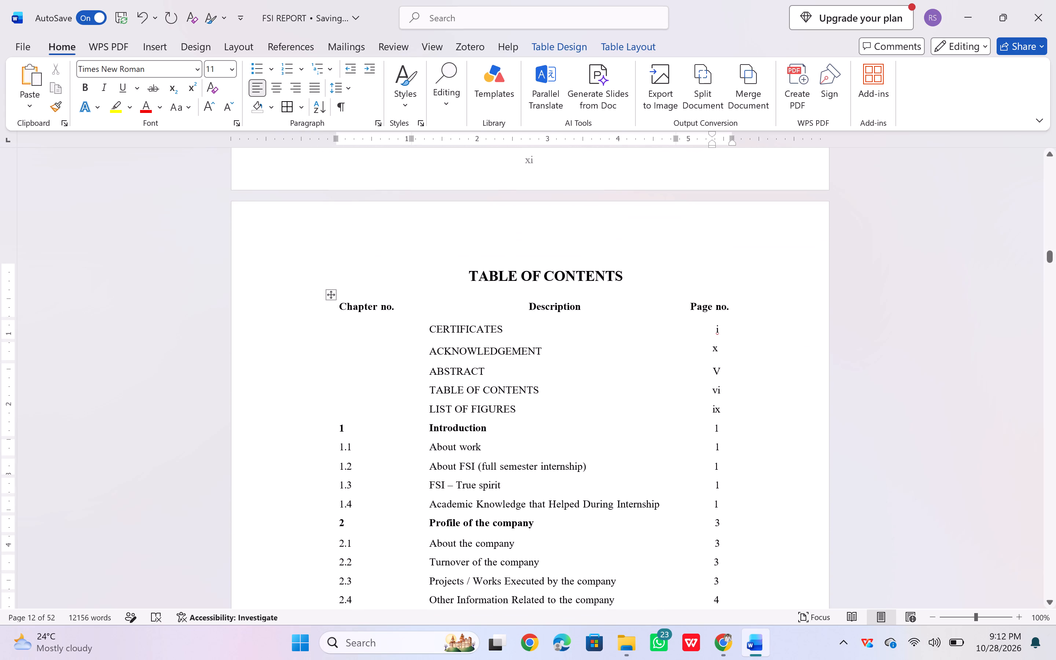
left_click(719, 367)
key("BackSpace")
key("x")
key("1")
key("BackSpace")
key("BackSpace")
left_click(719, 328)
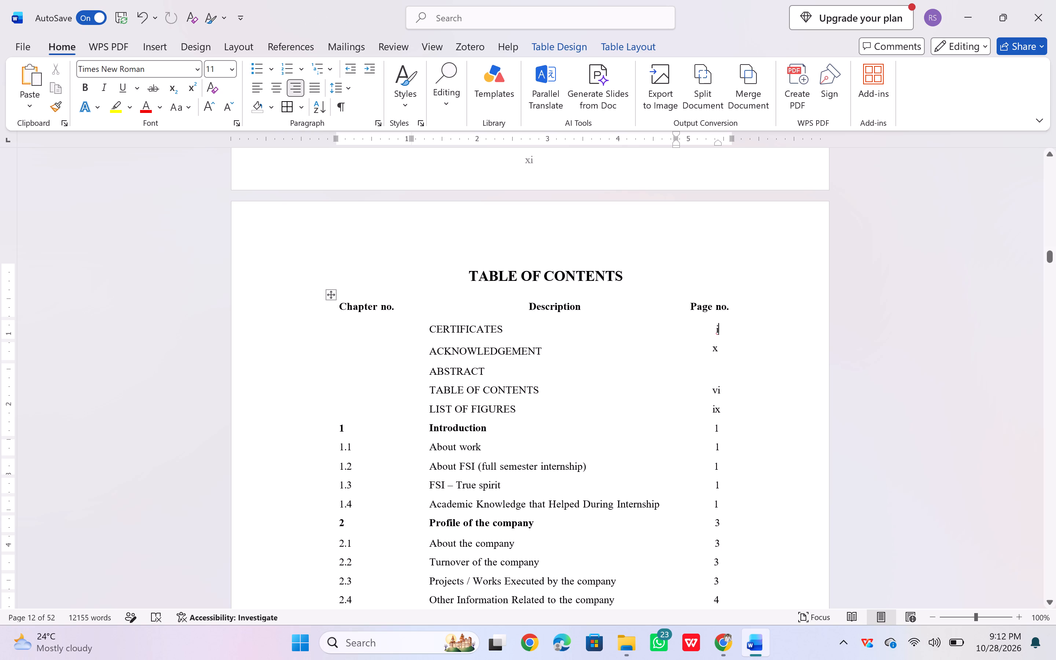
left_click(715, 364)
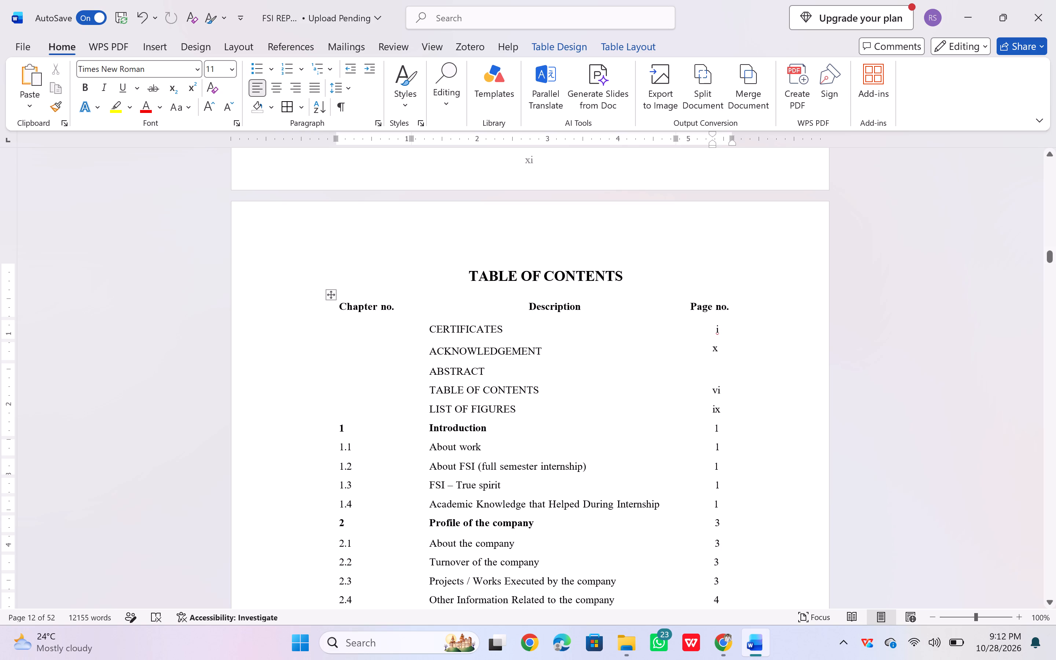
key("x")
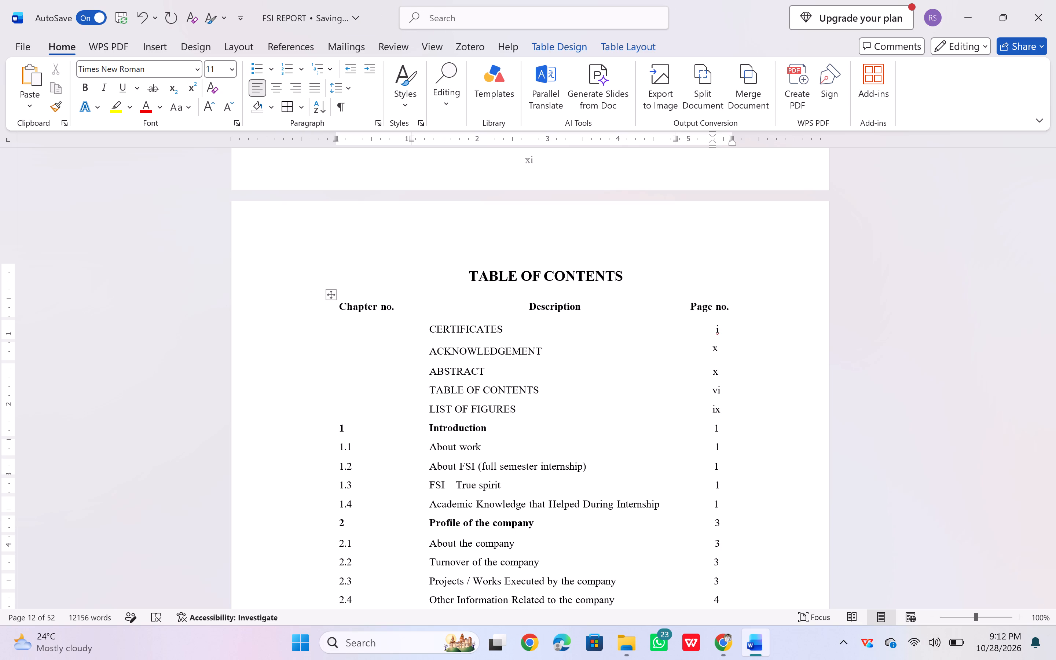
Copy the i from the CERTIFICATES page number and append it to the ABSTRACT page number, making it xi without a space.
triple_click(715, 329)
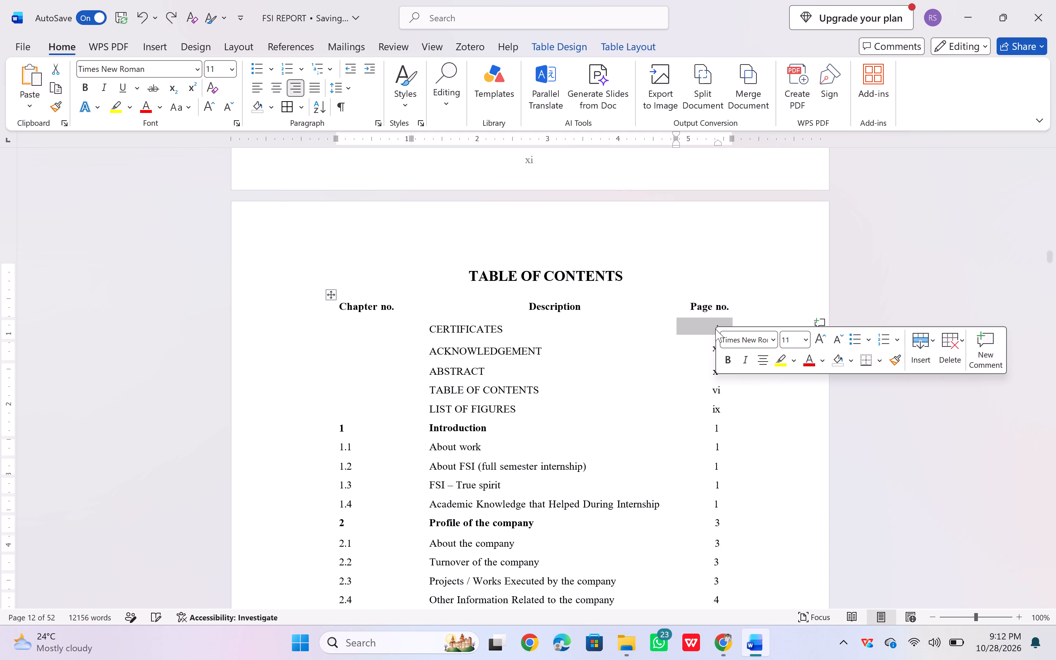
left_click(704, 323)
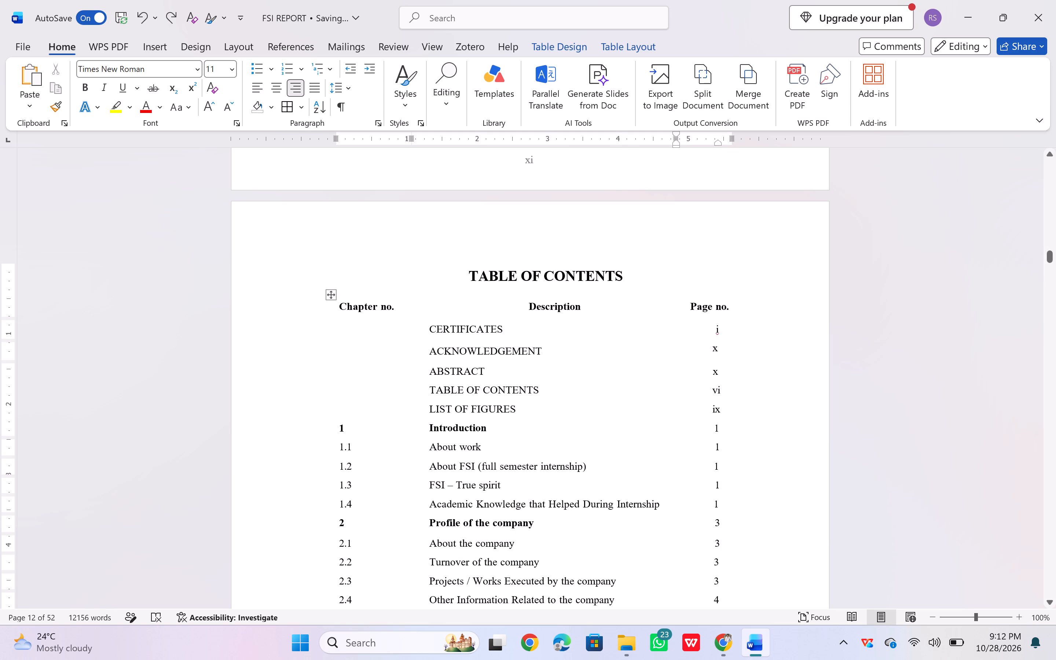
left_click_drag(720, 328, 716, 328)
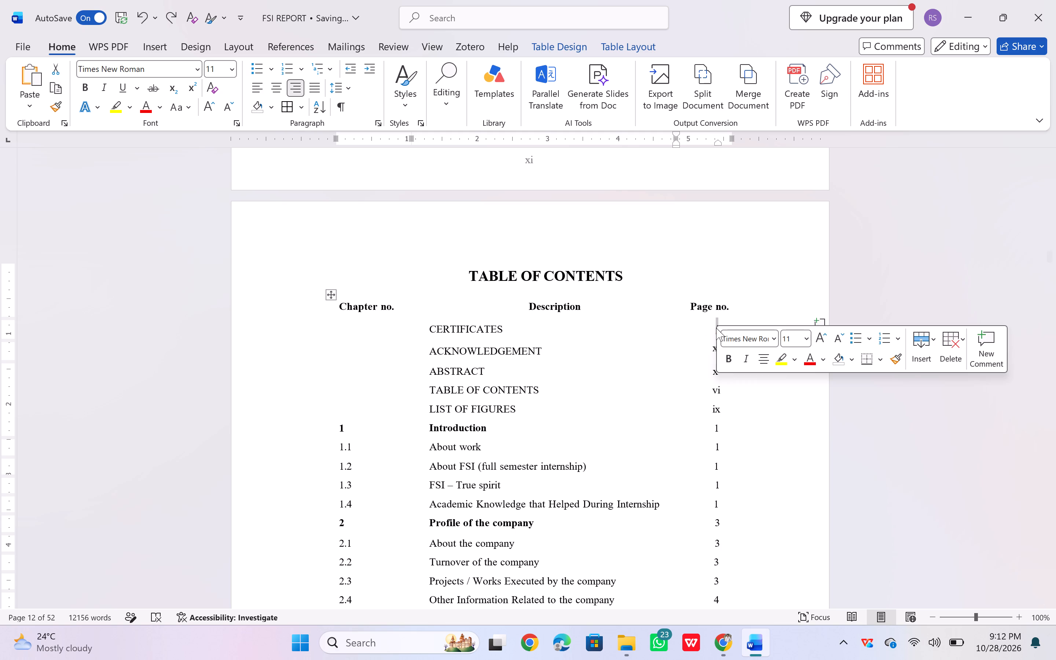
key("ctrl+c")
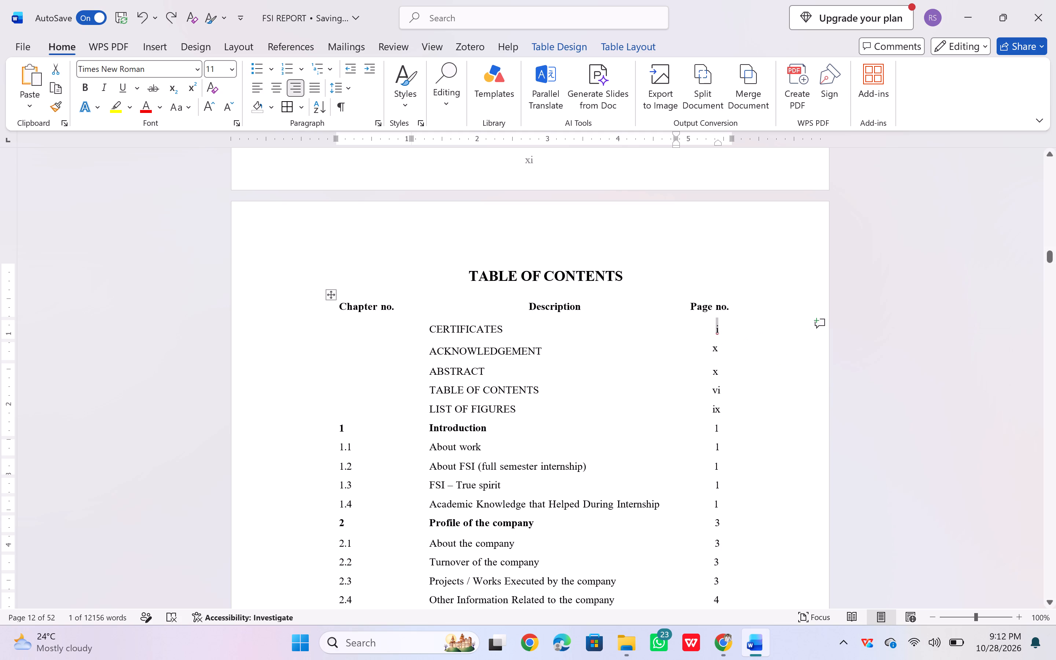
left_click(717, 373)
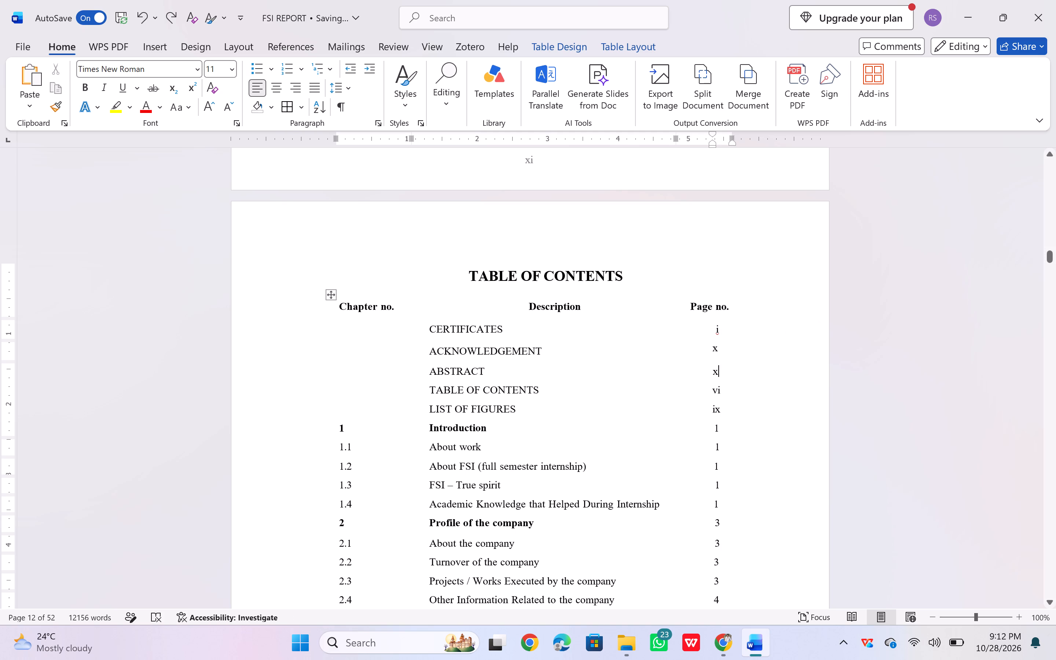
key("ctrl+v")
key("Left")
key("Left")
key("Right")
key("BackSpace")
Change the TABLE OF CONTENTS entry's page number to xii, using the copied i and leaving no space between the letters.
scroll(636, 397, "down", 2)
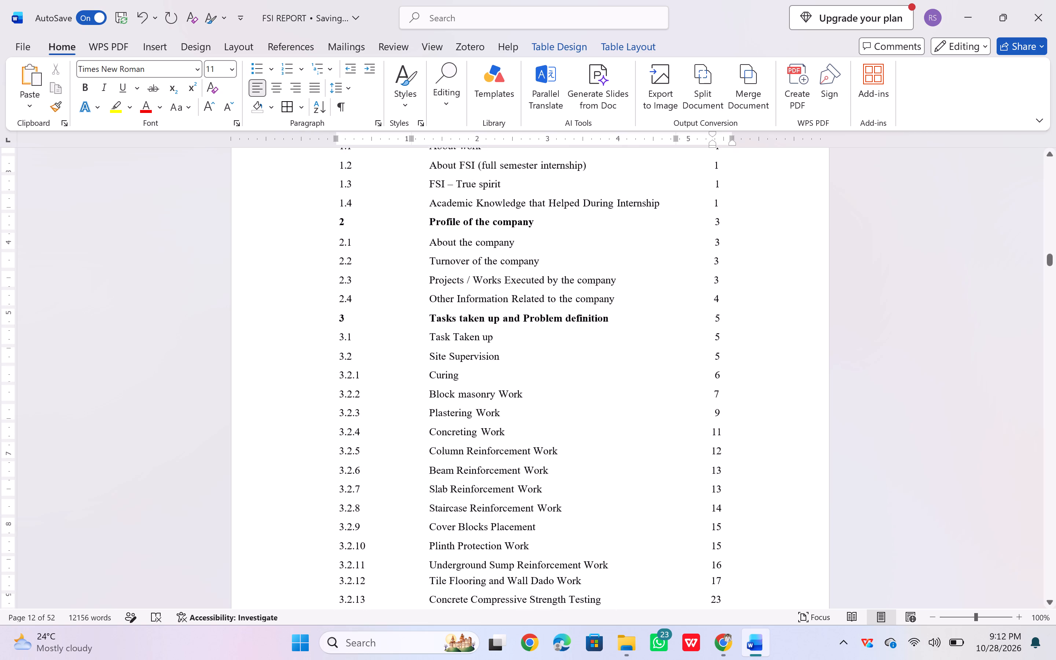
scroll(636, 397, "up", 1)
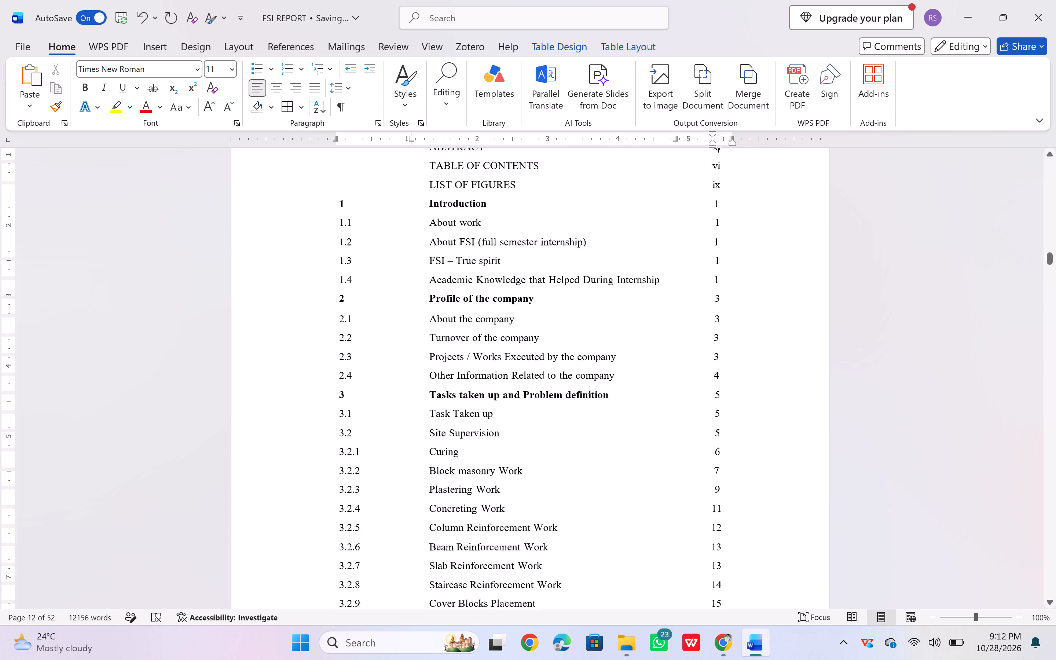
scroll(636, 397, "up", 1)
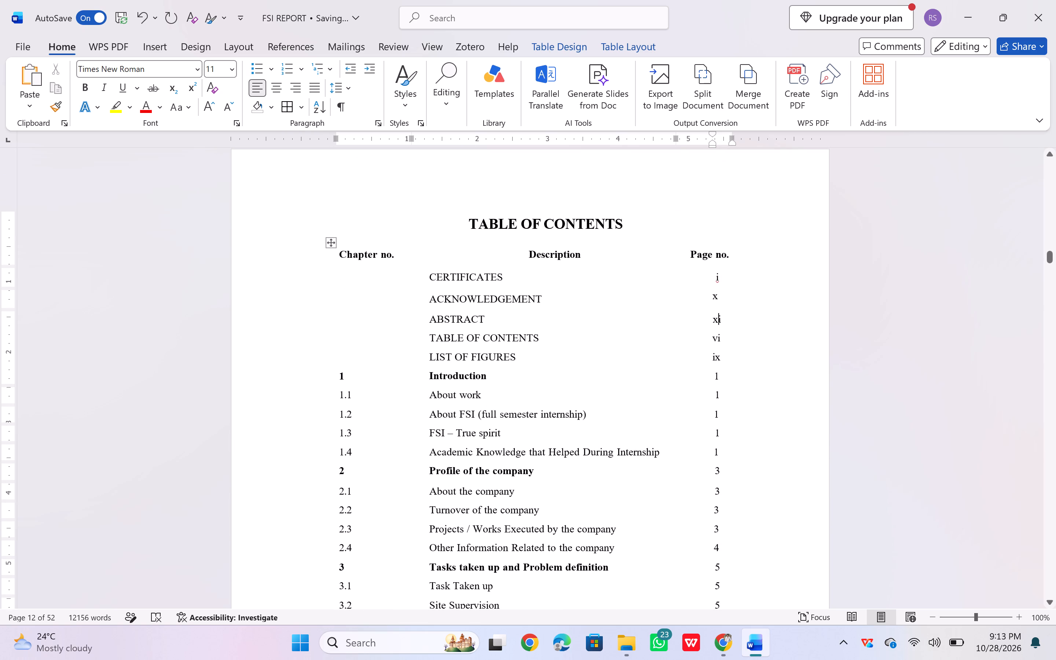
left_click(717, 339)
key("BackSpace")
key("x")
key("ctrl+v")
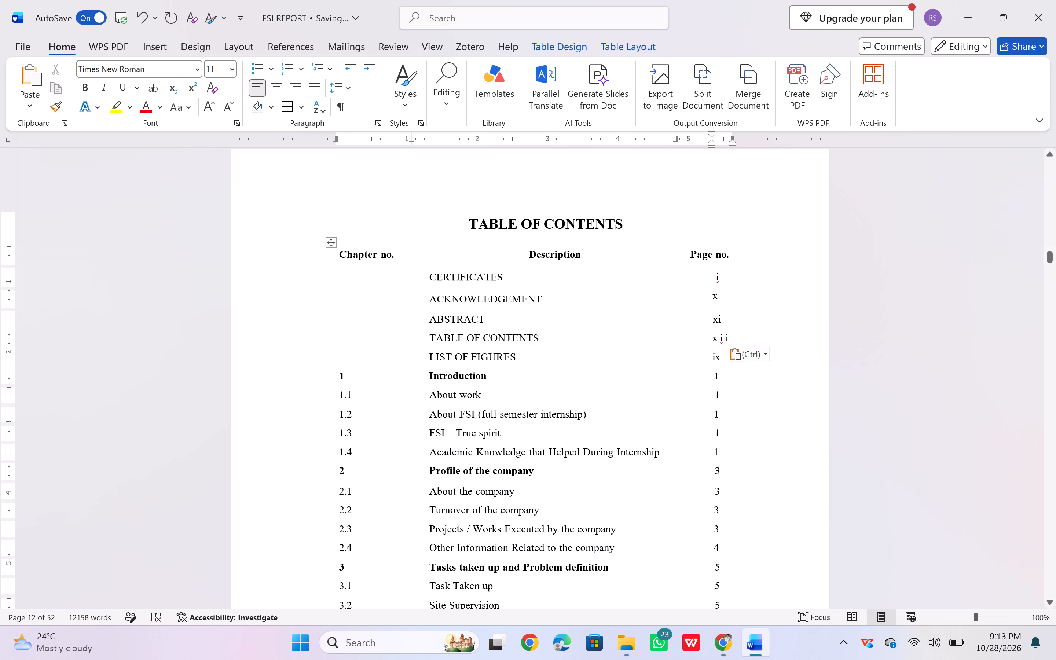
key("BackSpace")
key("Left")
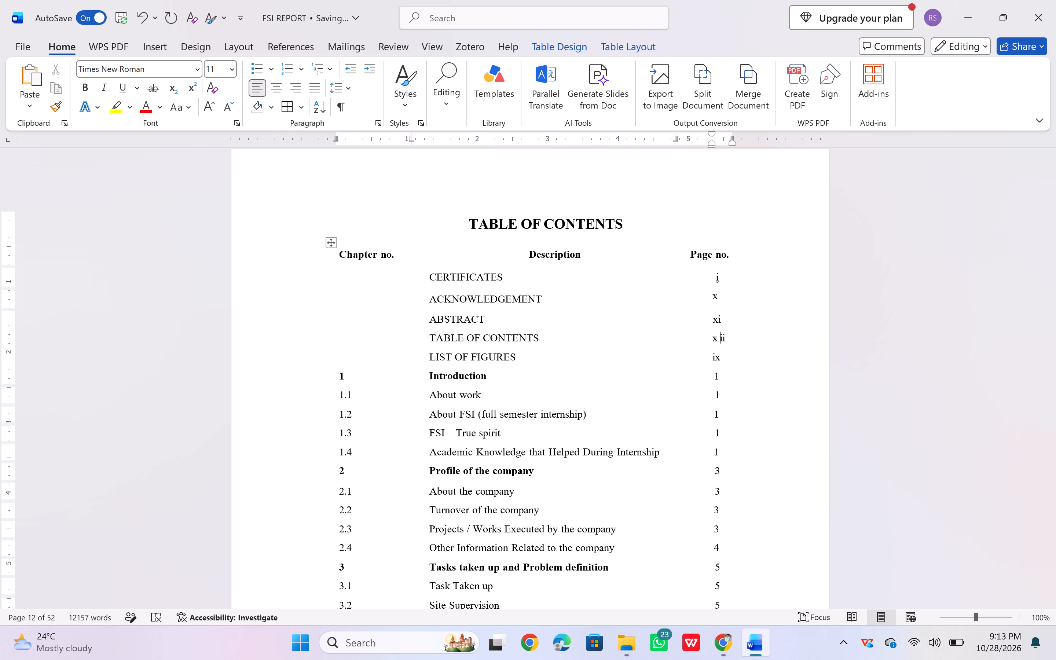
key("BackSpace")
Check where the list of figures page falls and shorten the LIST OF FIGURES page number in the table of contents to x.
scroll(653, 417, "down", 2)
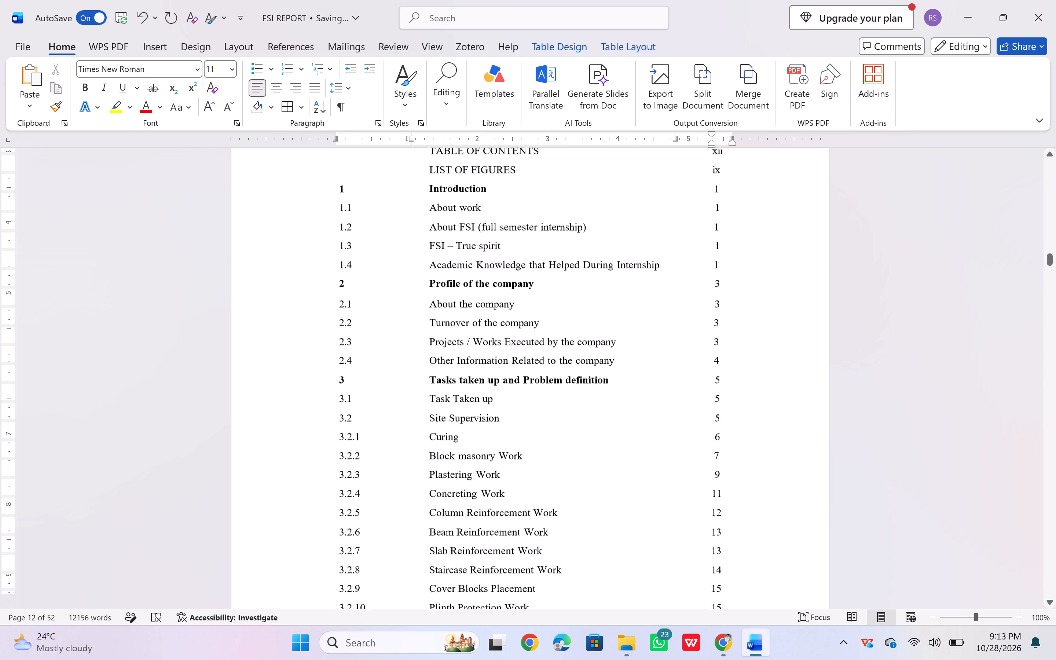
scroll(653, 417, "down", 8)
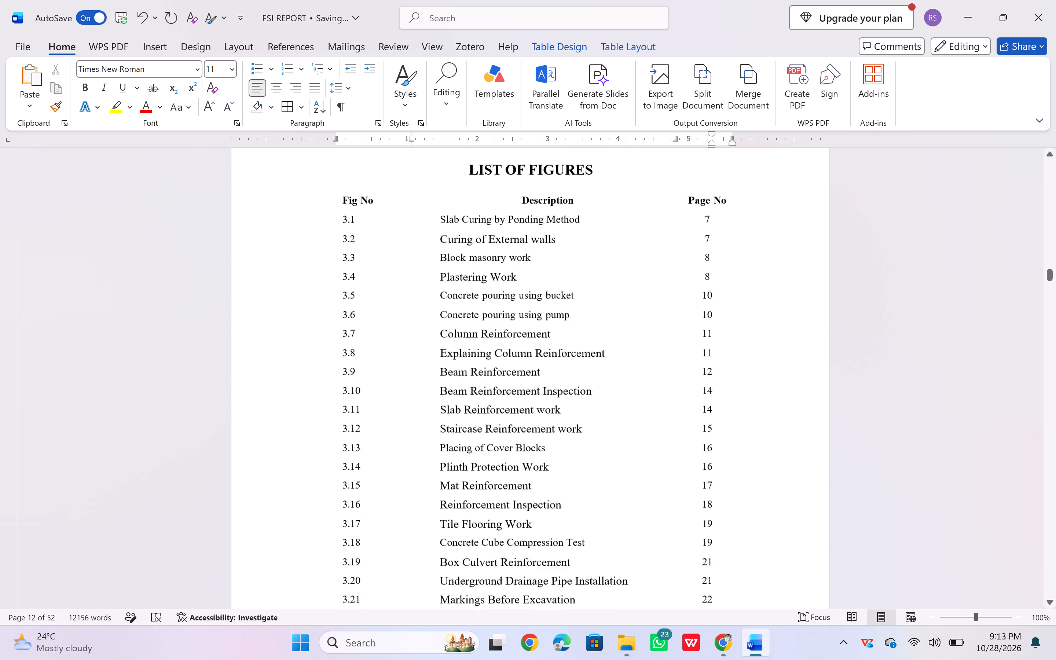
scroll(653, 417, "down", 1)
scroll(653, 417, "up", 1)
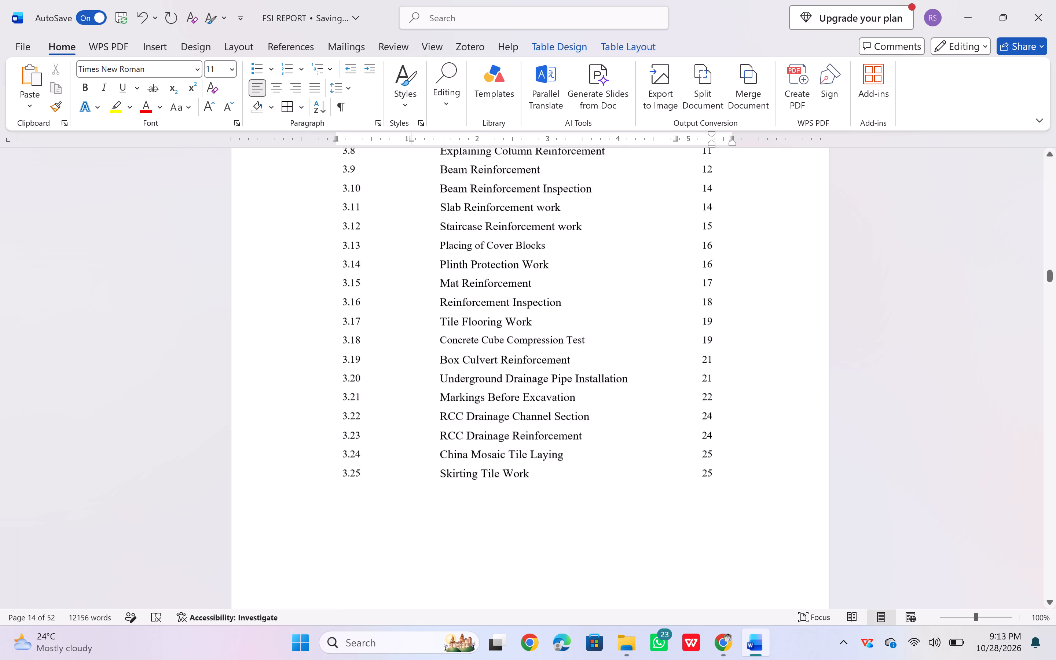
scroll(653, 417, "up", 5)
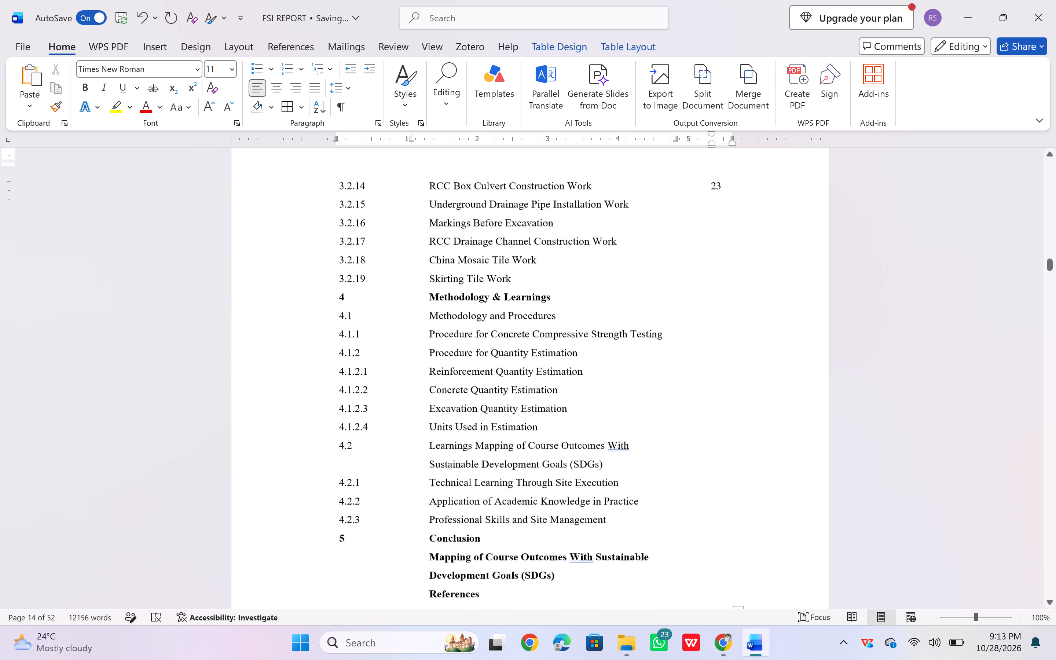
scroll(653, 417, "up", 4)
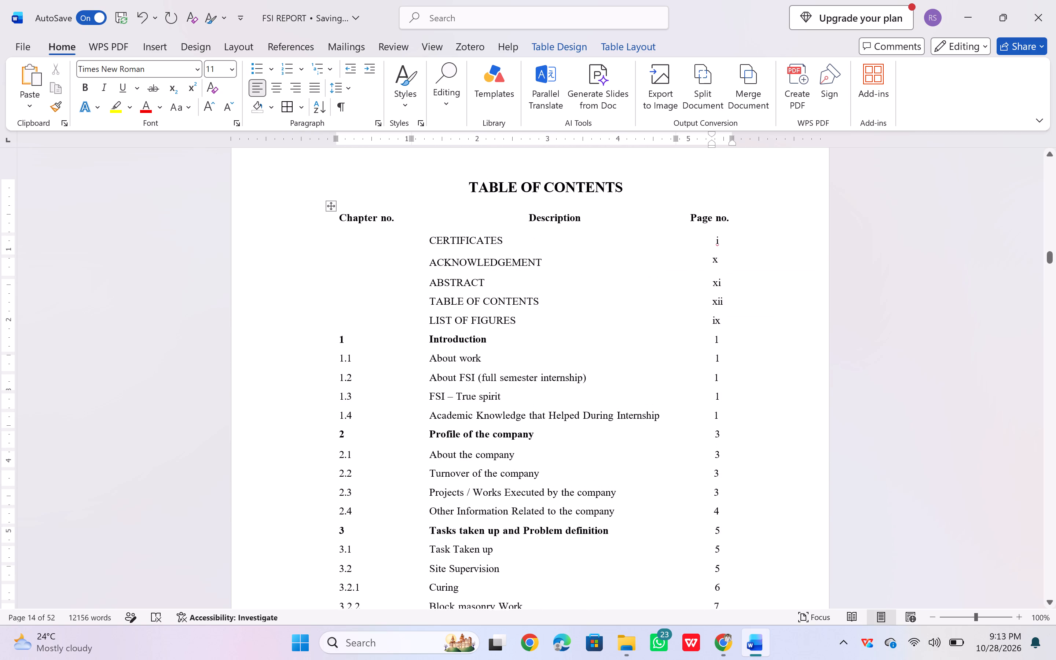
left_click(716, 325)
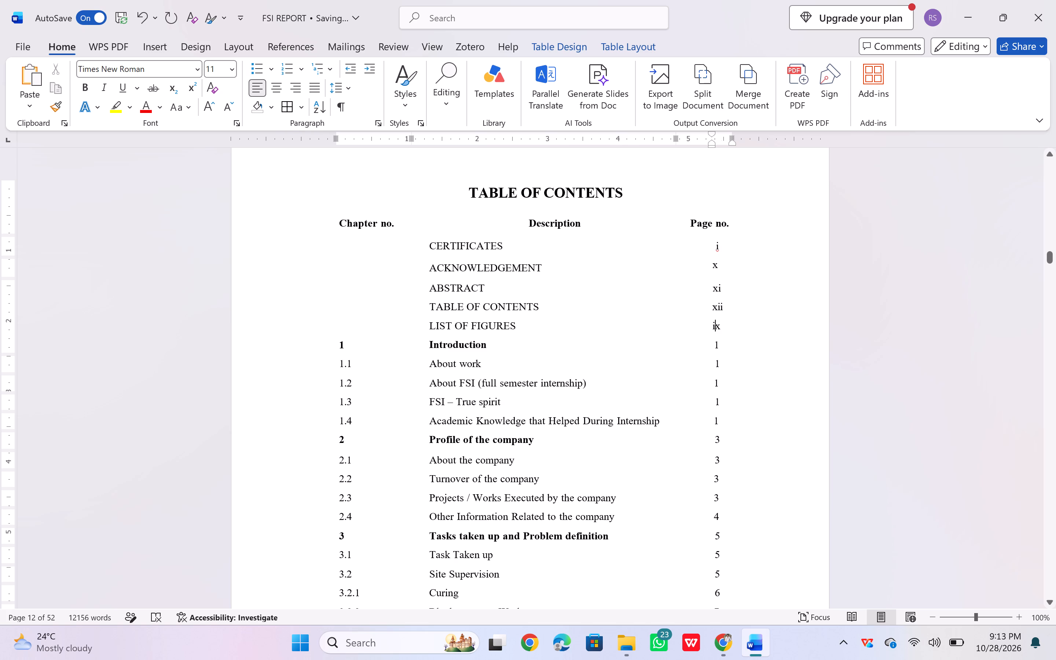
key("BackSpace")
key("Right")
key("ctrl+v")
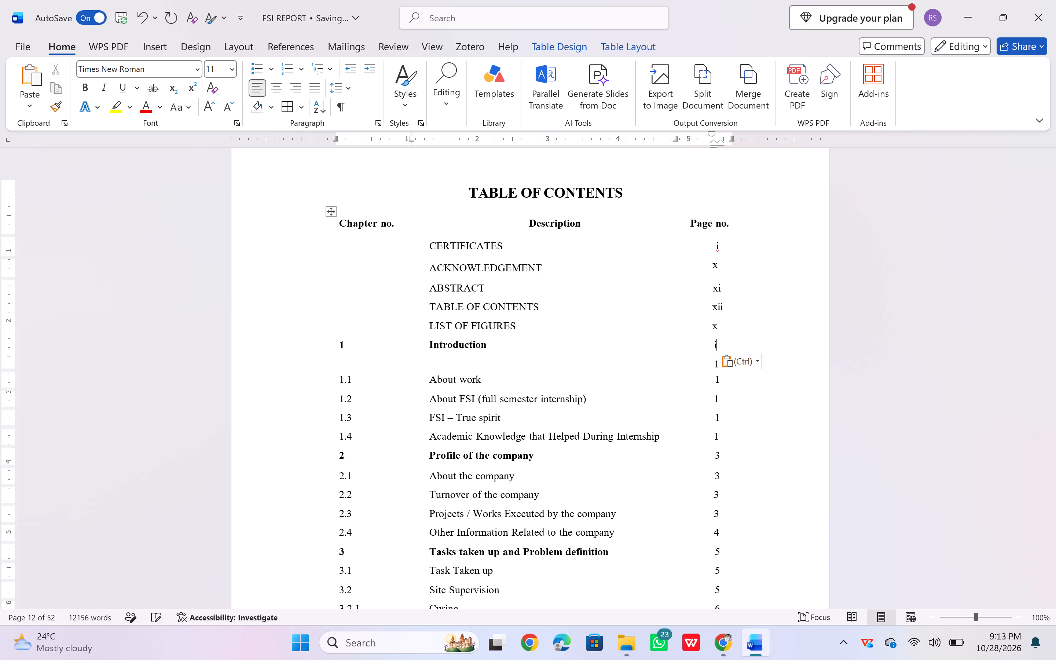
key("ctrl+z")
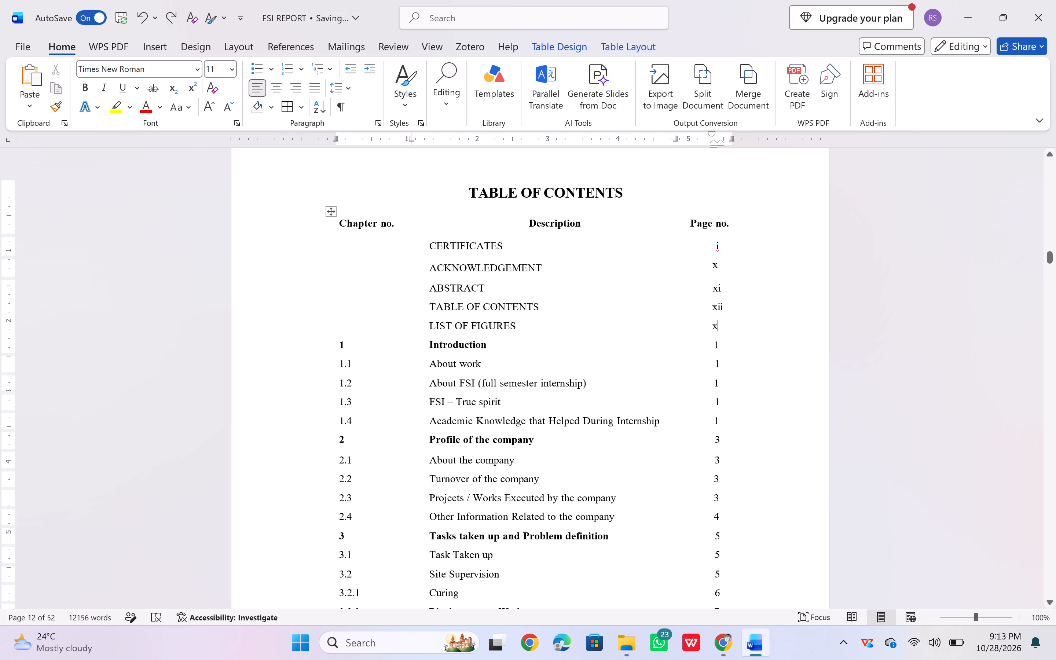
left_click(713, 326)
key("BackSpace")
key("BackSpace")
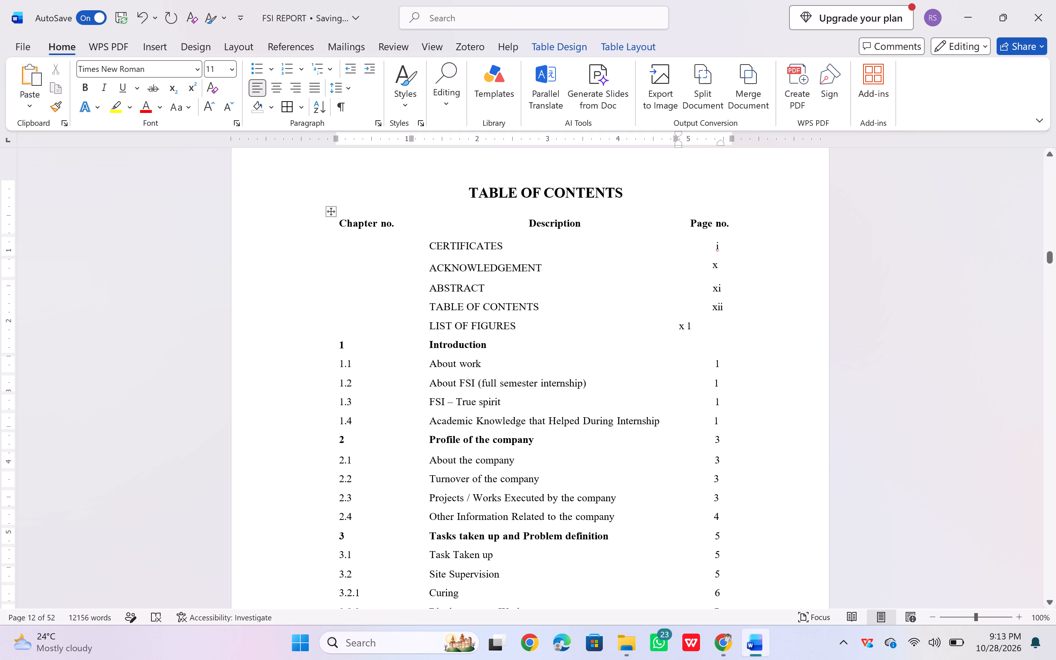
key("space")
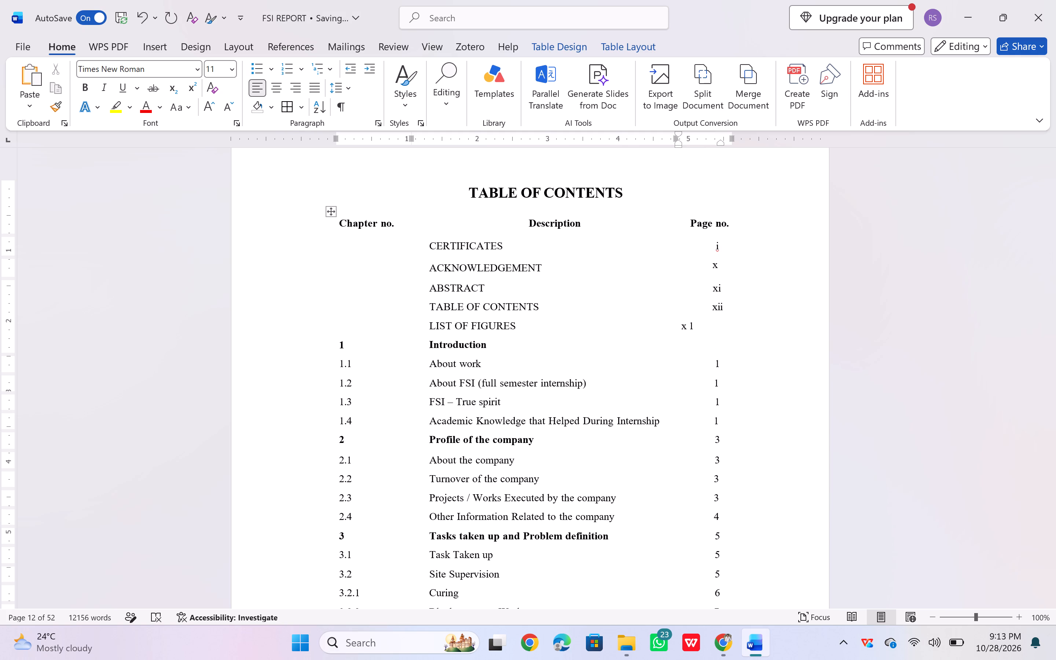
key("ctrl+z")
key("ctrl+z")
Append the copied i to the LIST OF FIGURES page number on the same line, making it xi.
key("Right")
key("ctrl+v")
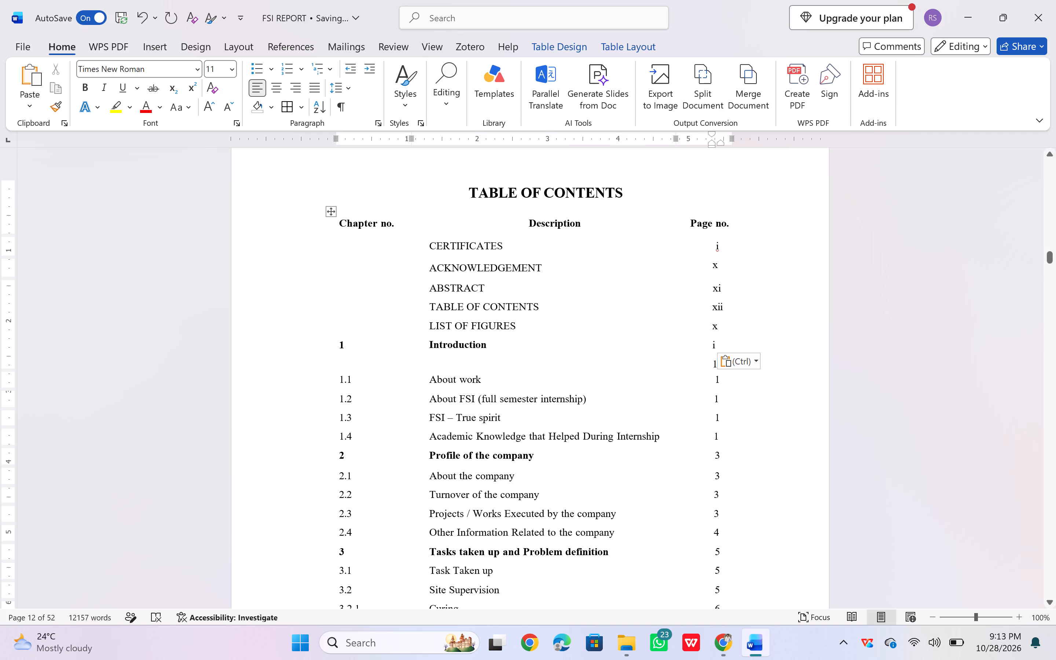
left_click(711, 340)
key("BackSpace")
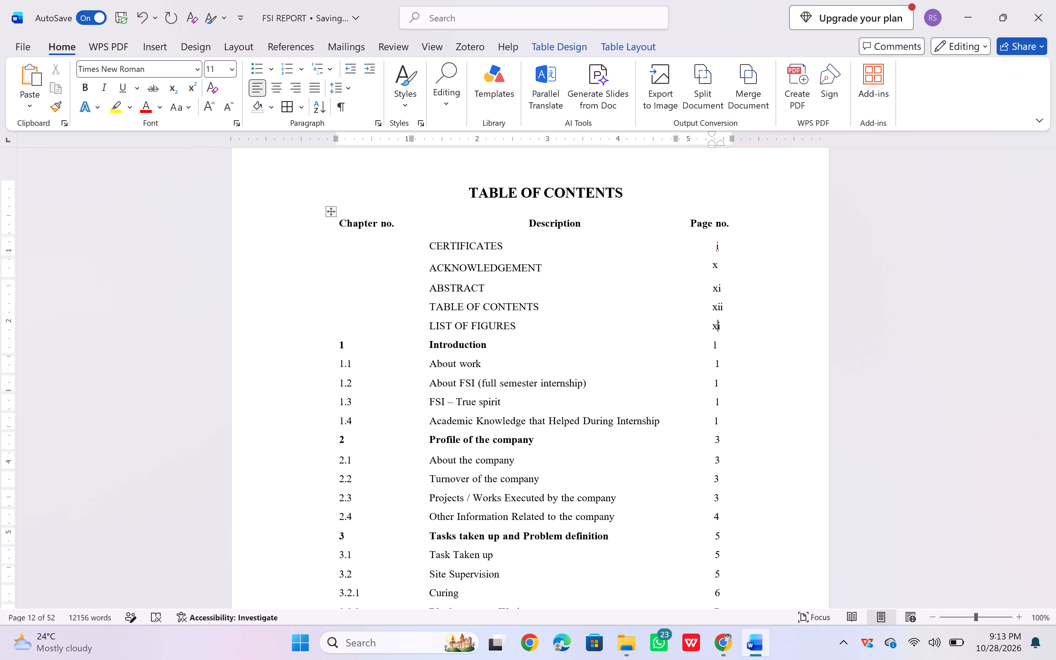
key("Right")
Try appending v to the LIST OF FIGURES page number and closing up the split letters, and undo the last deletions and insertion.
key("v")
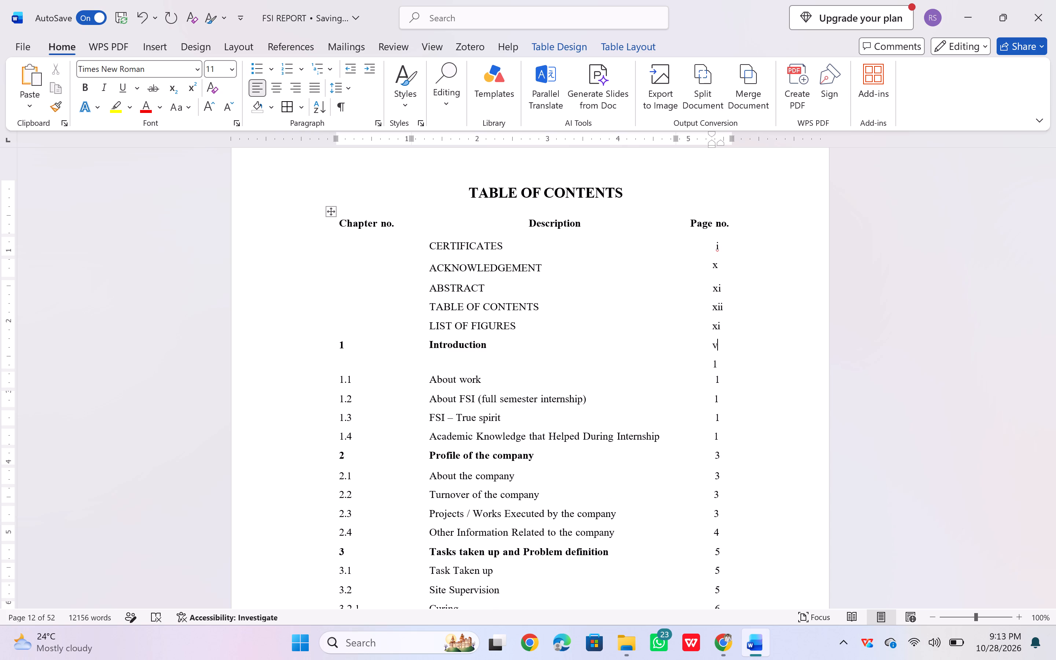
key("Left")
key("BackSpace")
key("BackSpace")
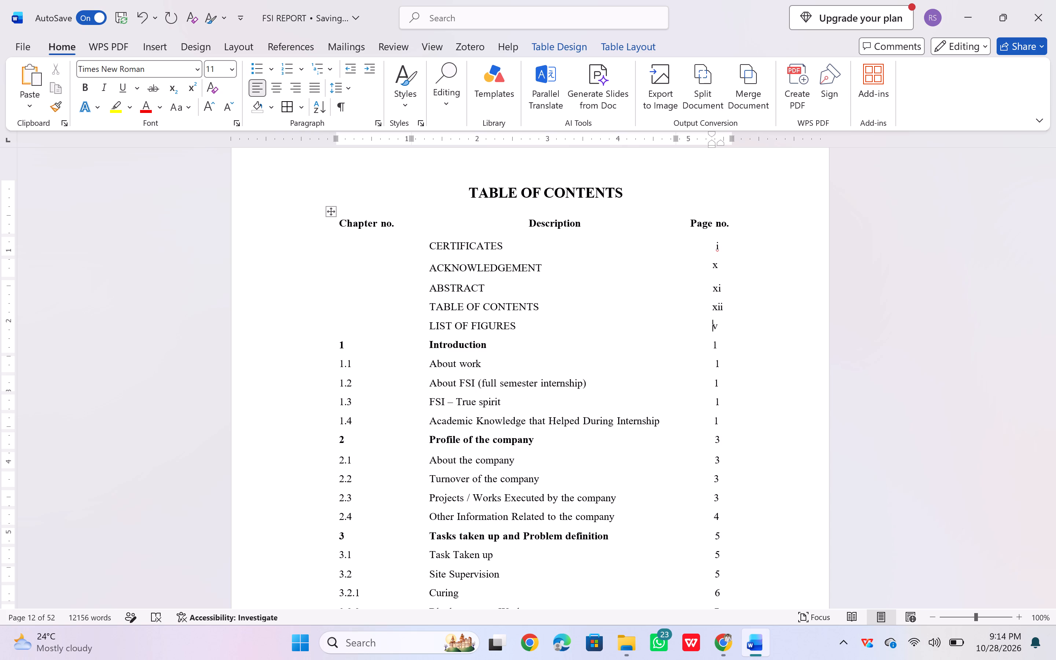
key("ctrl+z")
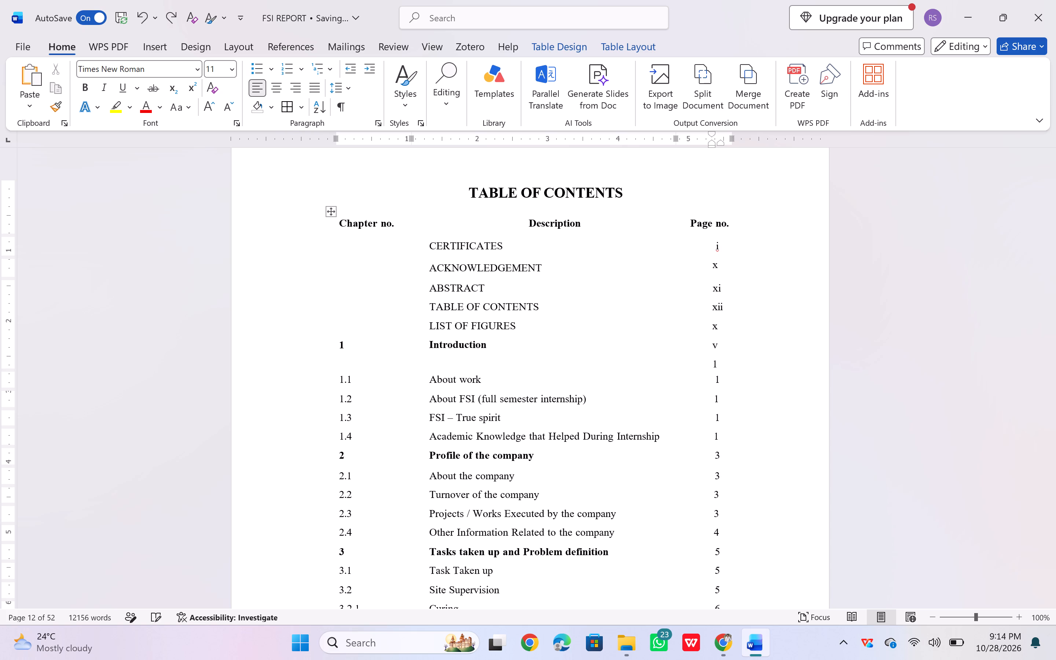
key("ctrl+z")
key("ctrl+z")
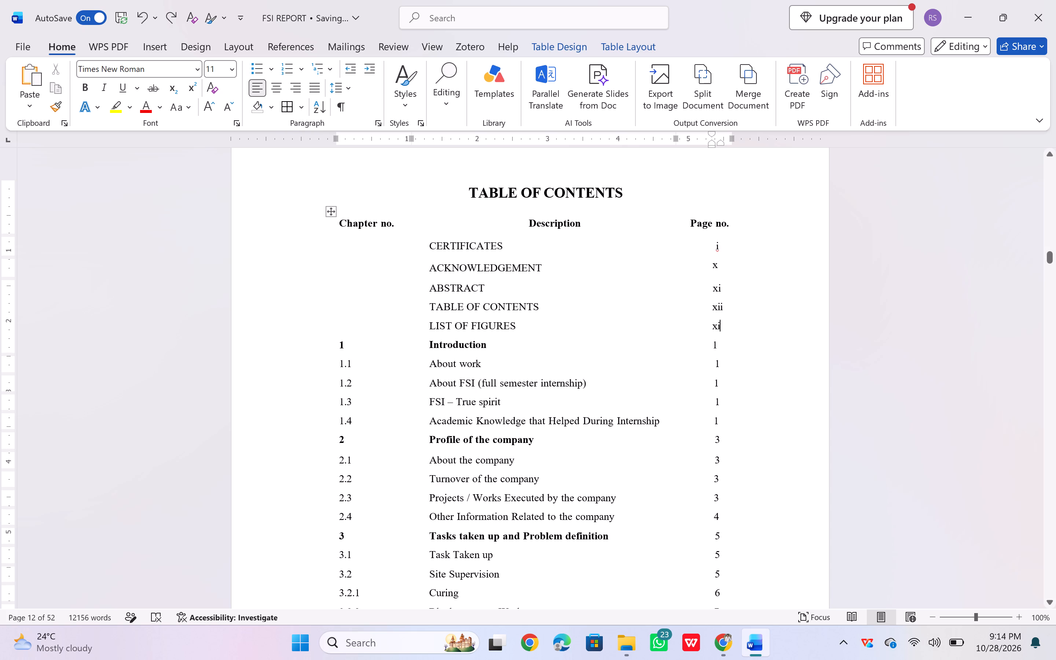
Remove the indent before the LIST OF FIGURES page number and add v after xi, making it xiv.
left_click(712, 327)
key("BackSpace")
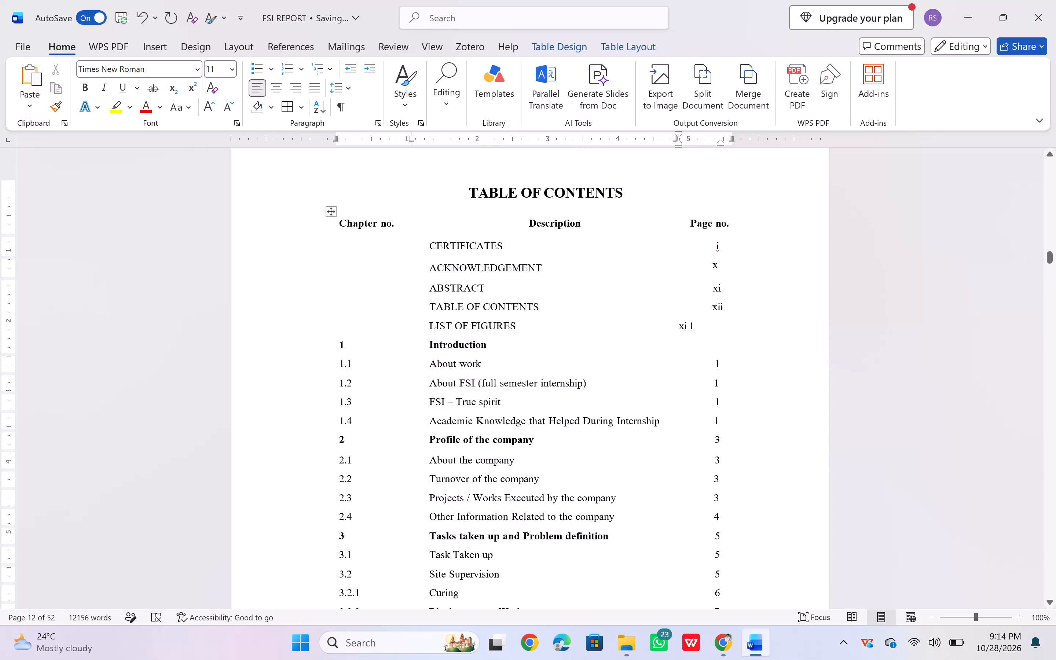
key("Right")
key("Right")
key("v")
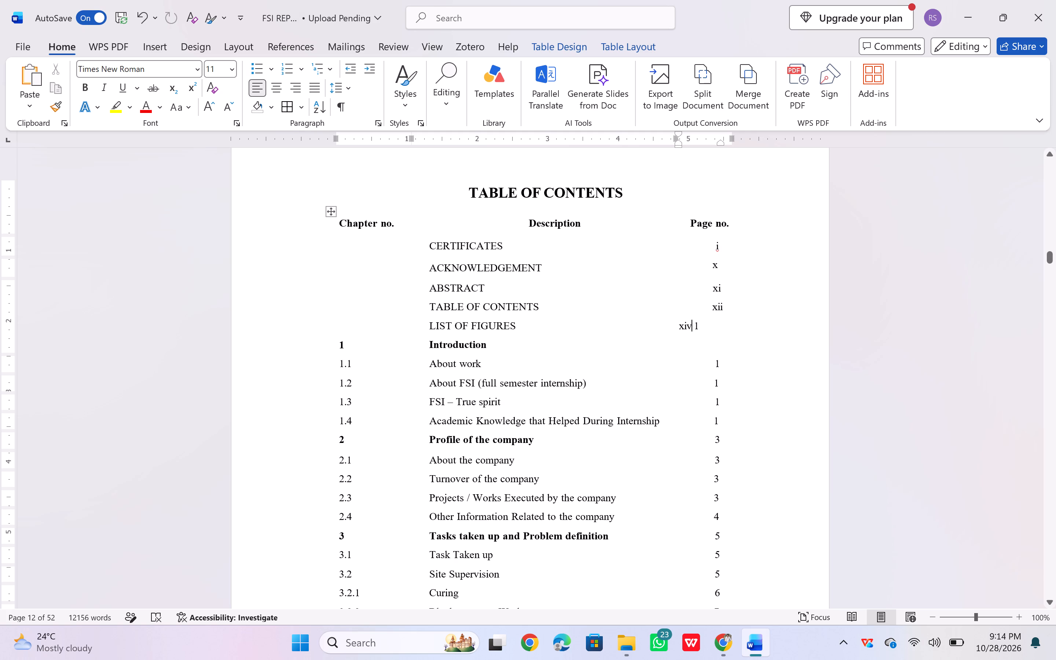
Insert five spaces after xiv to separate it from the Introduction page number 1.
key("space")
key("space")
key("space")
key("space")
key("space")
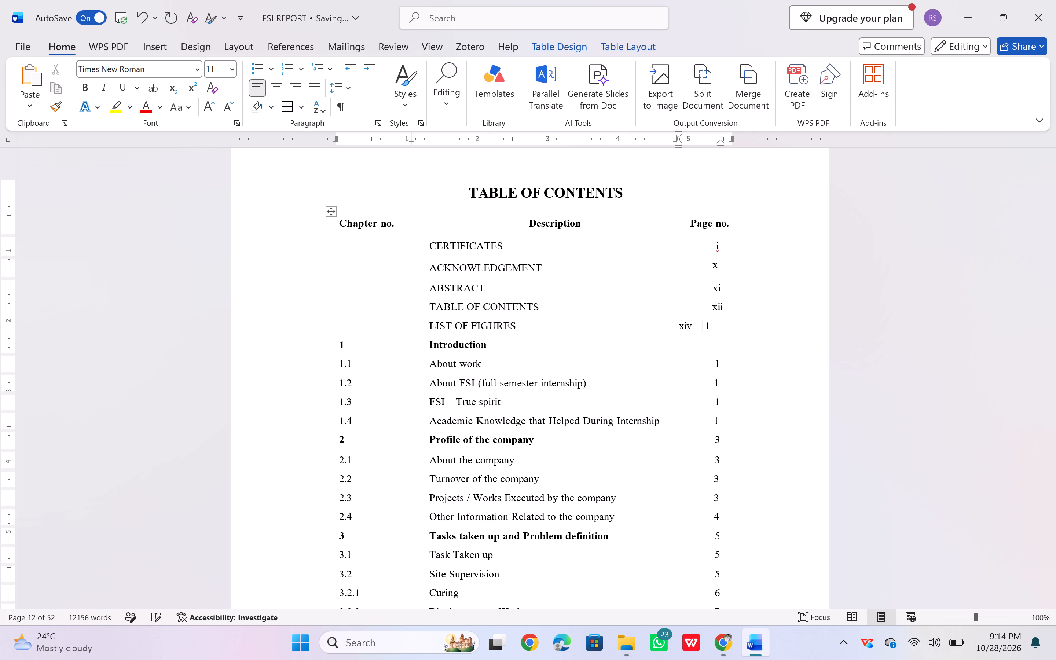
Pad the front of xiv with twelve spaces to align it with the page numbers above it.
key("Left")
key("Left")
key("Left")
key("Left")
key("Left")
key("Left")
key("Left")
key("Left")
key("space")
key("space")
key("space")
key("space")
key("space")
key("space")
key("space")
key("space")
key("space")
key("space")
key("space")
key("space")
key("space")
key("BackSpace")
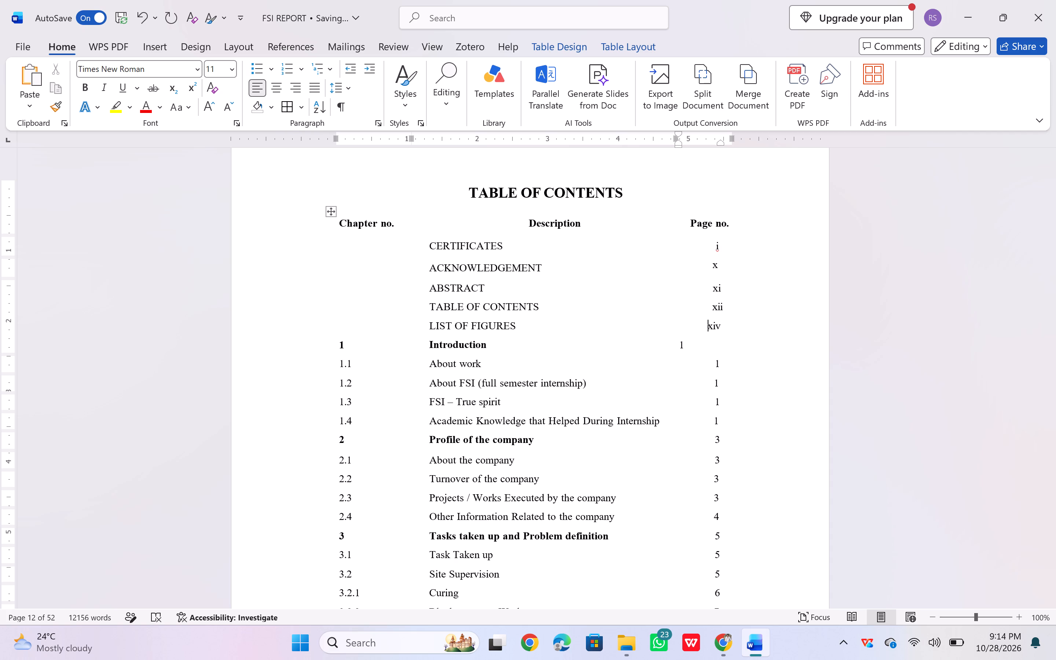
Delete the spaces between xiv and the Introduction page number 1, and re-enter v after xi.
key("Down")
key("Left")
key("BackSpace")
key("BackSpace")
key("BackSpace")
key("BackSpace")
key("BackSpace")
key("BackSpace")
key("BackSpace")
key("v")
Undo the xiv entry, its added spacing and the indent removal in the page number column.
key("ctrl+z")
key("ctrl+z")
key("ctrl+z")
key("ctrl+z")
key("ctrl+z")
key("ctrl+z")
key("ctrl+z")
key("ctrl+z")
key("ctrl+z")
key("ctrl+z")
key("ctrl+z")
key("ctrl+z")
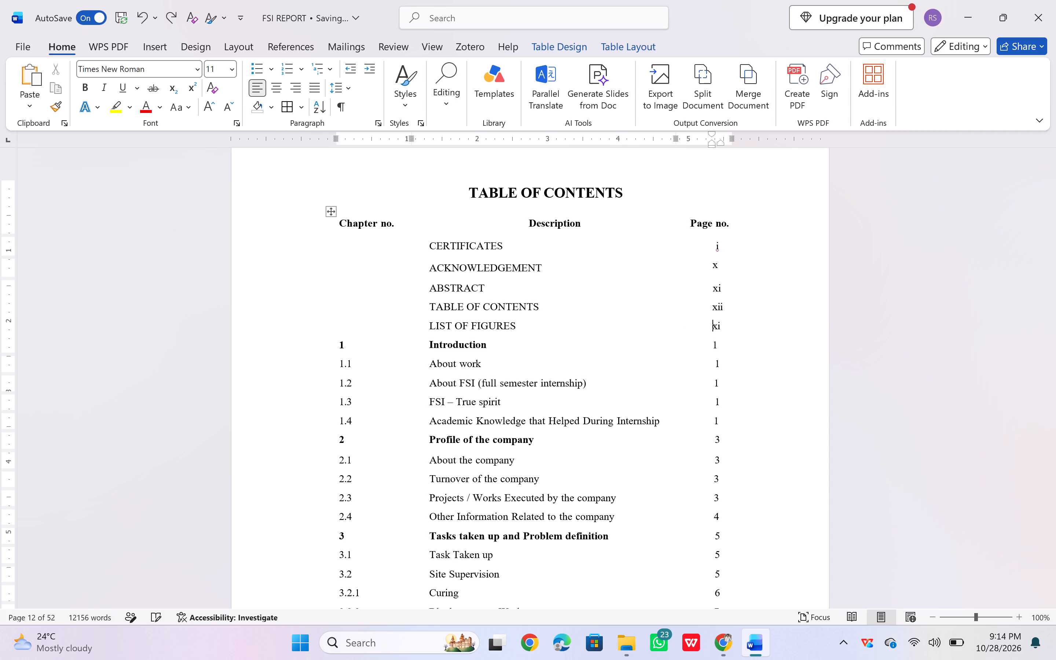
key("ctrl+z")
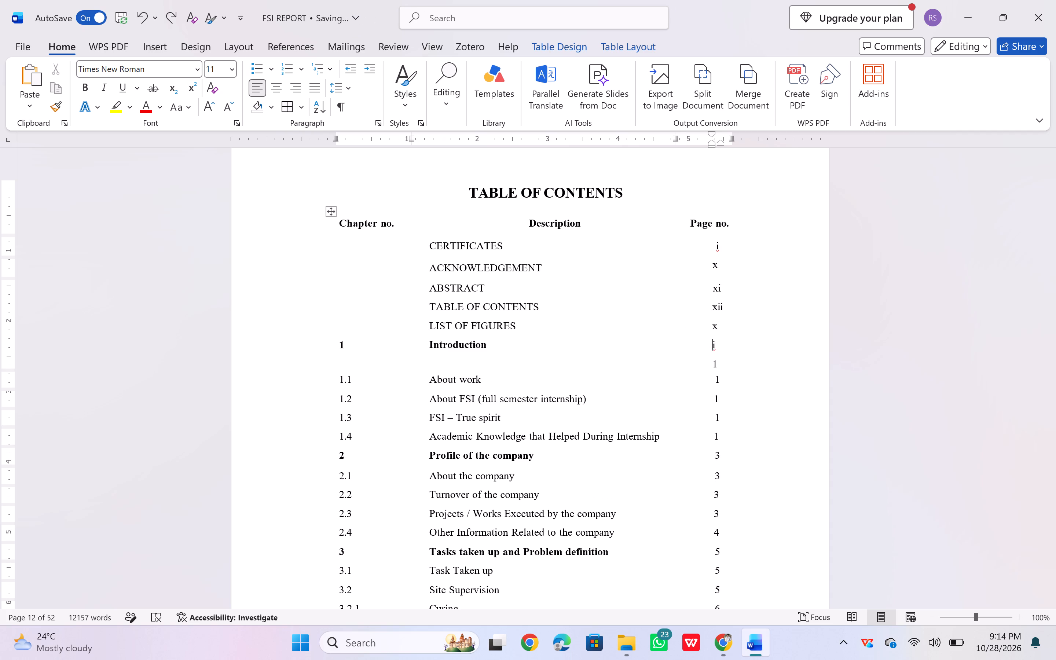
Replace the x in the LIST OF FIGURES page number with xiv.
triple_click(714, 324)
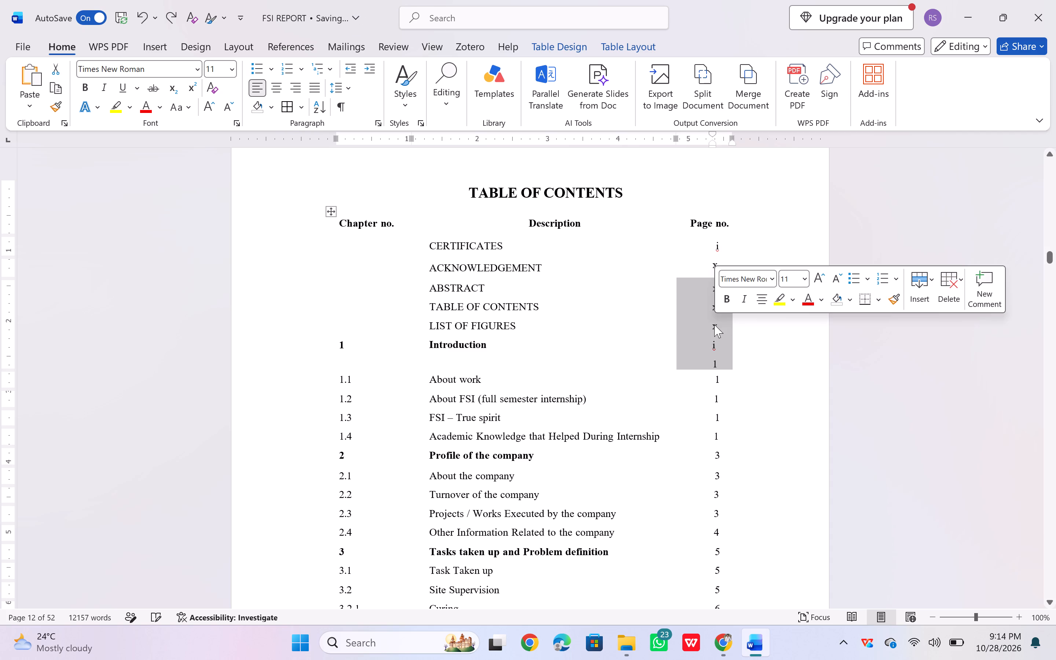
left_click(714, 324)
triple_click(714, 324)
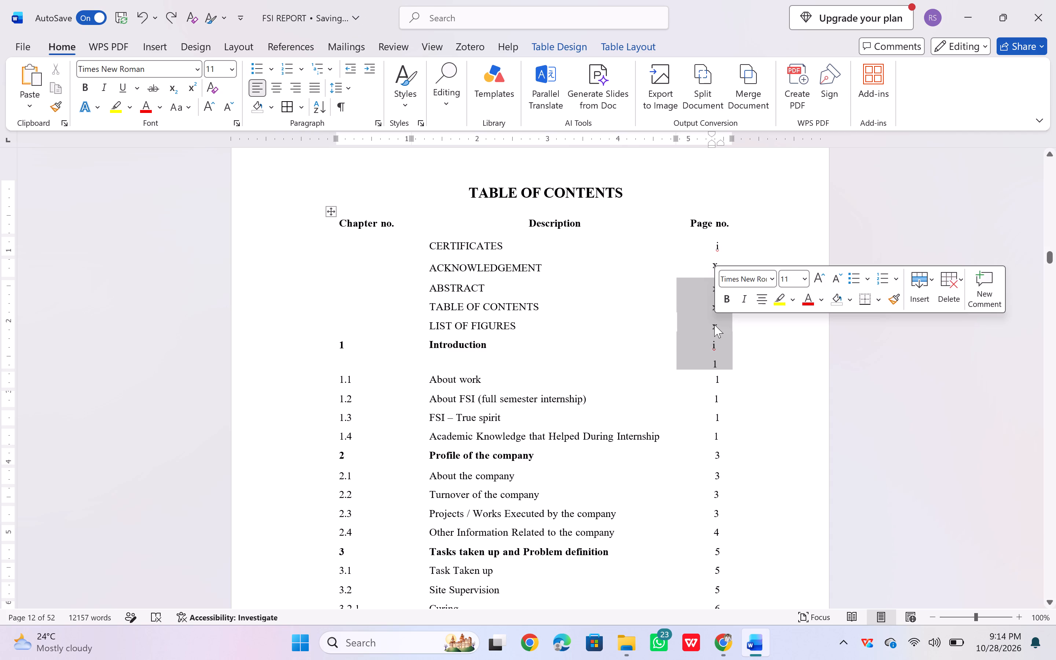
left_click(714, 324)
double_click(714, 324)
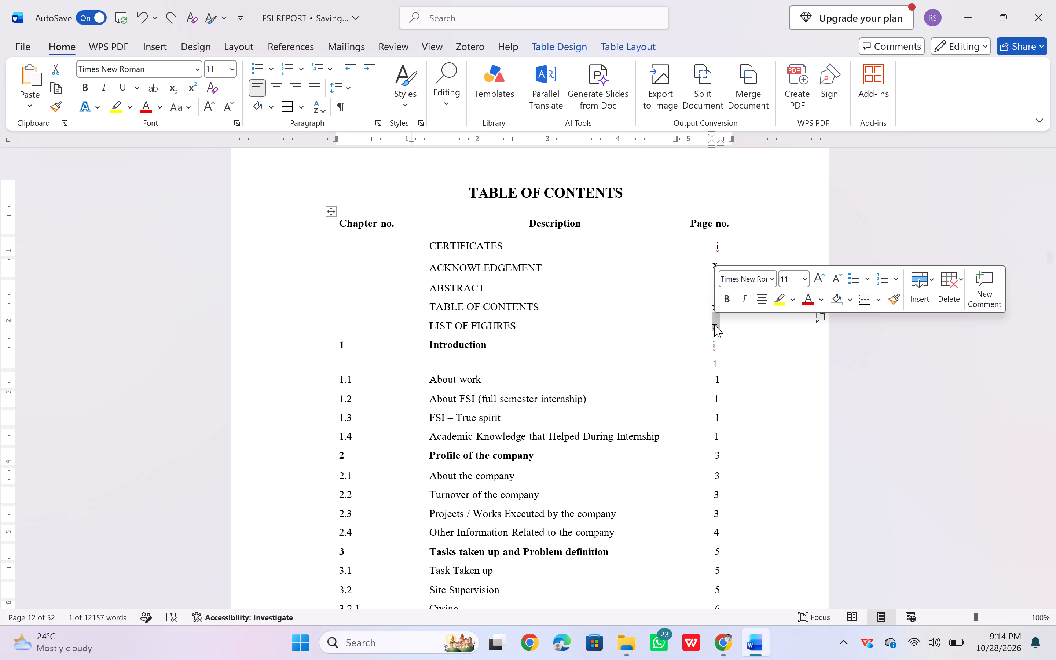
key("x")
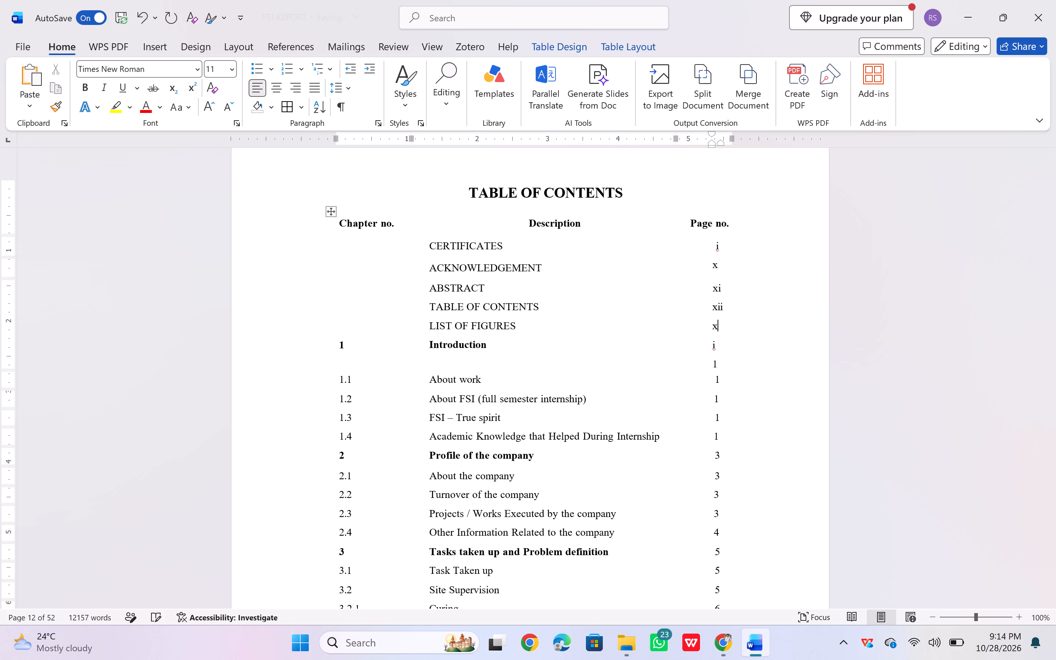
type("iv")
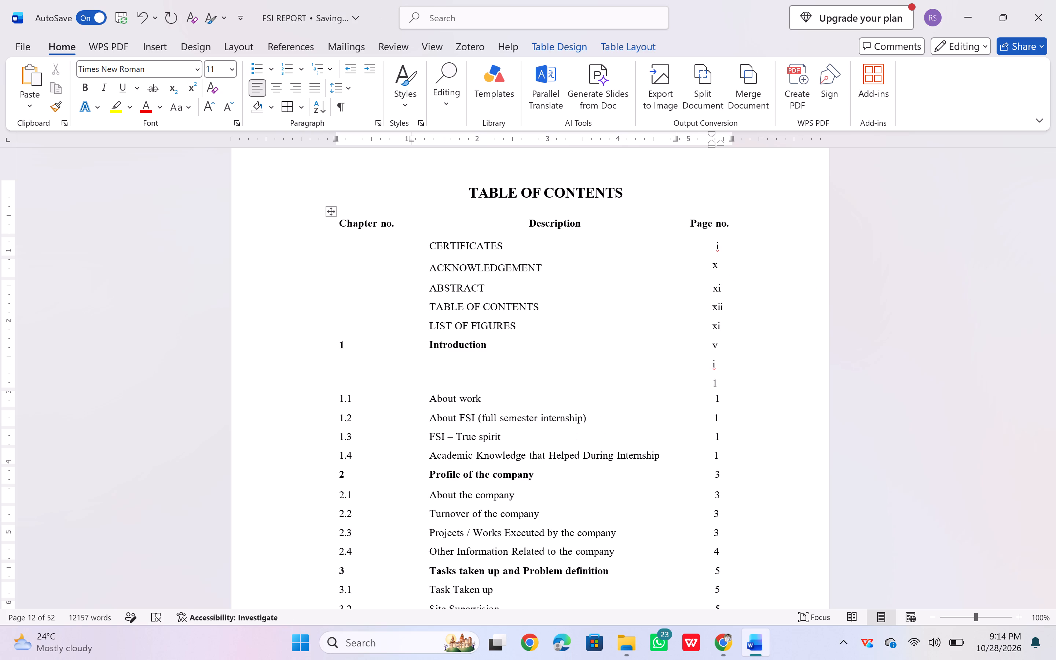
Join the stray i to the v above it and delete the preceding xi, making the LIST OF FIGURES page number vi.
left_click(711, 362)
key("BackSpace")
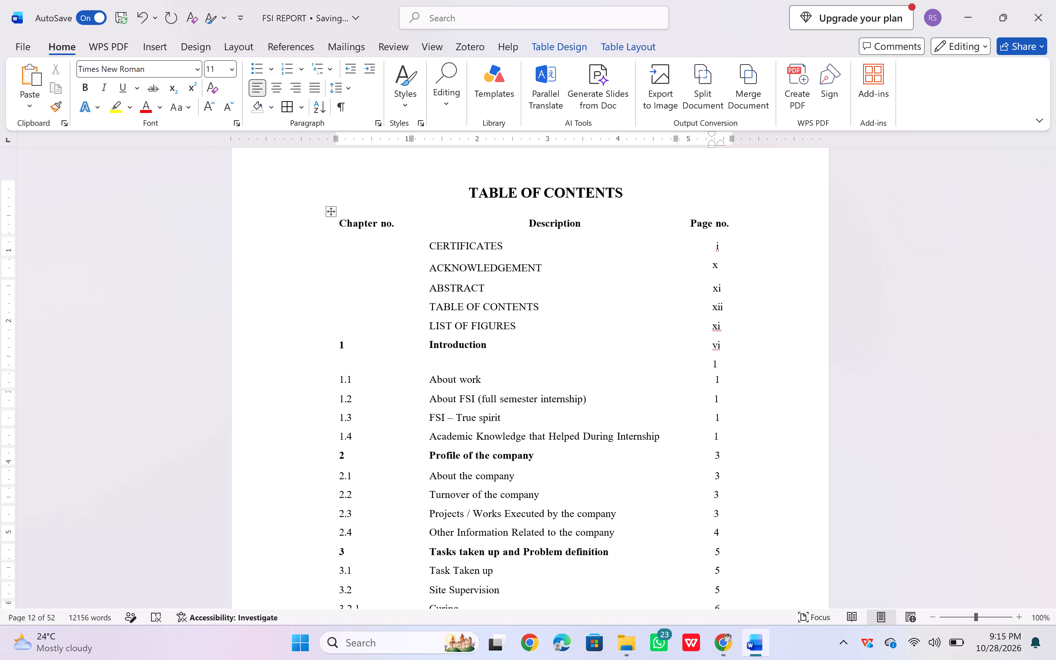
key("Left")
key("BackSpace")
key("BackSpace")
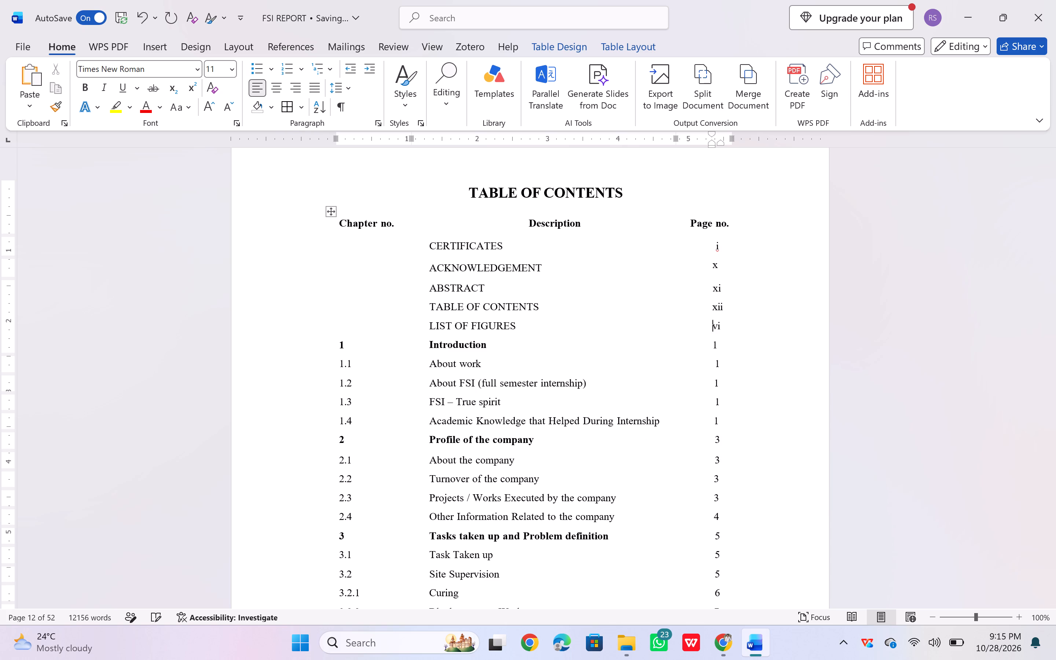
Insert an x in front of the vi in the LIST OF FIGURES page number.
key("x")
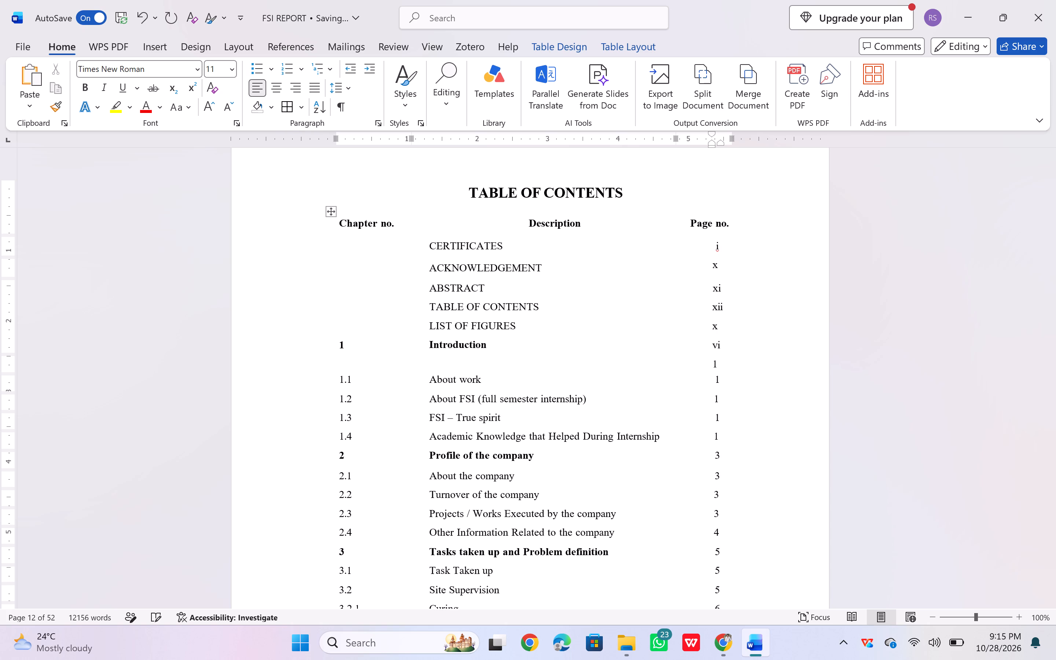
key("BackSpace")
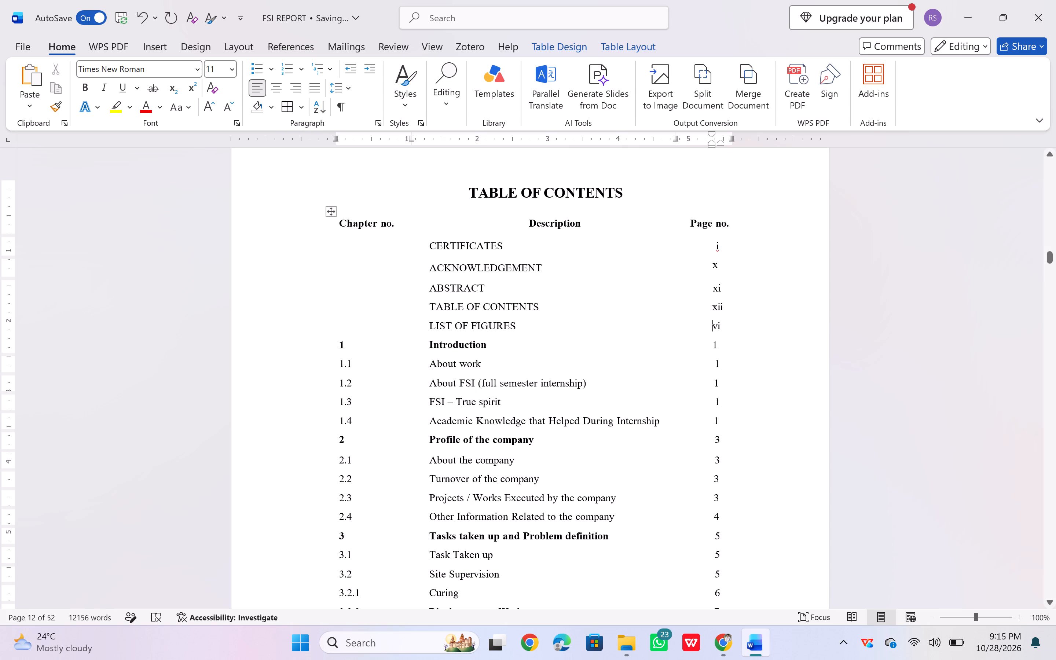
left_click_drag(711, 323, 727, 323)
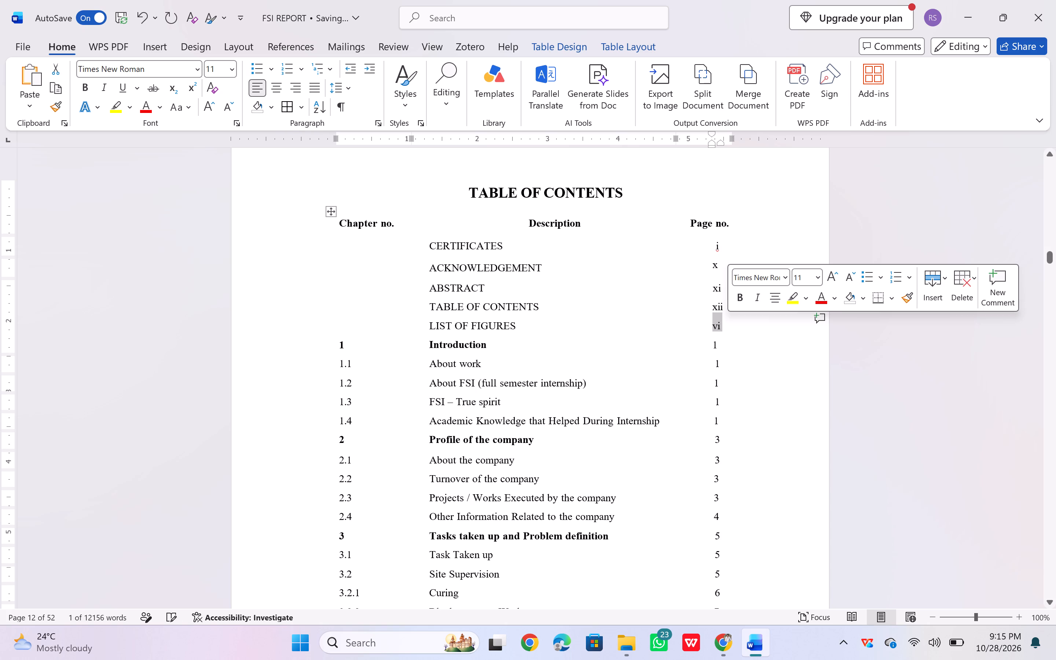
double_click(699, 323)
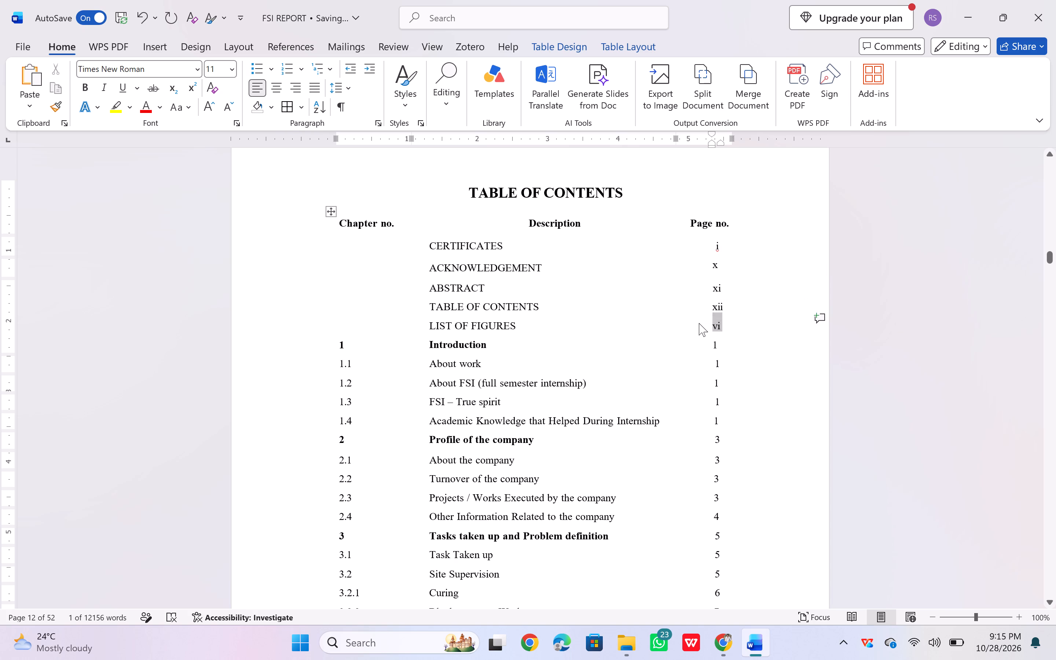
triple_click(699, 323)
left_click(699, 323)
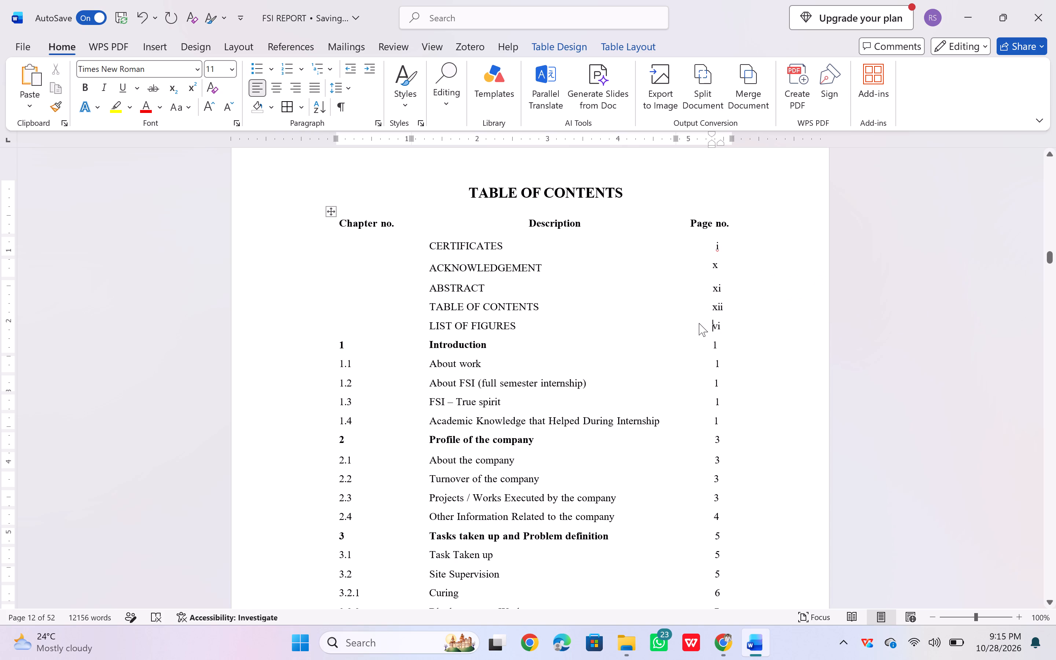
key("x")
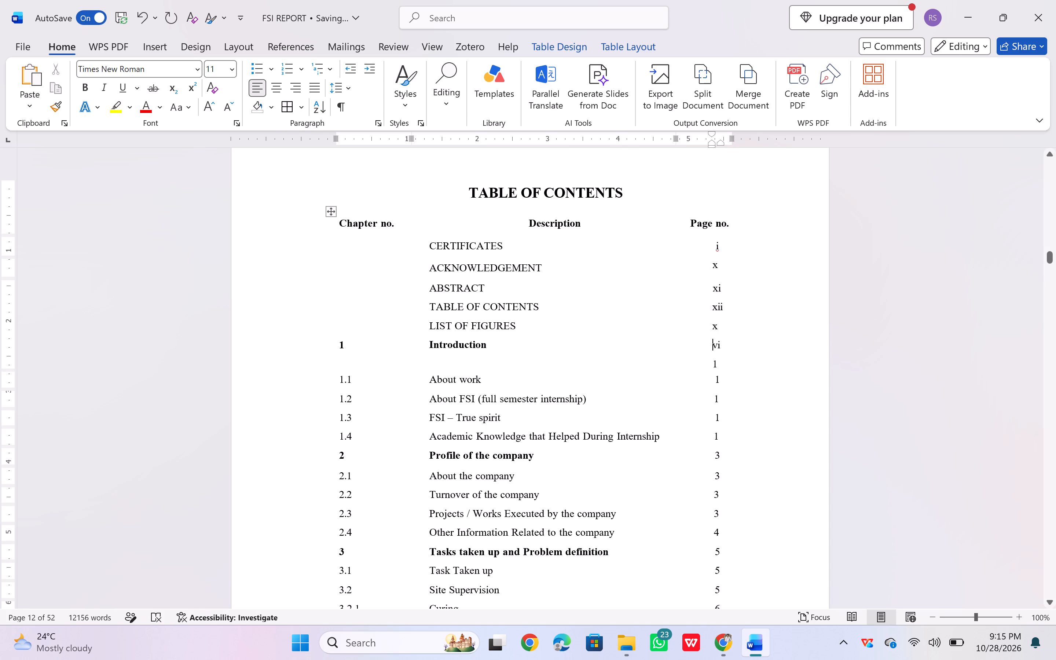
Extend the right indent of the LIST OF FIGURES page number so it fits on one line, and correct it to xiv.
left_click_drag(722, 143, 726, 143)
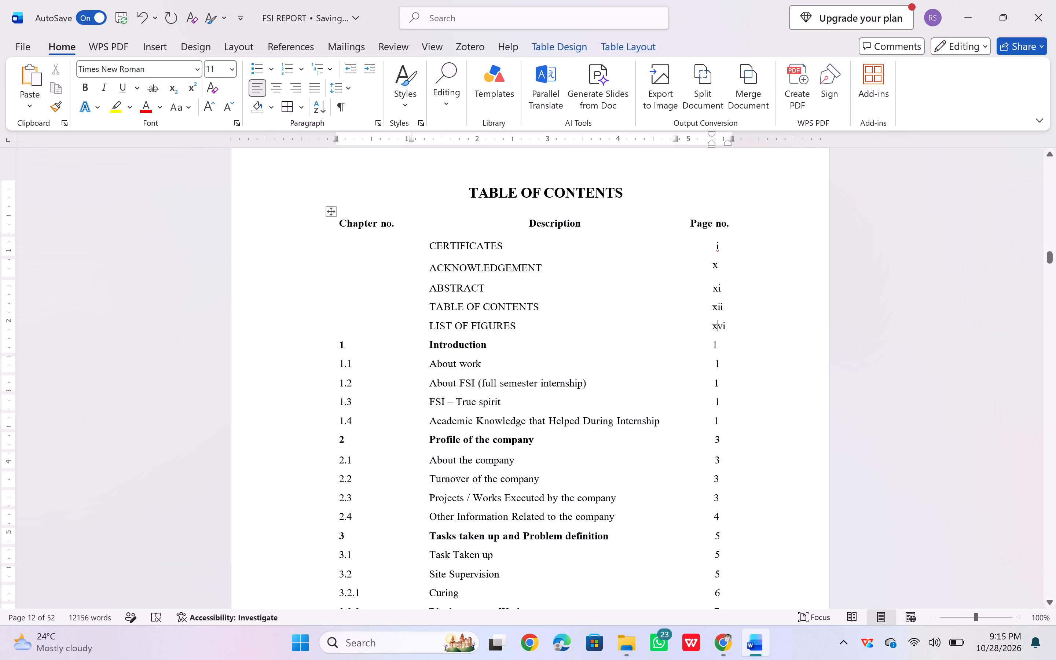
key("i")
key("Right")
key("Right")
key("BackSpace")
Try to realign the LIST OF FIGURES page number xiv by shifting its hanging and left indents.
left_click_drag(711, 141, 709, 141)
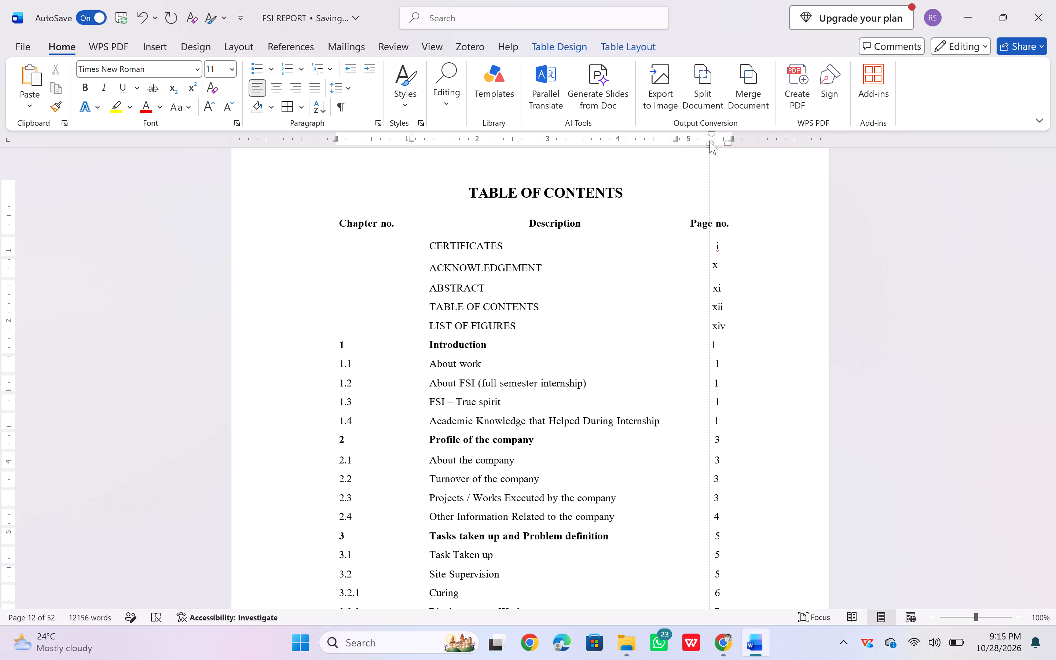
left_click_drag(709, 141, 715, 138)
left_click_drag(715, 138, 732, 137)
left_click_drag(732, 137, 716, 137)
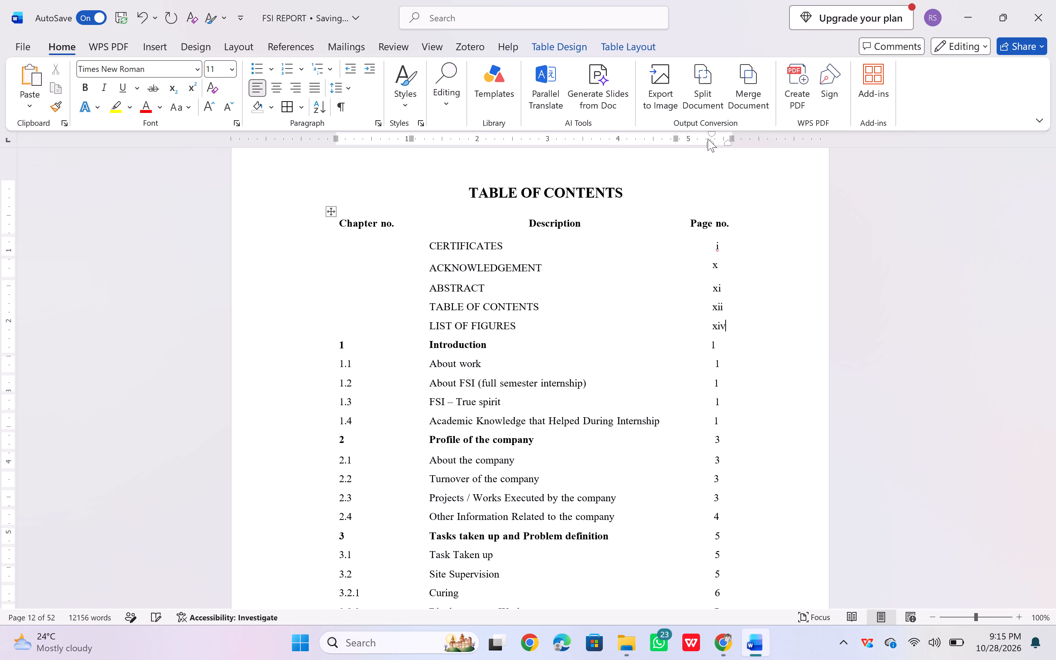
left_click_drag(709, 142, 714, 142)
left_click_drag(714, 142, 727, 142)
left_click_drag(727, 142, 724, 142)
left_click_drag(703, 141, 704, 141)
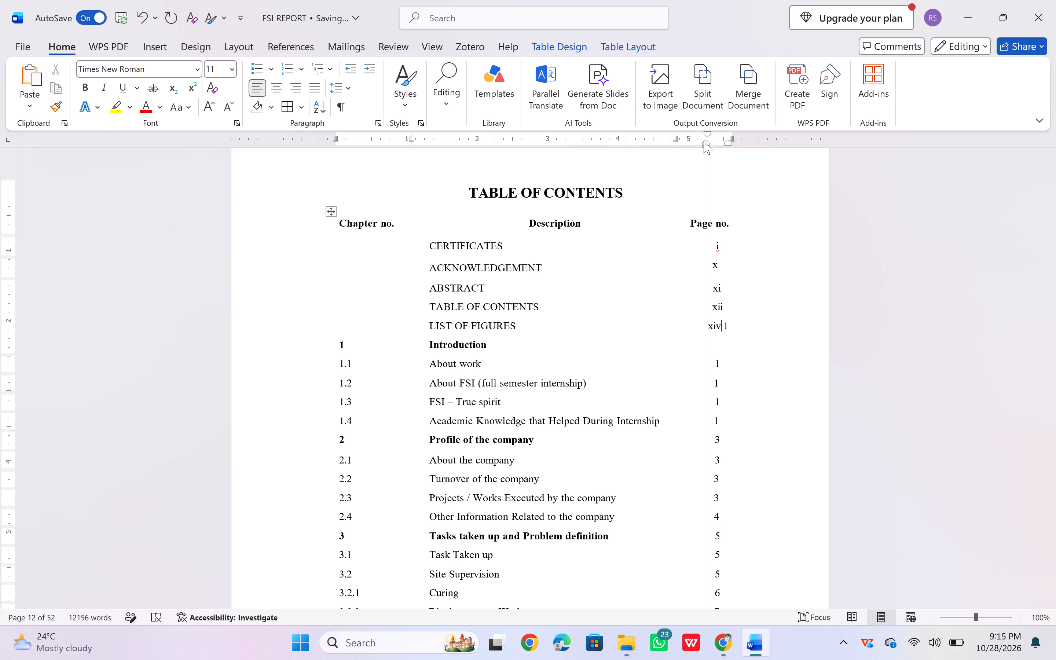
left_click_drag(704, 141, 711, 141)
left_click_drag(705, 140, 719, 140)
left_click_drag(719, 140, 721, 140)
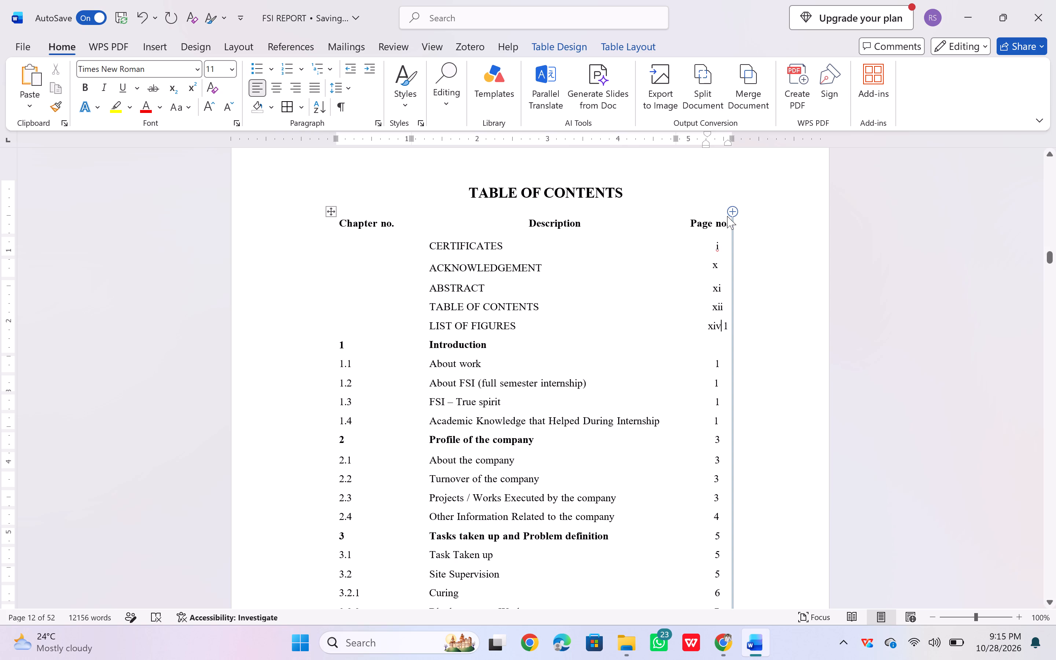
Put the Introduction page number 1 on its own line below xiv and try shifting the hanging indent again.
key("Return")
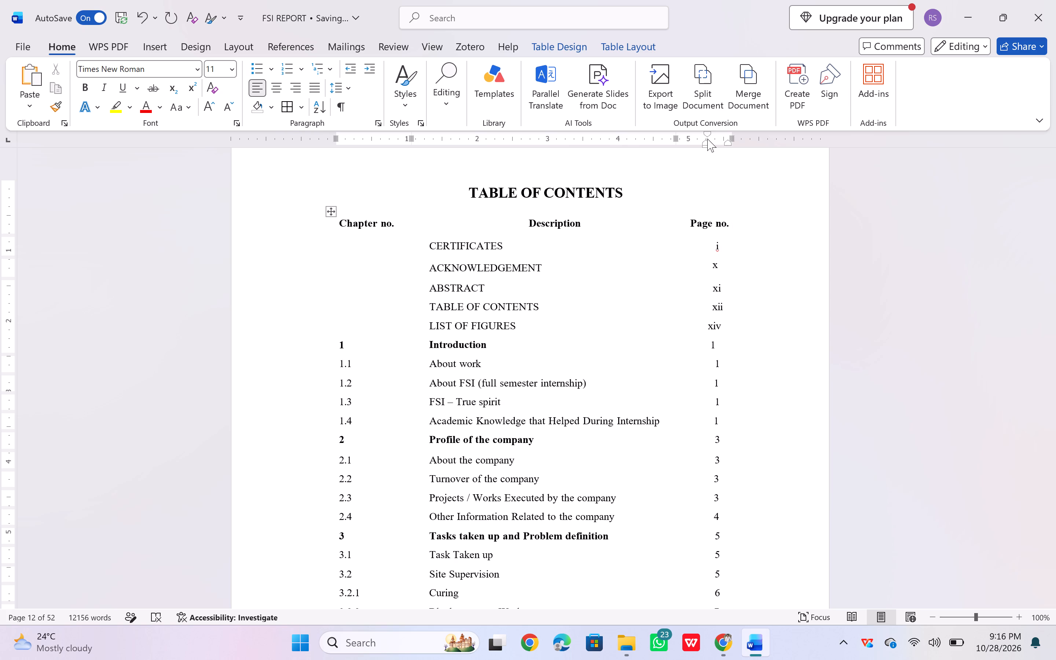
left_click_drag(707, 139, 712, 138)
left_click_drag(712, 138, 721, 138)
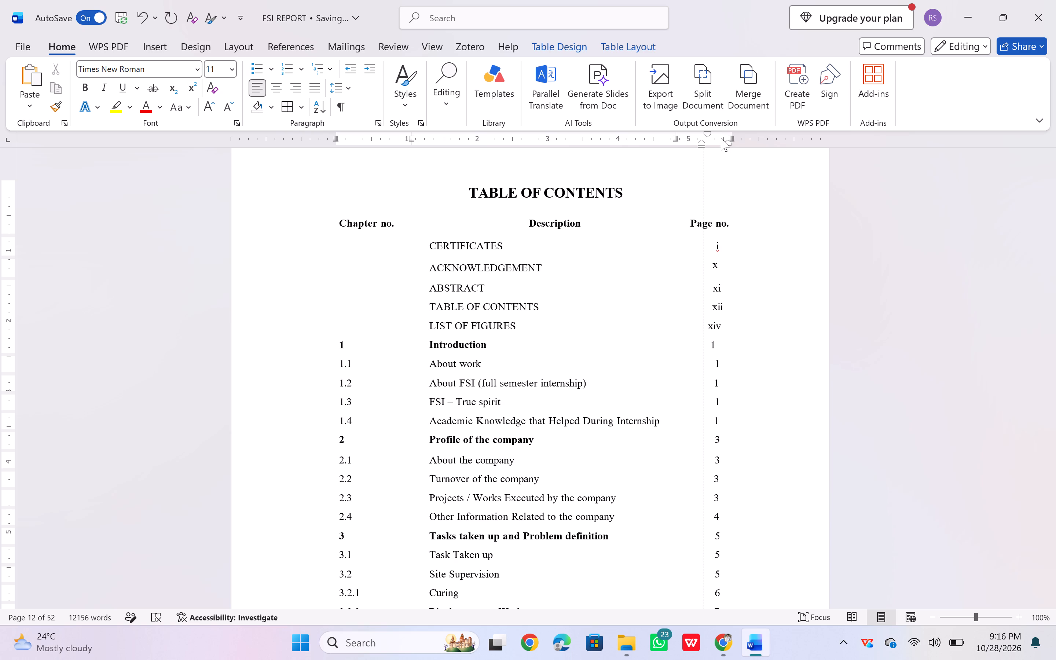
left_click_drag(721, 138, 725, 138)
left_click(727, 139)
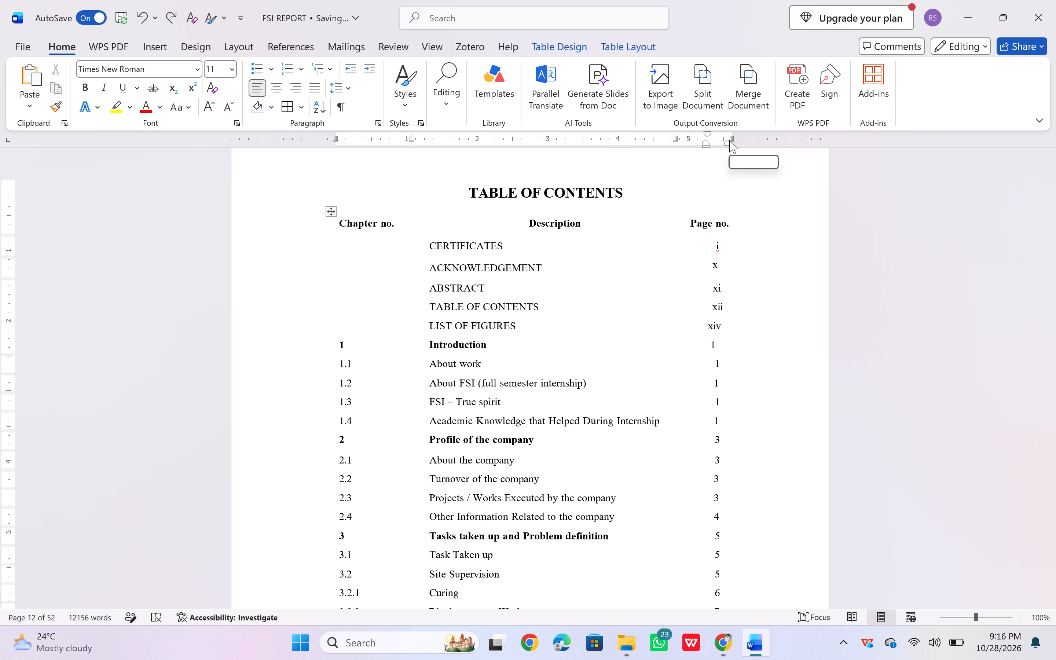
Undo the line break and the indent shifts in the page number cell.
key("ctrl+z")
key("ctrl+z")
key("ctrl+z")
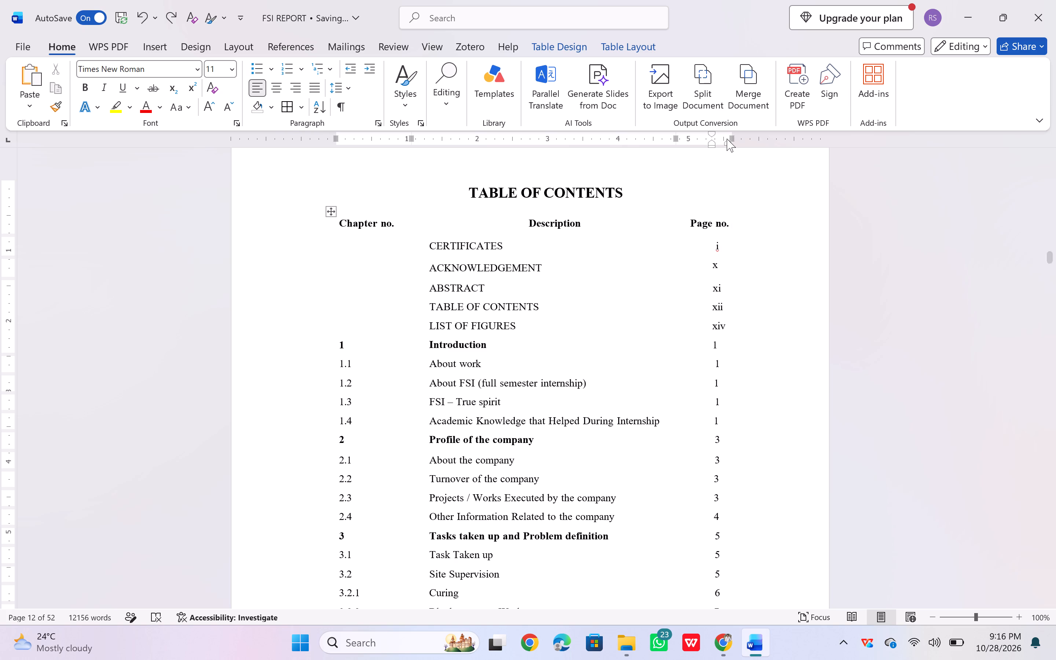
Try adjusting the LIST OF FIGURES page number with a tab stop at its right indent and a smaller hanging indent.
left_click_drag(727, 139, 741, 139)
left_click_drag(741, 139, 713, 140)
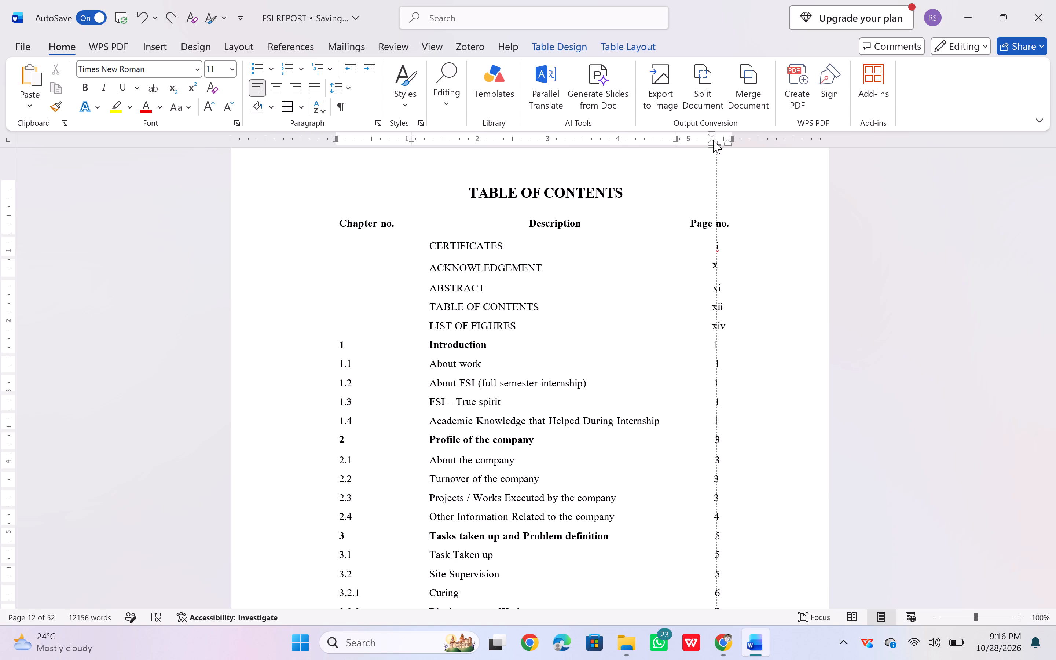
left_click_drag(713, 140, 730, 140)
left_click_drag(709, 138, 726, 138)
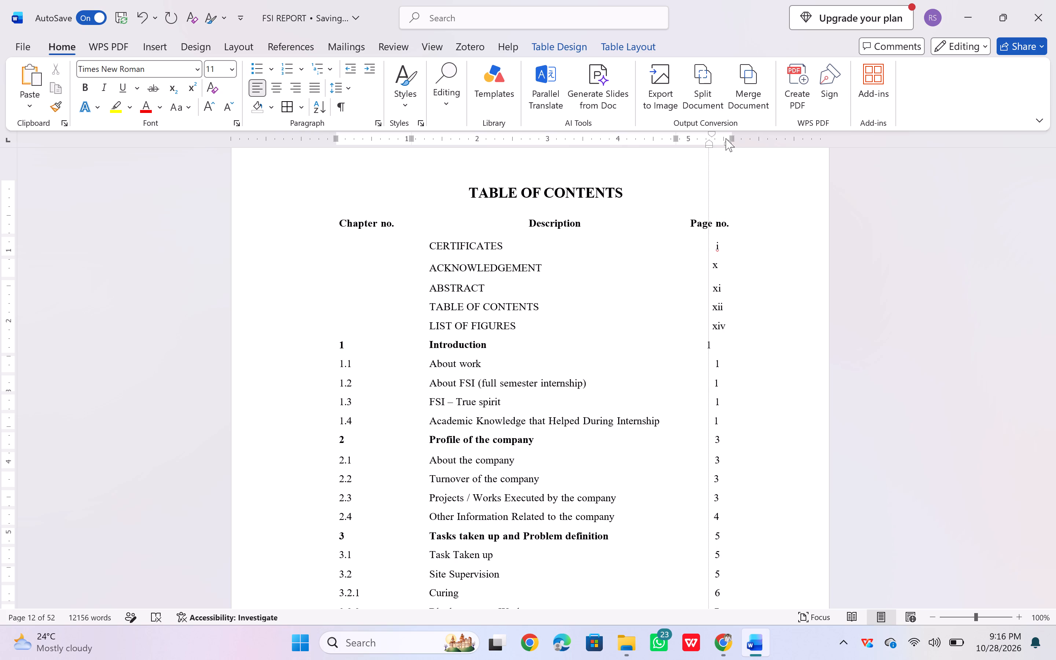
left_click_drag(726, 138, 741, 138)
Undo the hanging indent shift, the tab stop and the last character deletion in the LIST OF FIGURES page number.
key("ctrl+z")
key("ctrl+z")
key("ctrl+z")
Delete the extra trailing i from the LIST OF FIGURES page number so it reads xiv.
key("BackSpace")
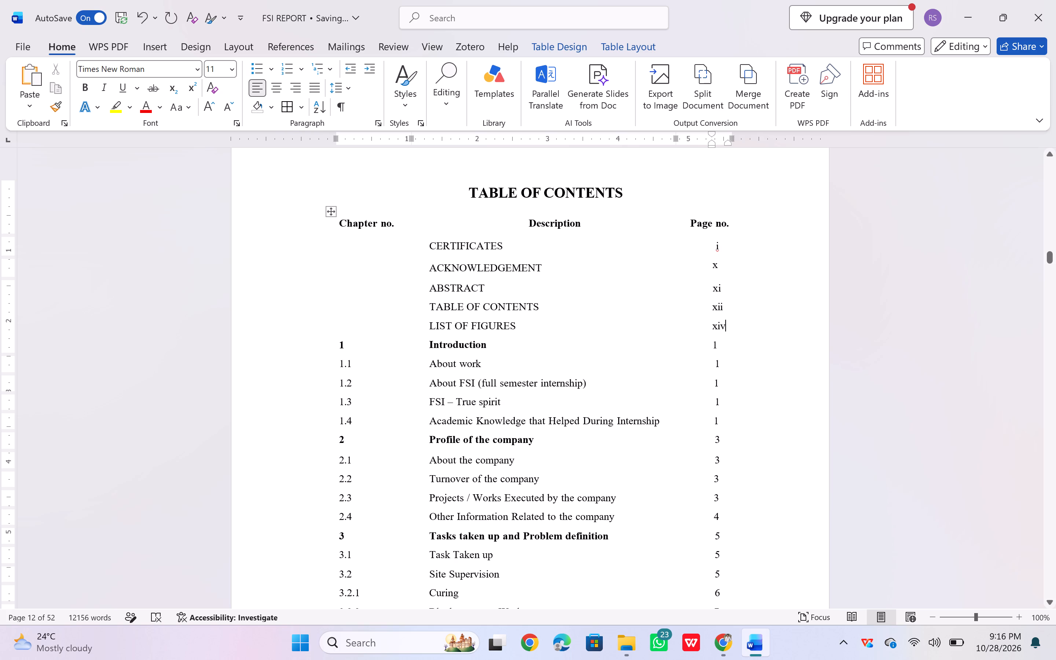
Select the page numbers from CERTIFICATES through FSI – True spirit and apply a common left indent near the column's inner edge.
left_click_drag(708, 244, 718, 334)
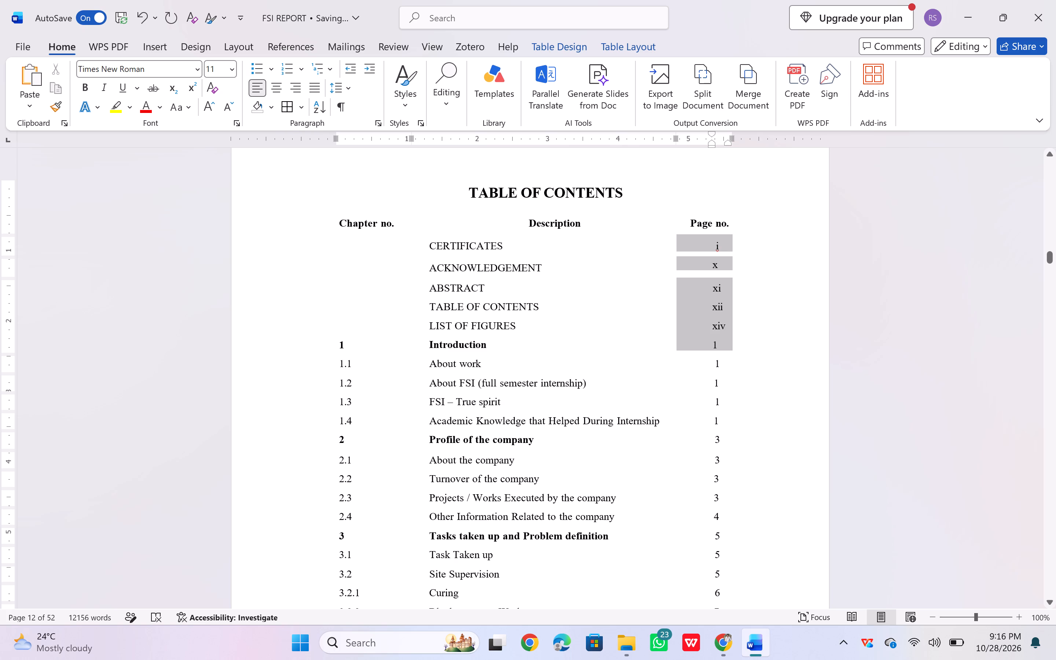
left_click_drag(718, 334, 719, 403)
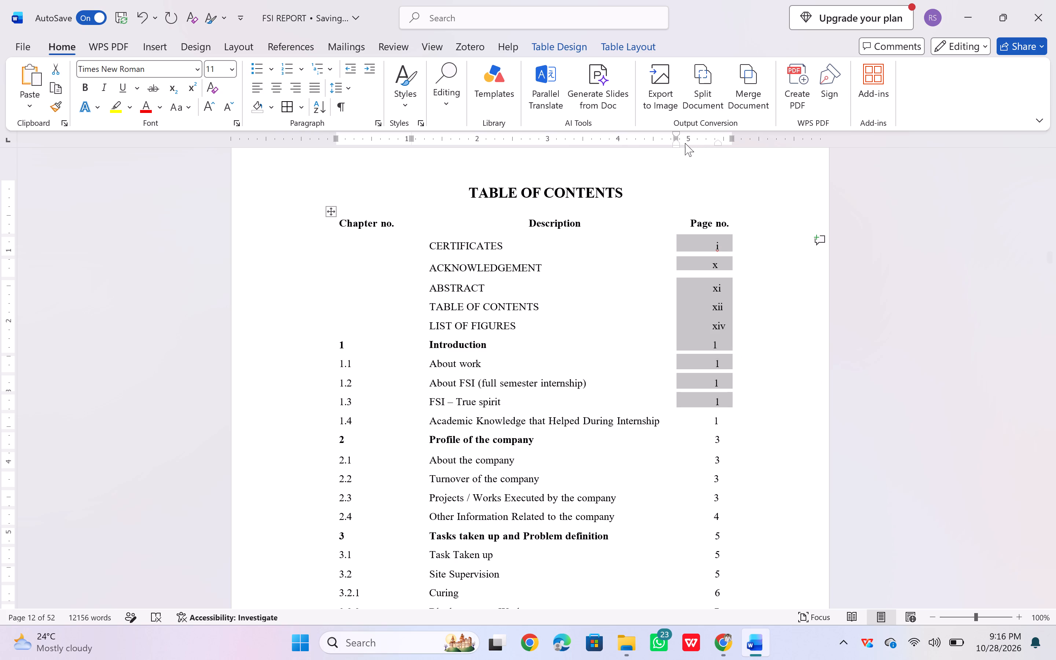
left_click_drag(677, 142, 682, 142)
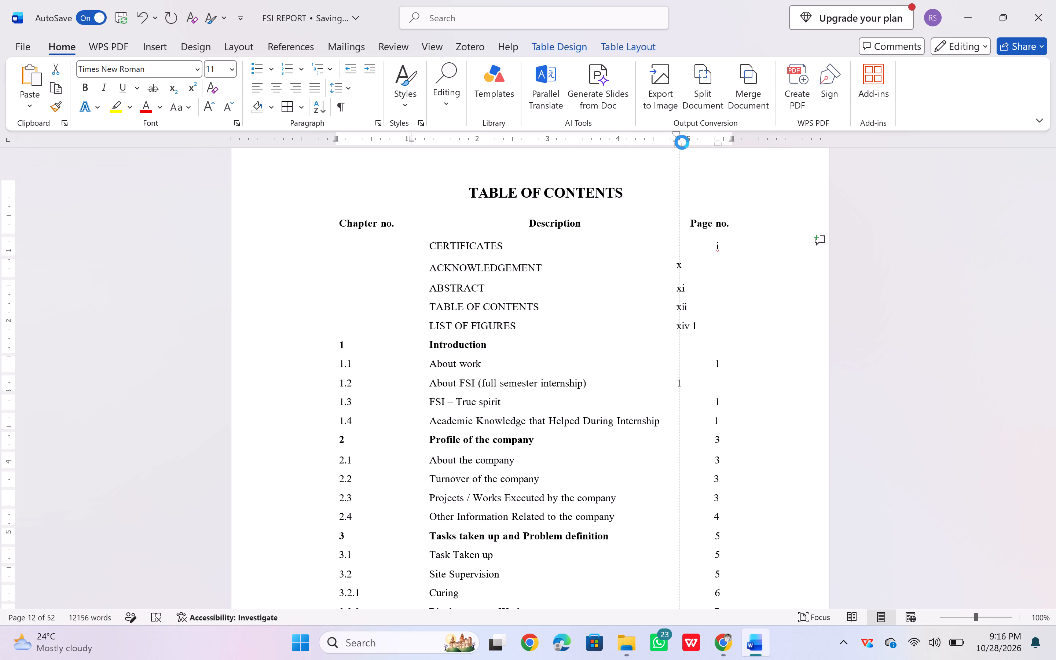
left_click_drag(682, 142, 720, 143)
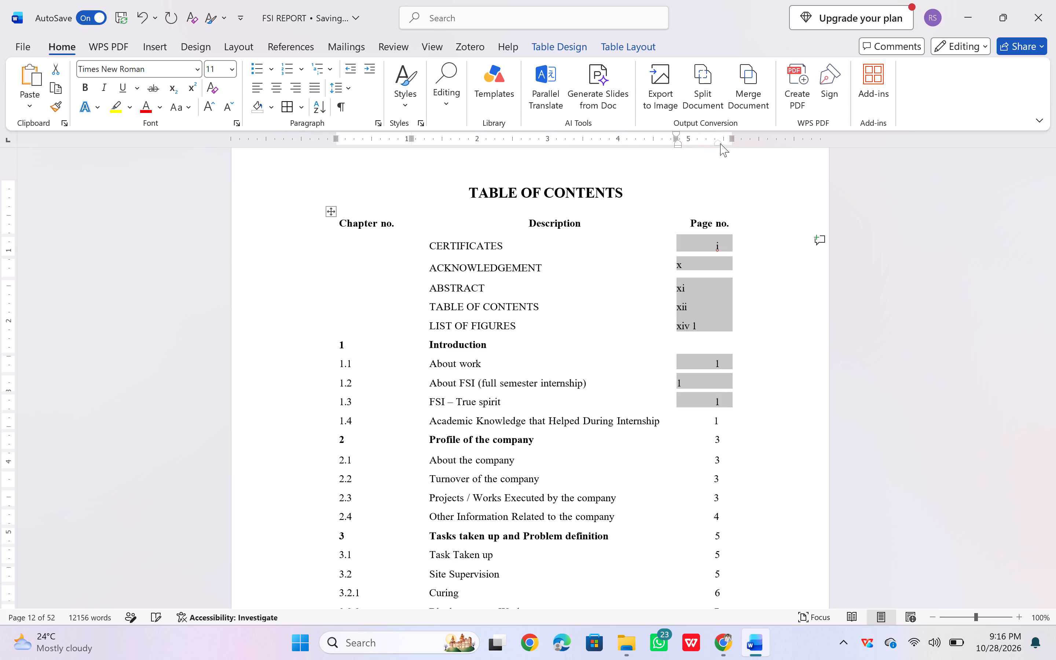
left_click_drag(674, 139, 715, 142)
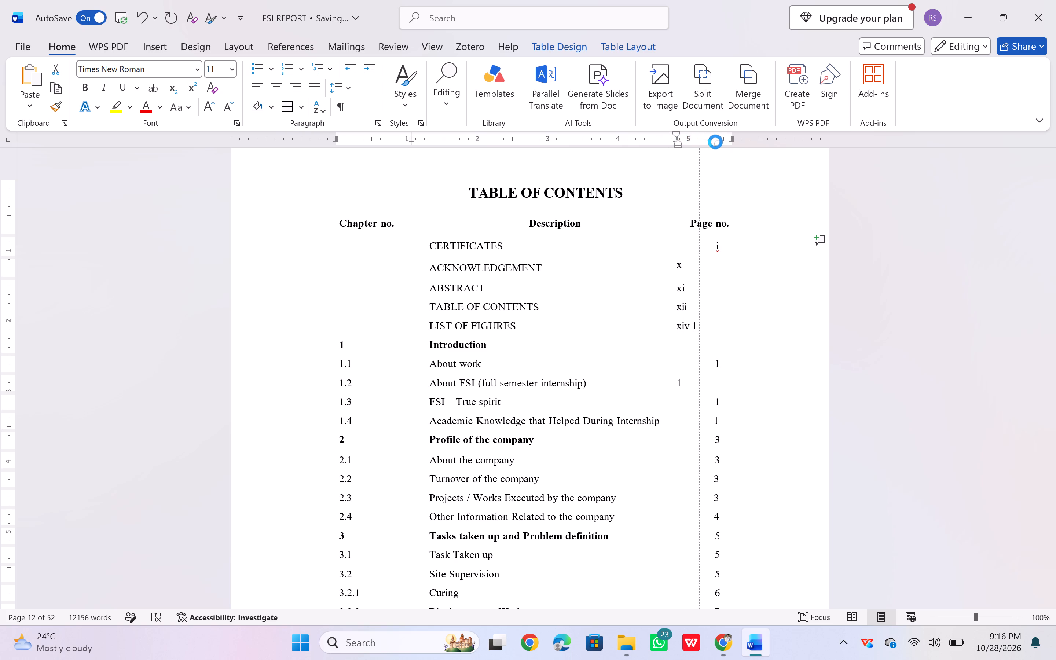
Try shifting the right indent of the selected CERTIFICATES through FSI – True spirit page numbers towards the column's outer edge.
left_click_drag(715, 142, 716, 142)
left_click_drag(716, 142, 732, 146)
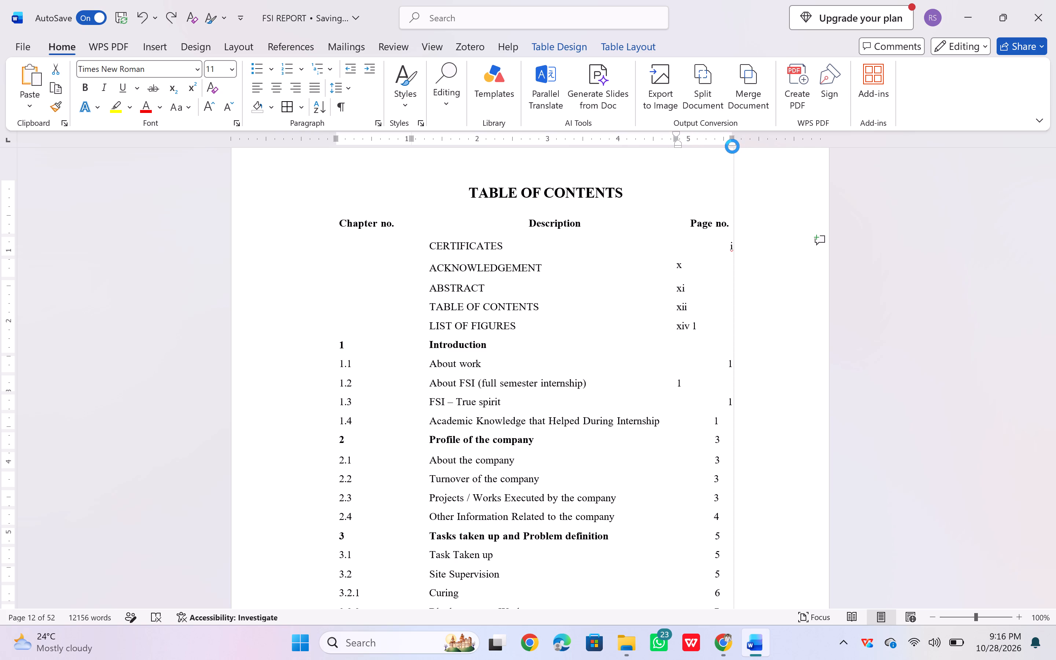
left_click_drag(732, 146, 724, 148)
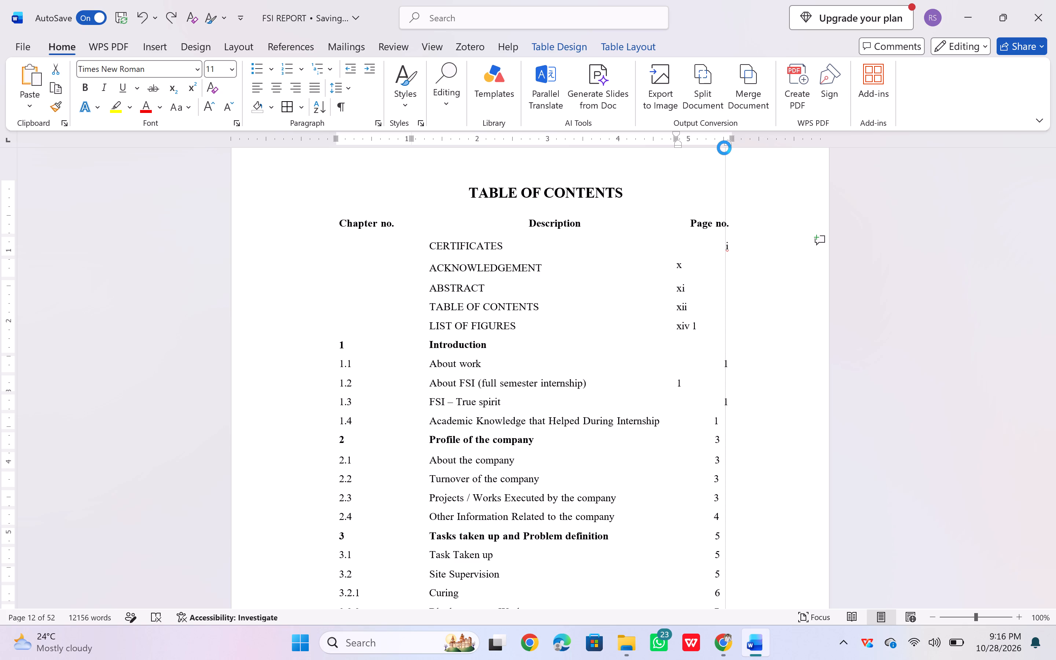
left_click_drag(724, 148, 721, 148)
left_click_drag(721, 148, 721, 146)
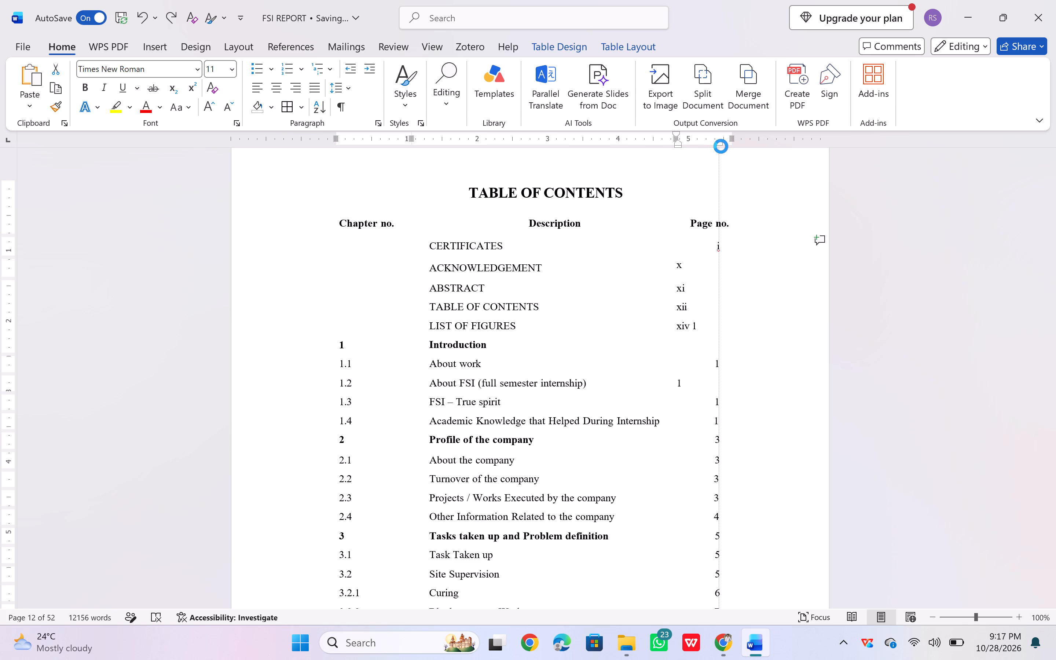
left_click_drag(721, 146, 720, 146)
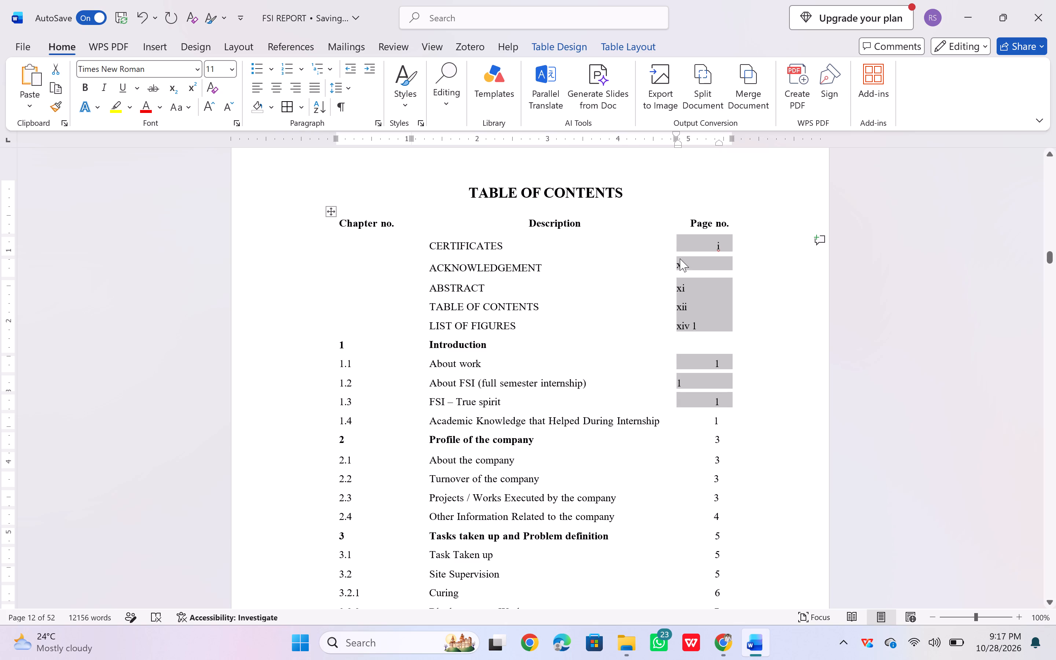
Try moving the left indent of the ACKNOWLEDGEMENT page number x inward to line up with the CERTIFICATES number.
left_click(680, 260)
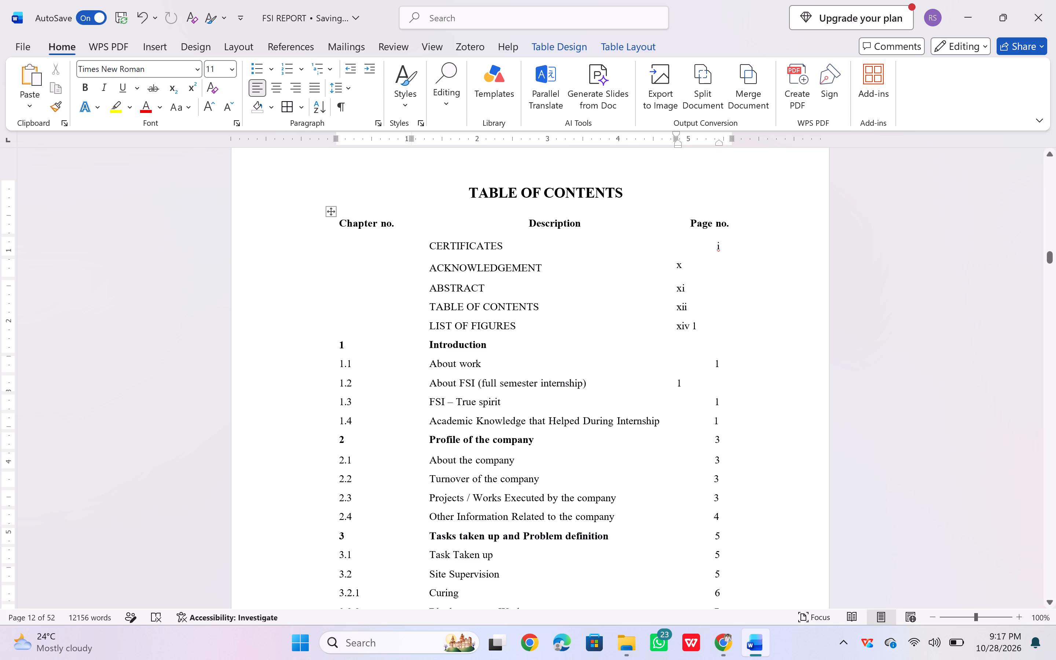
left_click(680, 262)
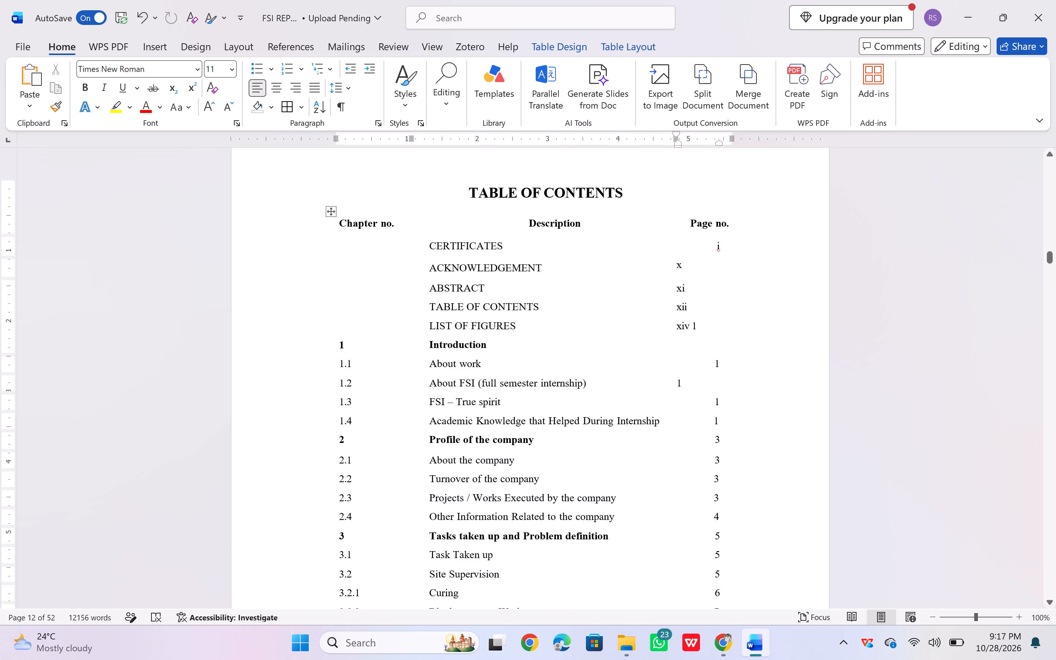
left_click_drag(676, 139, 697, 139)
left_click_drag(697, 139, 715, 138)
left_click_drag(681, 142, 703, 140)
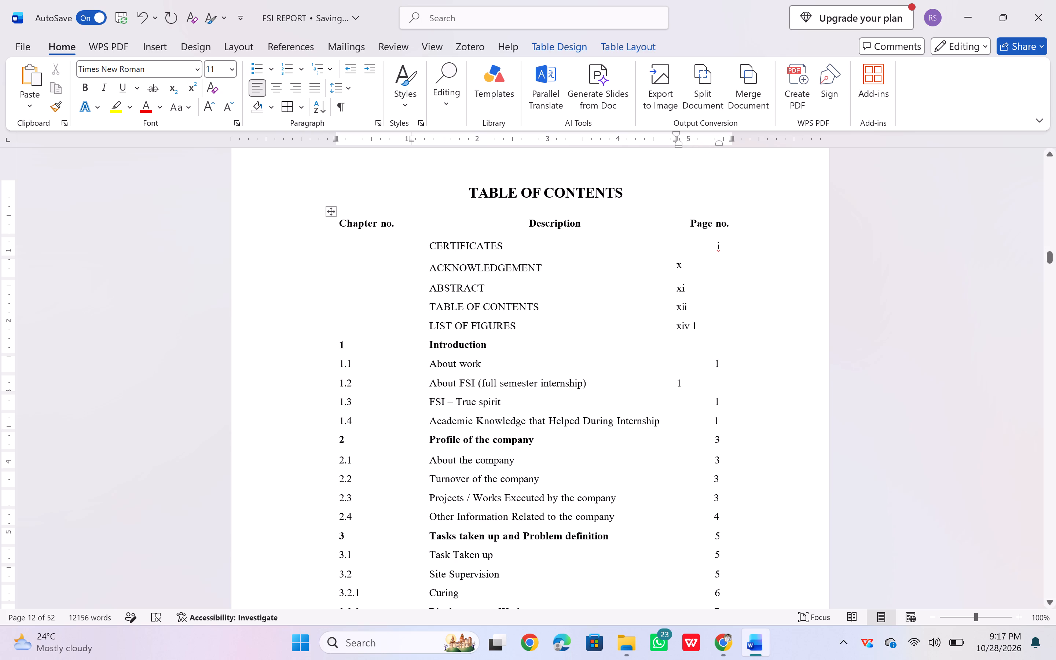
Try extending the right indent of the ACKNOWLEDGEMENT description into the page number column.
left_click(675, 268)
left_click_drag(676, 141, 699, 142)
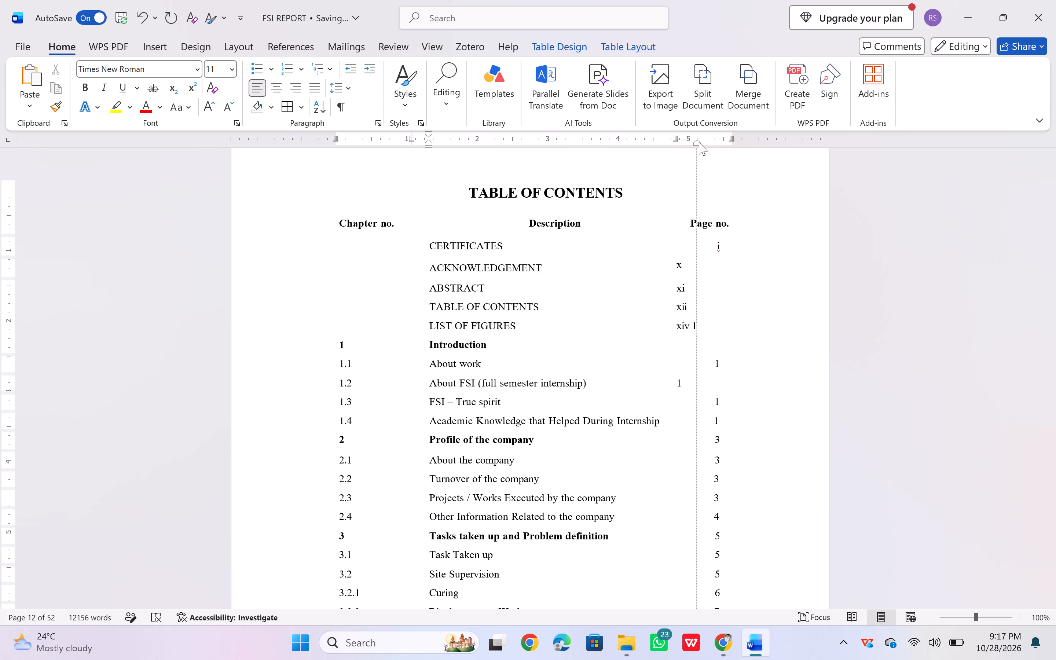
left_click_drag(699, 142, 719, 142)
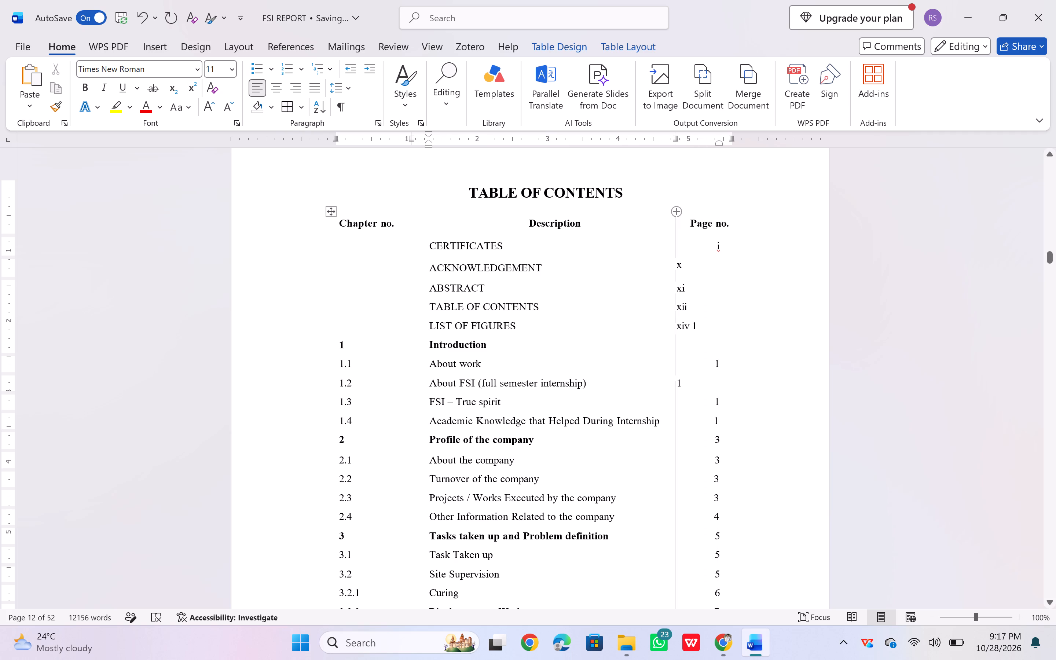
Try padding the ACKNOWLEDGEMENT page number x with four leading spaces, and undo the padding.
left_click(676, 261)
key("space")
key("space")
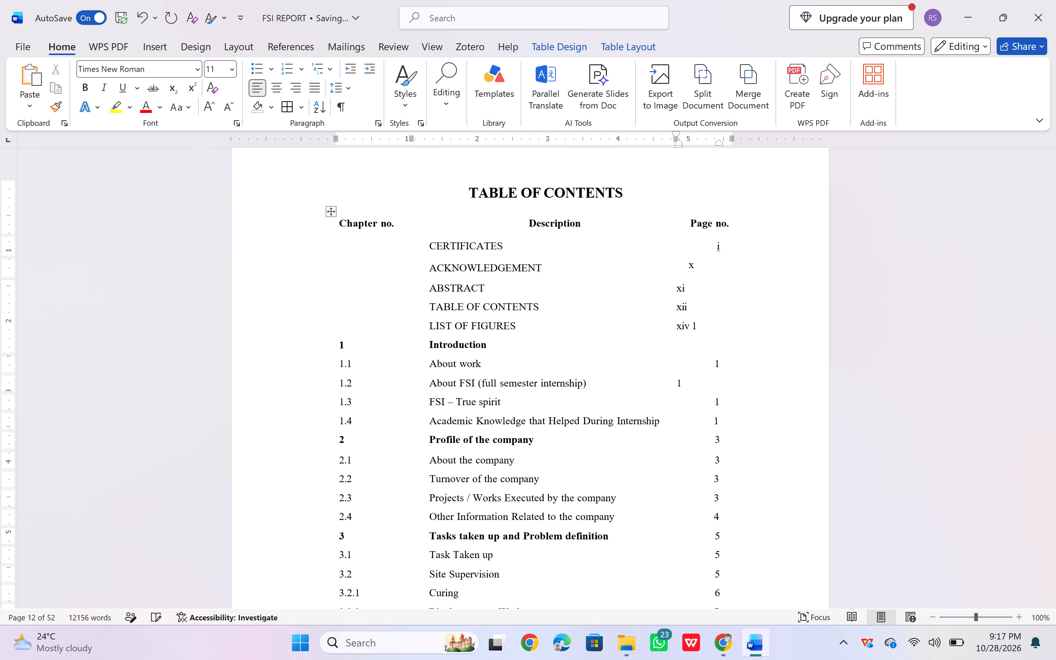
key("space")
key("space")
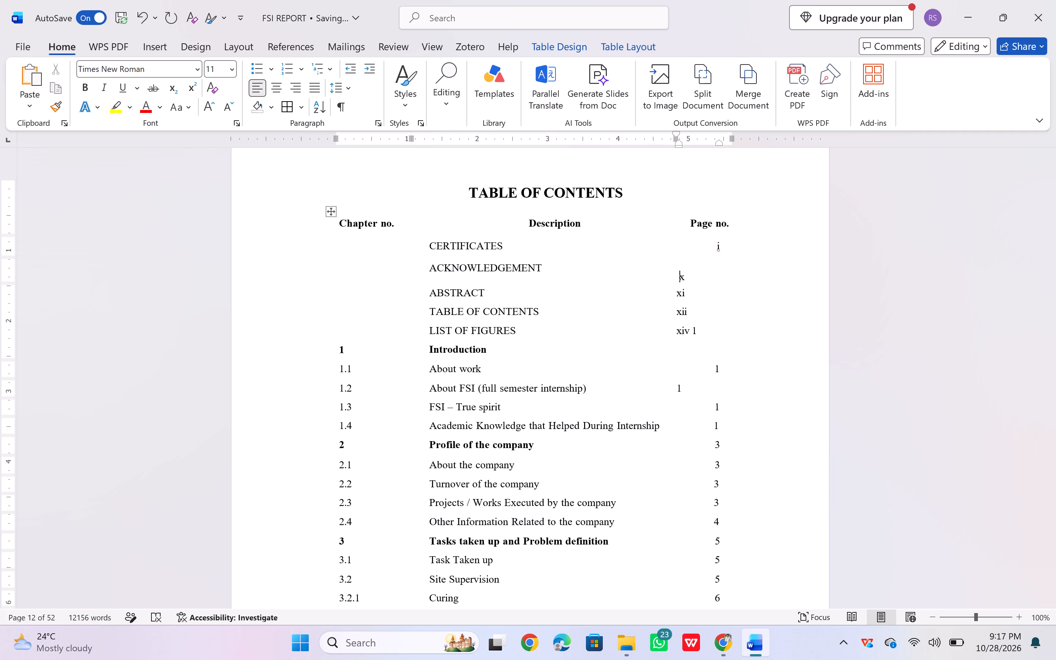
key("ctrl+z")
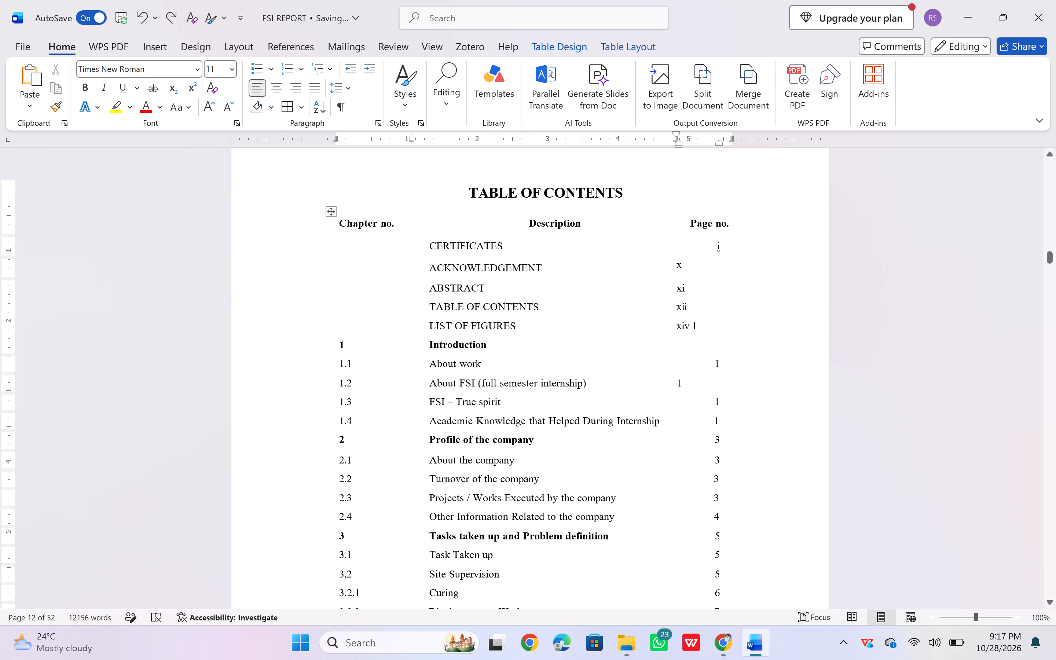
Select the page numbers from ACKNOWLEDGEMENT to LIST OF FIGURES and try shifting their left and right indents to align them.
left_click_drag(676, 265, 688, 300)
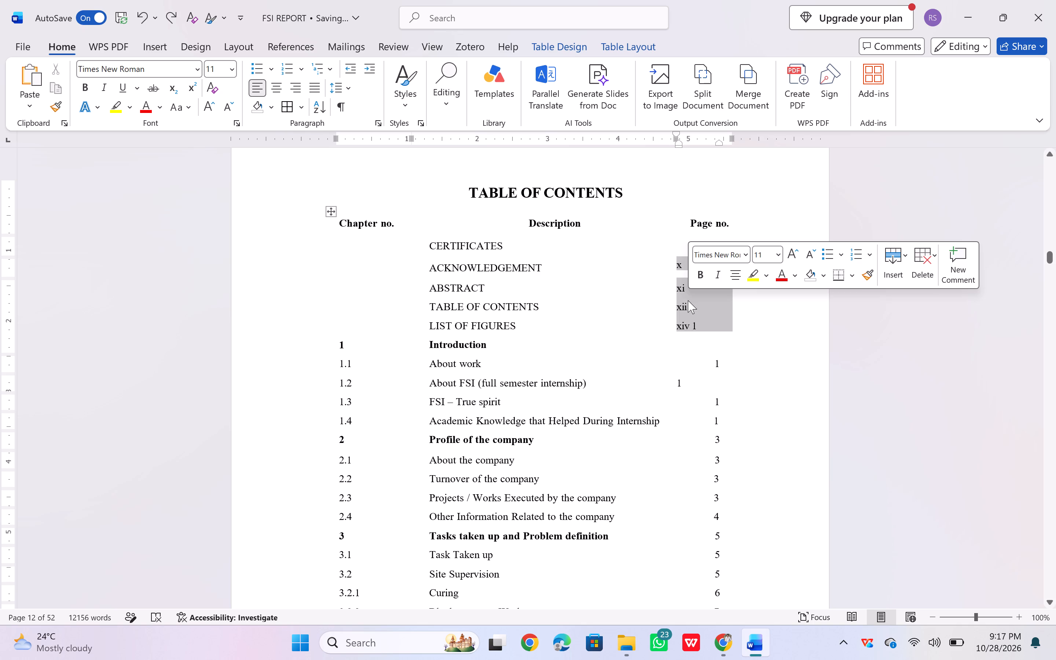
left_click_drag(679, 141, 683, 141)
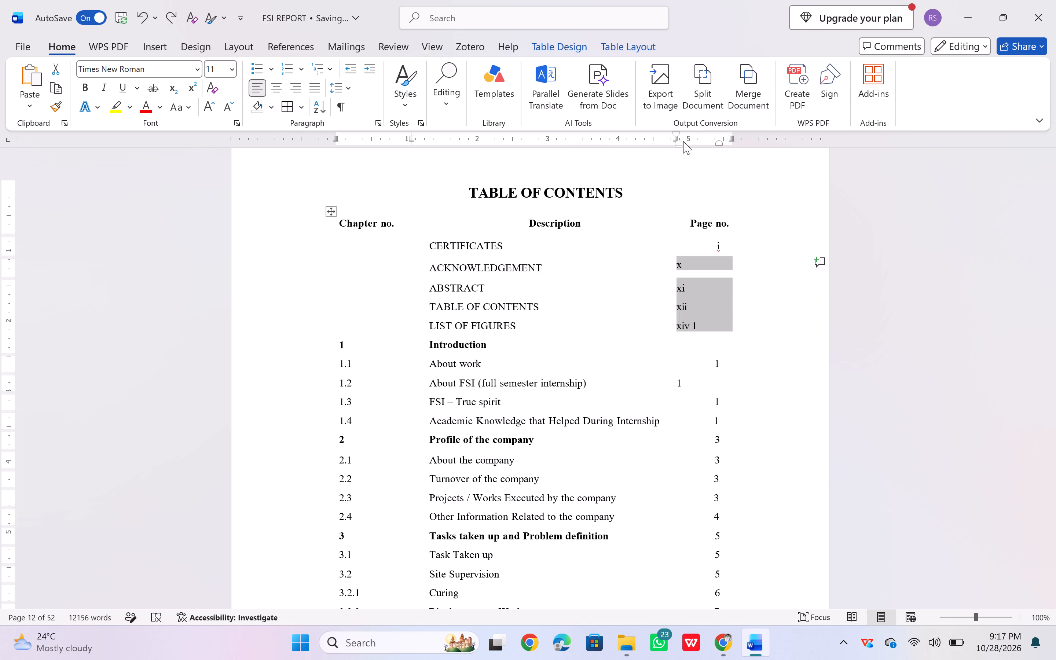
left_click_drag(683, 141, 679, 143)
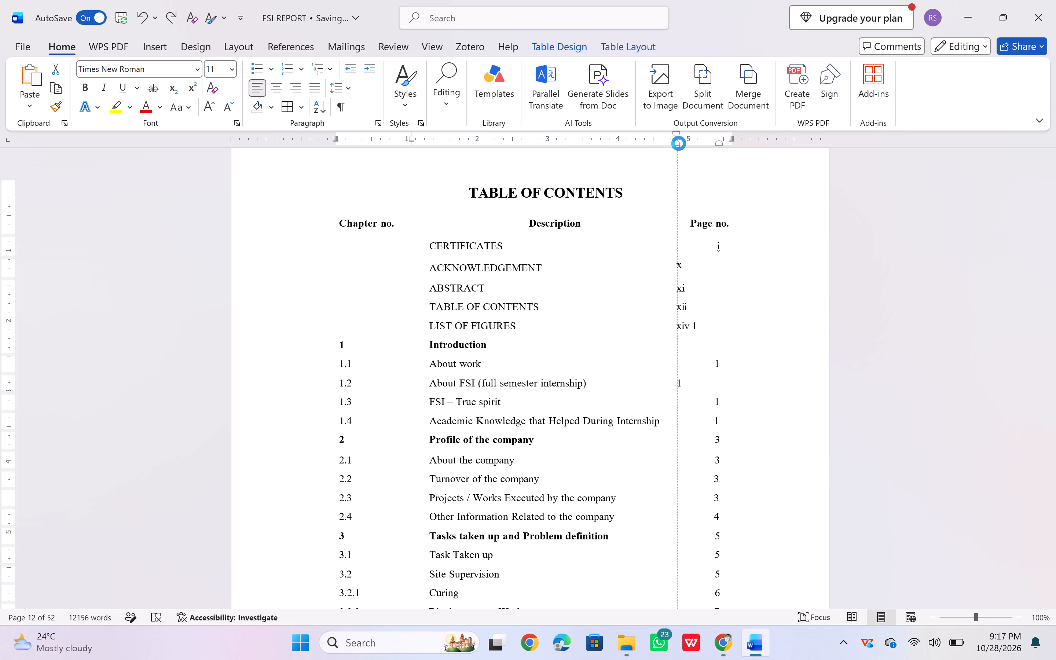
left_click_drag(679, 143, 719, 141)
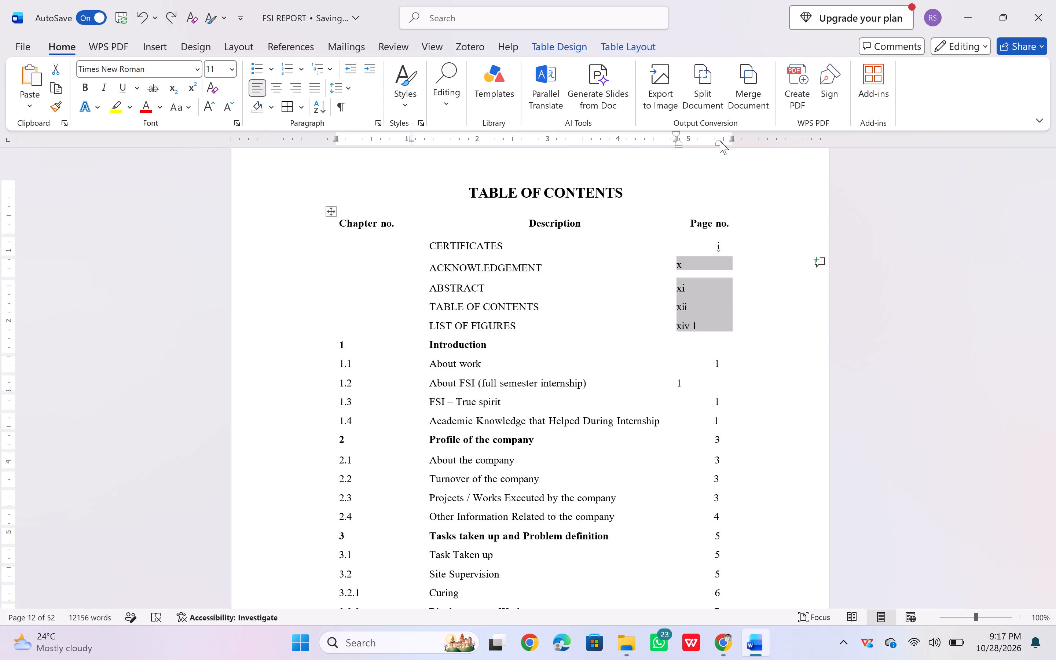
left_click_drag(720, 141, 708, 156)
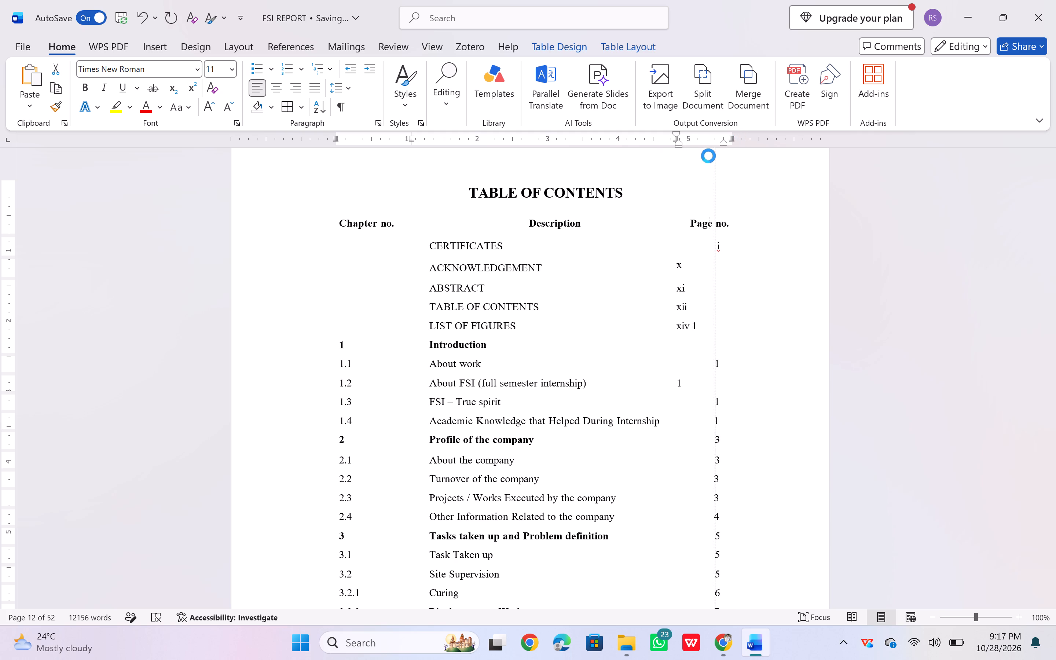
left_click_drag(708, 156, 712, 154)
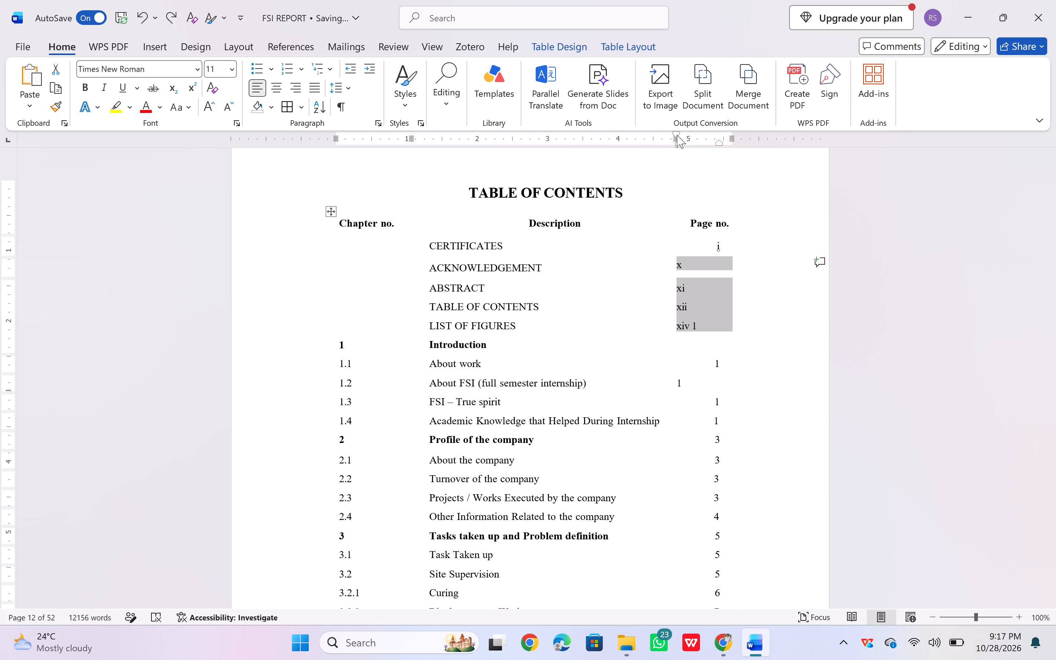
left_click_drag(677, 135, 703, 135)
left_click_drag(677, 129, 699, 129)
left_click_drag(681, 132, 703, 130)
Undo the indent changes back through the common left indent on the CERTIFICATES to FSI – True spirit page numbers.
key("ctrl+z")
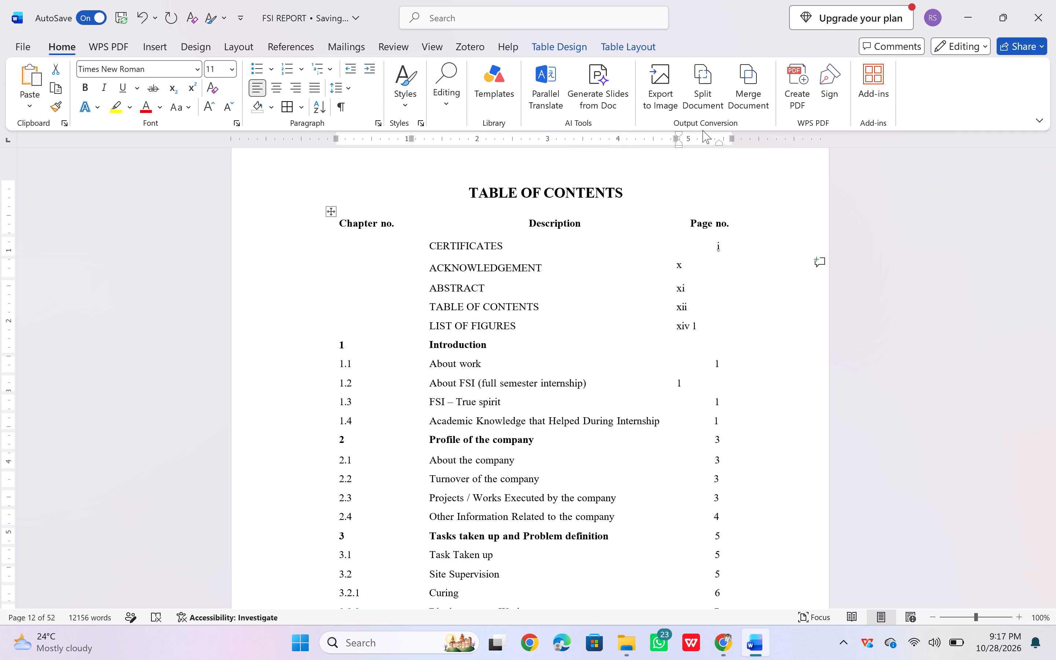
key("ctrl+z")
key("ctrl+z")
key("ctrl+z")
key("ctrl+z")
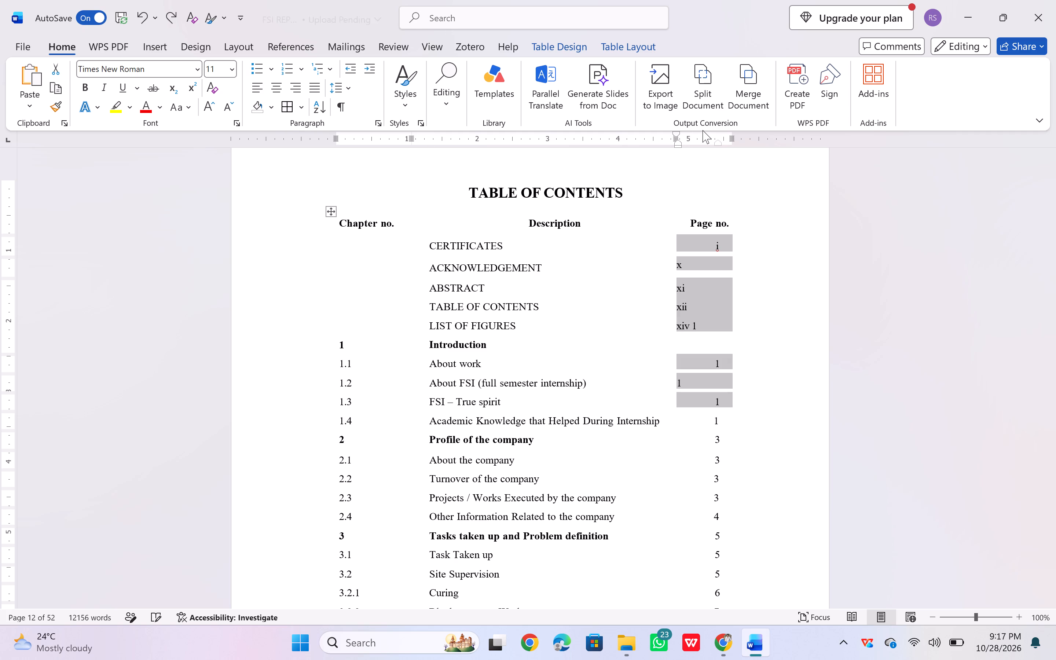
key("ctrl+z")
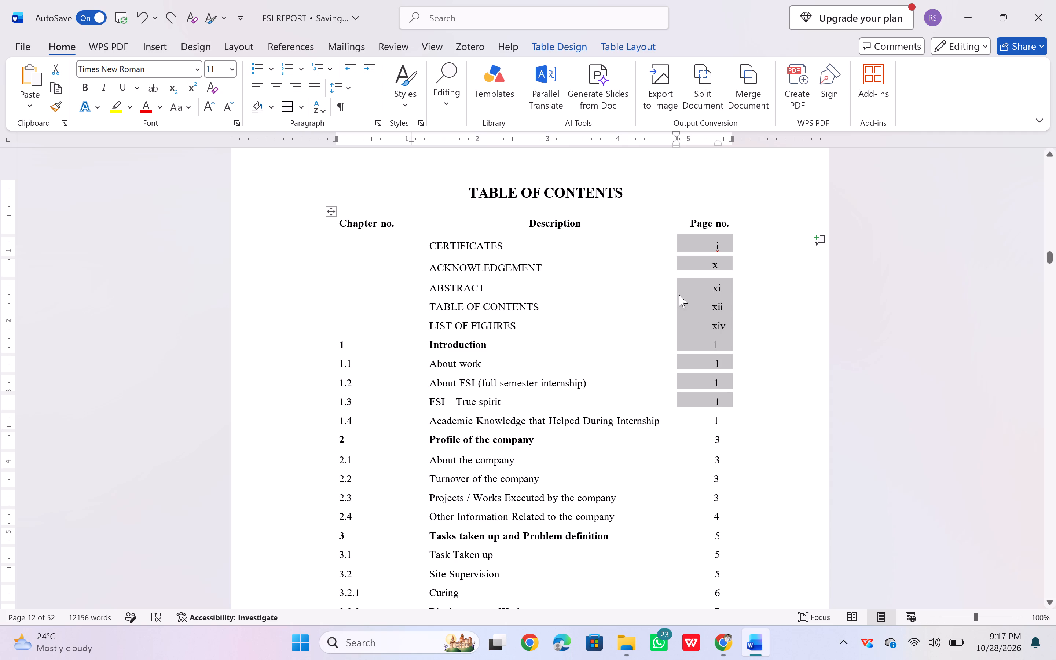
Deselect the page numbers and save the report.
left_click(694, 302)
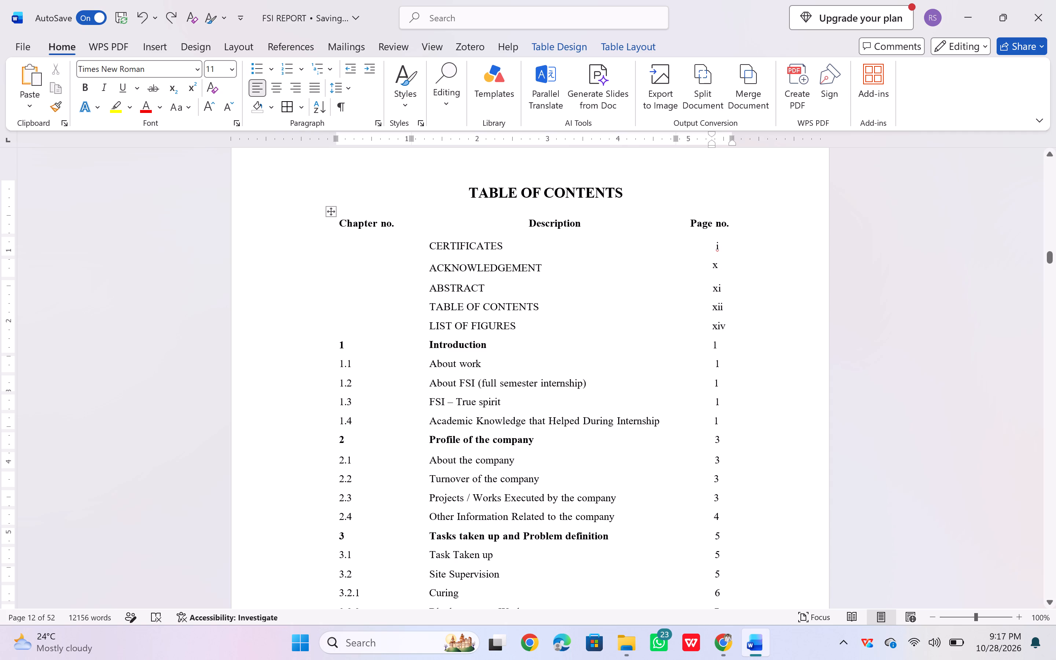
key("ctrl+s")
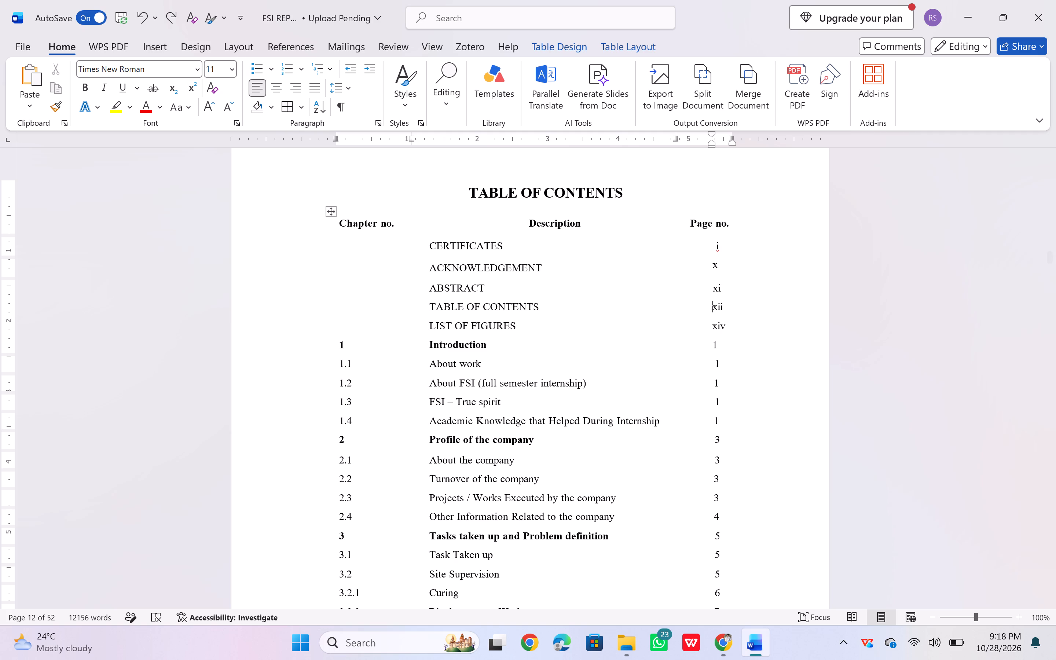
Review the table of contents, the list of figures and the surrounding pages back to the report's title page.
scroll(552, 336, "up", 1)
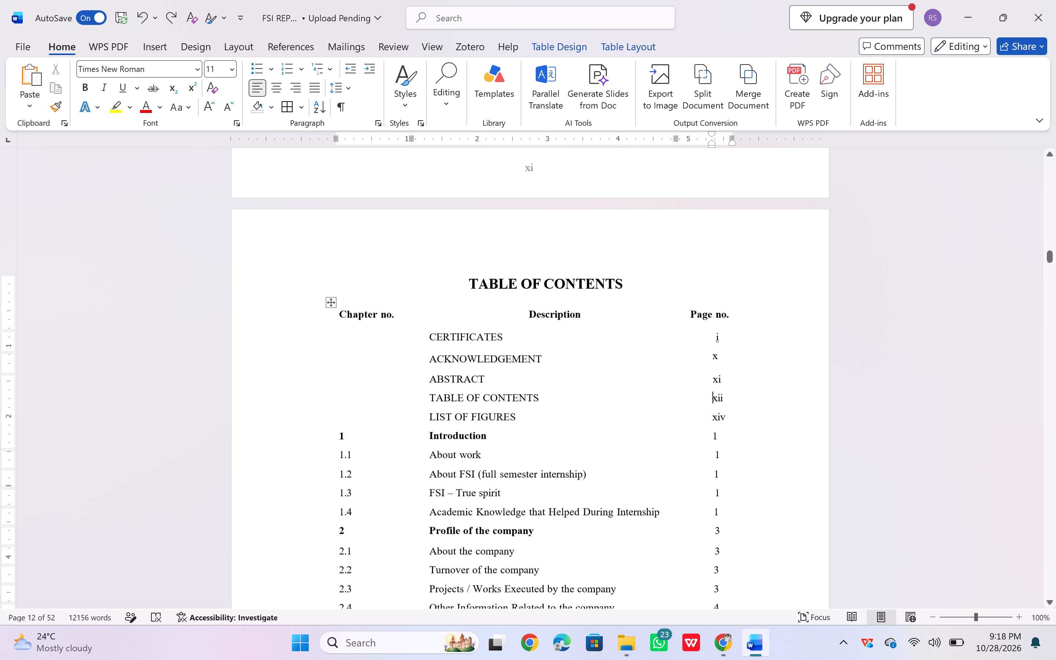
scroll(552, 336, "down", 4)
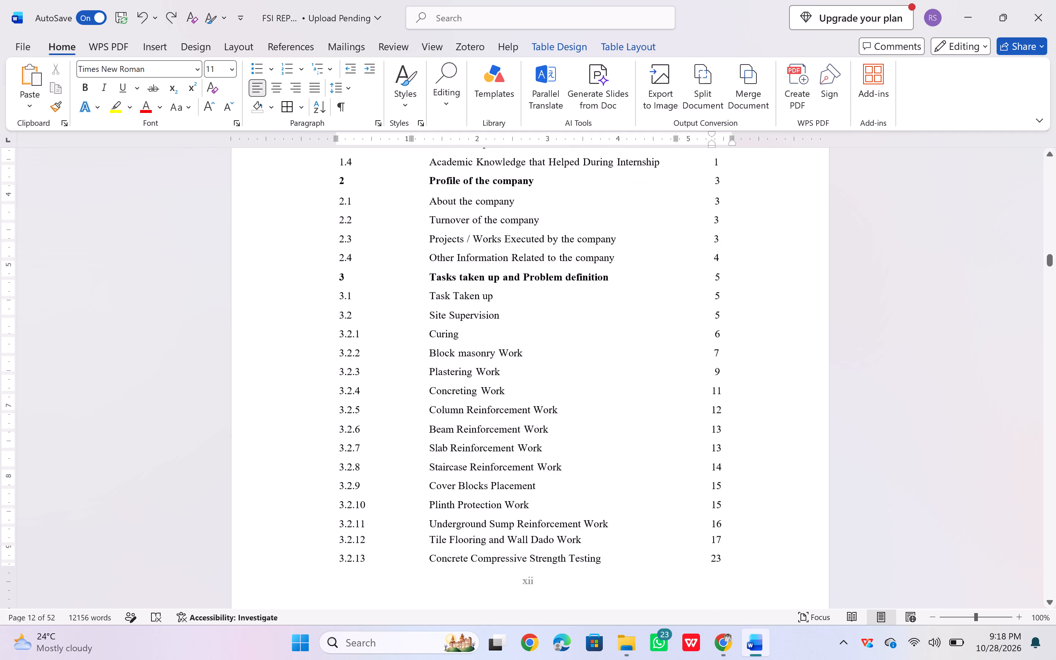
scroll(552, 336, "down", 5)
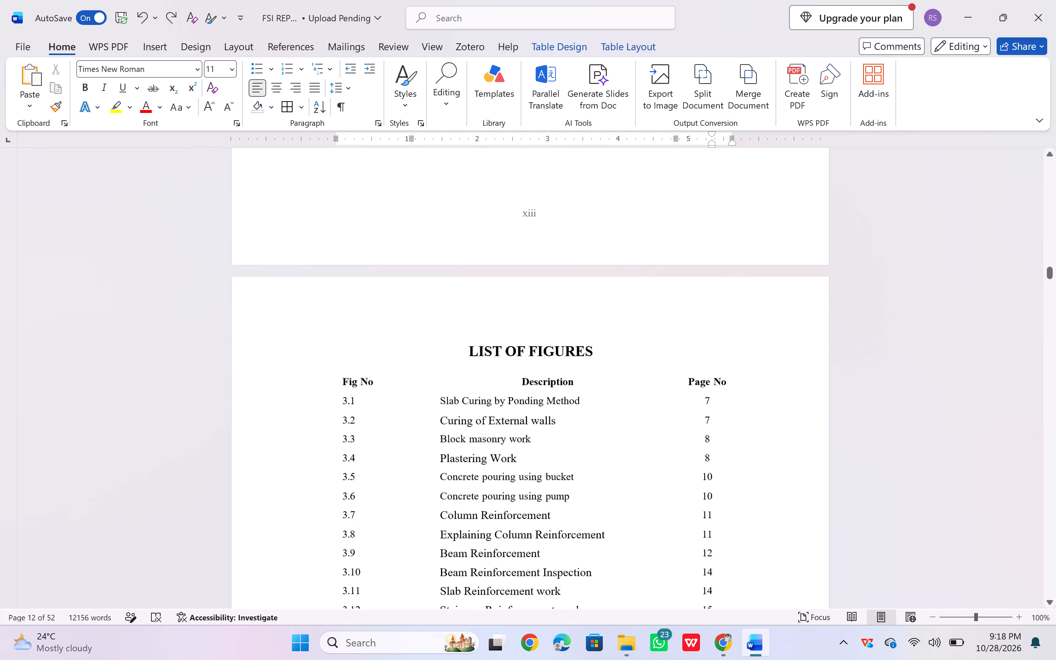
scroll(552, 336, "down", 6)
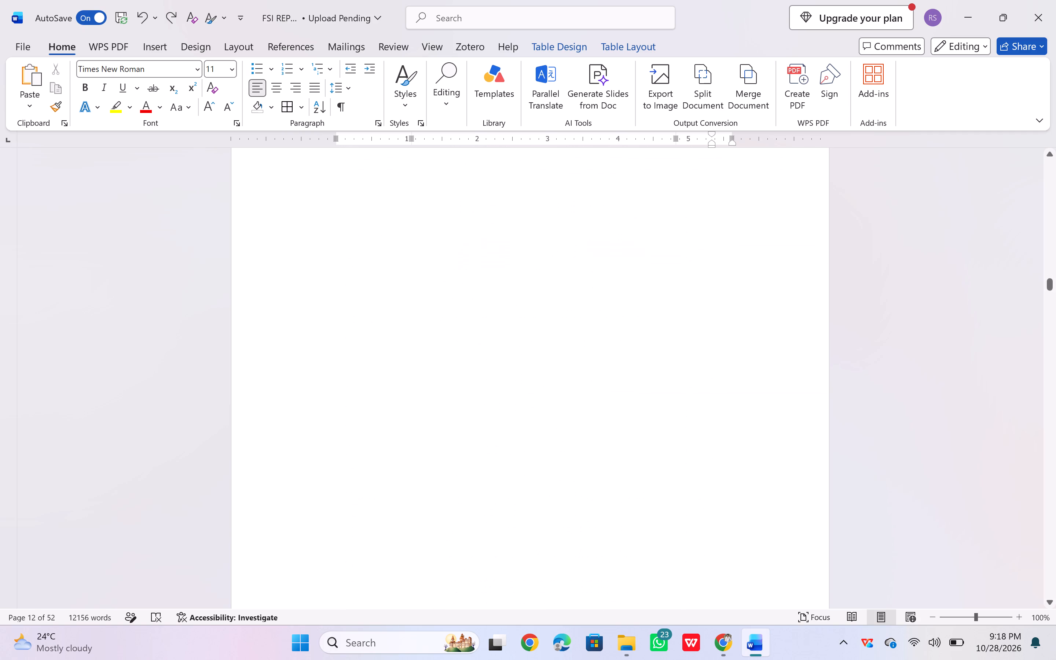
scroll(552, 336, "down", 3)
scroll(552, 336, "up", 15)
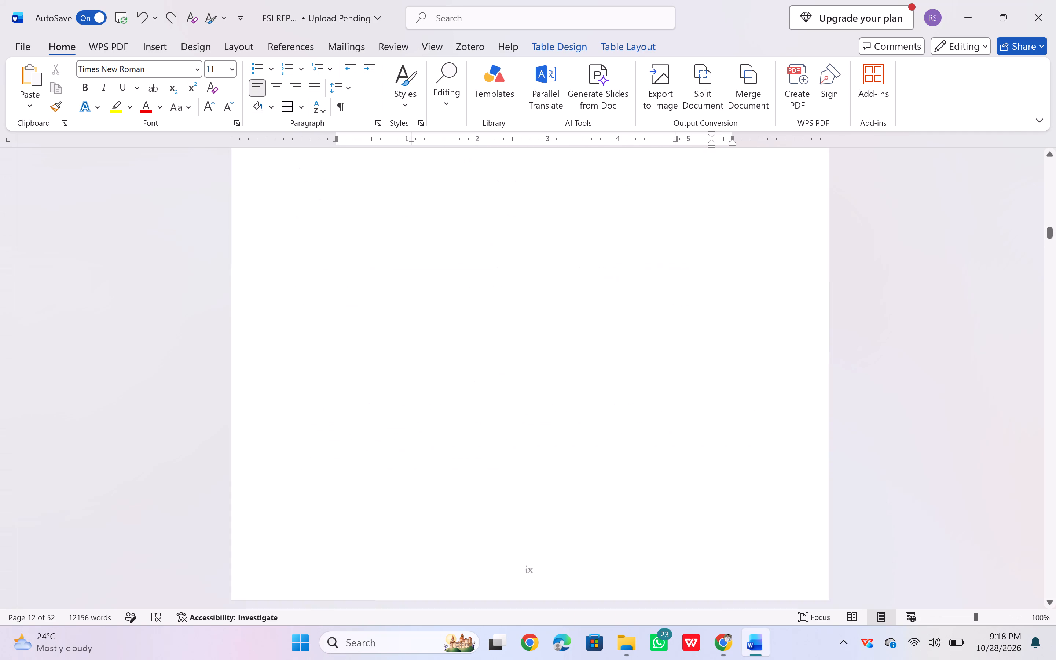
scroll(552, 336, "up", 9)
Save the report again.
key("ctrl+s")
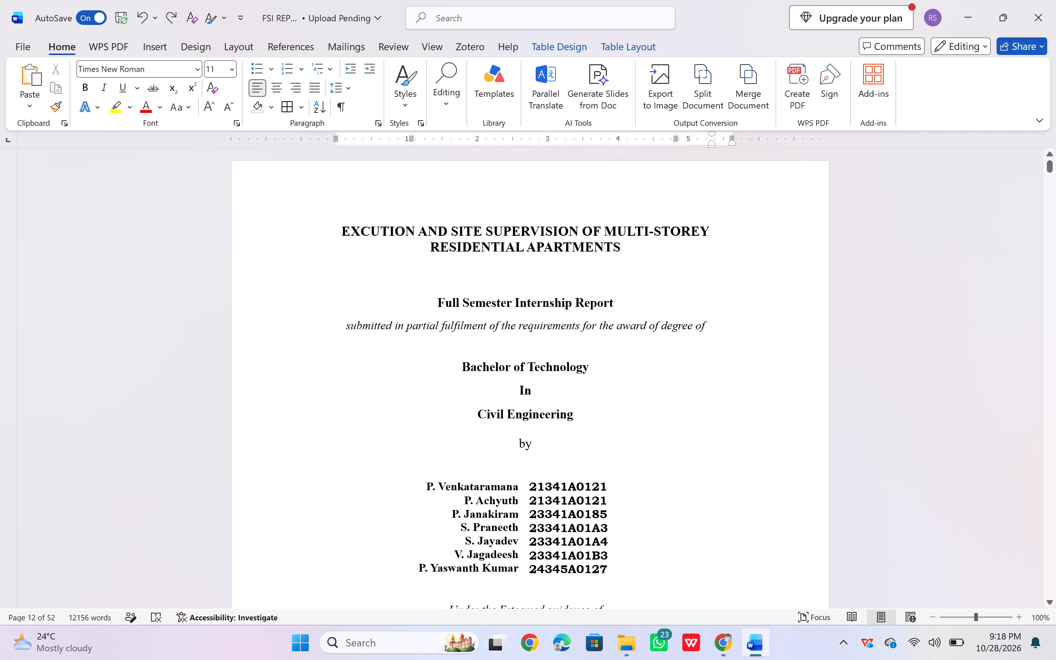
key("ctrl+s")
Close the FSI REPORT document, the ChatGPT browser window and the report folder window.
left_click(1039, 6)
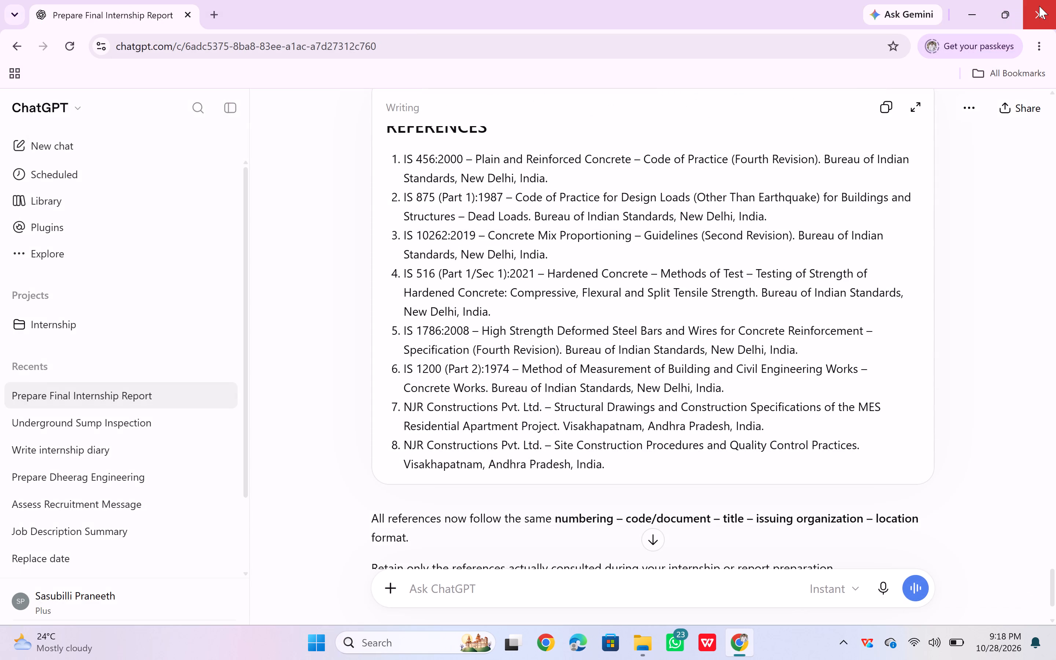
left_click(1039, 6)
left_click(1039, 6)
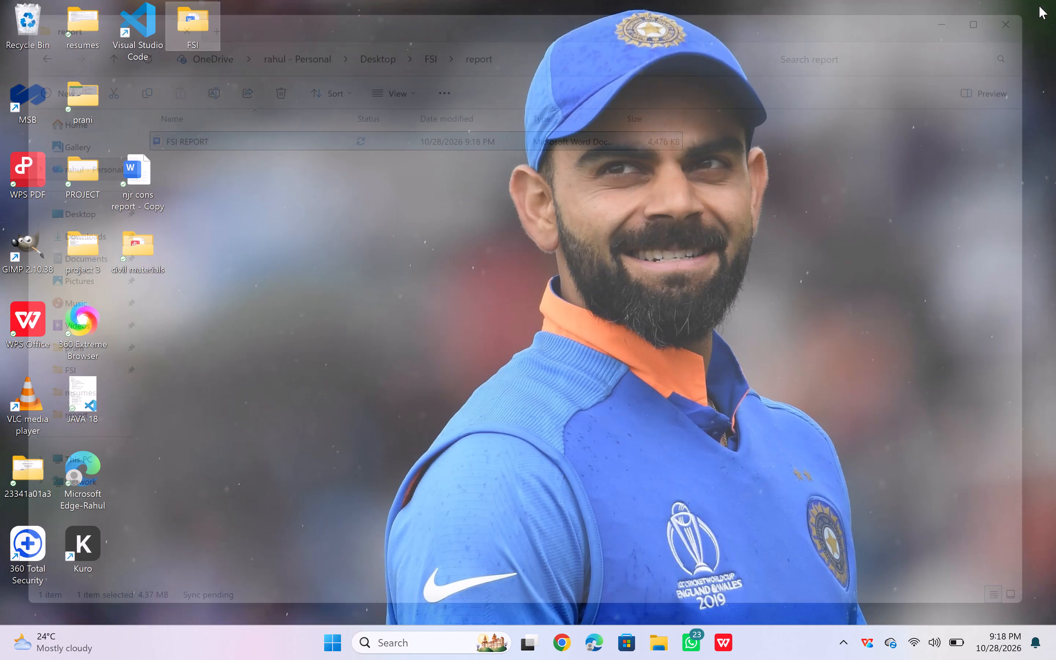
Turn off the computer's Wi-Fi connection and dismiss the quick settings.
left_click(907, 631)
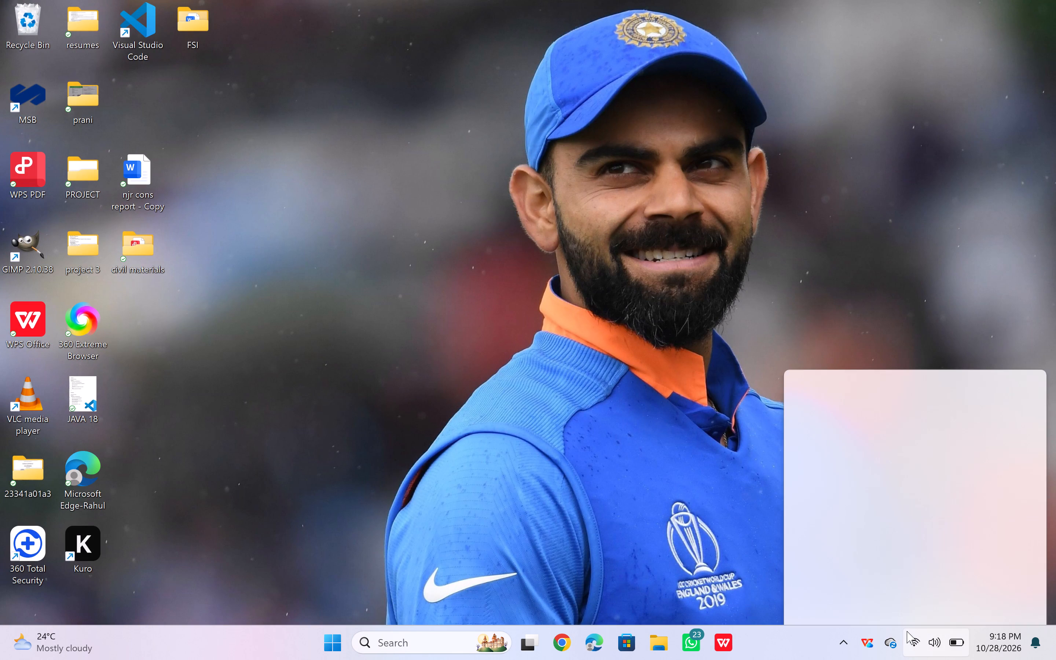
left_click(821, 370)
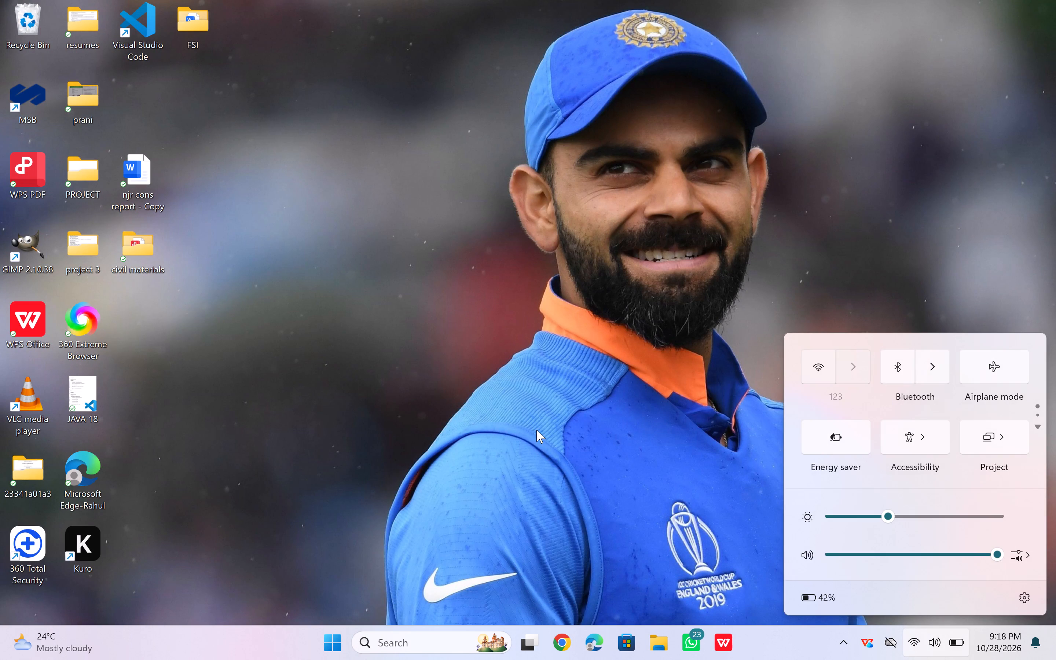
left_click(536, 430)
Shut down the computer.
left_click(332, 641)
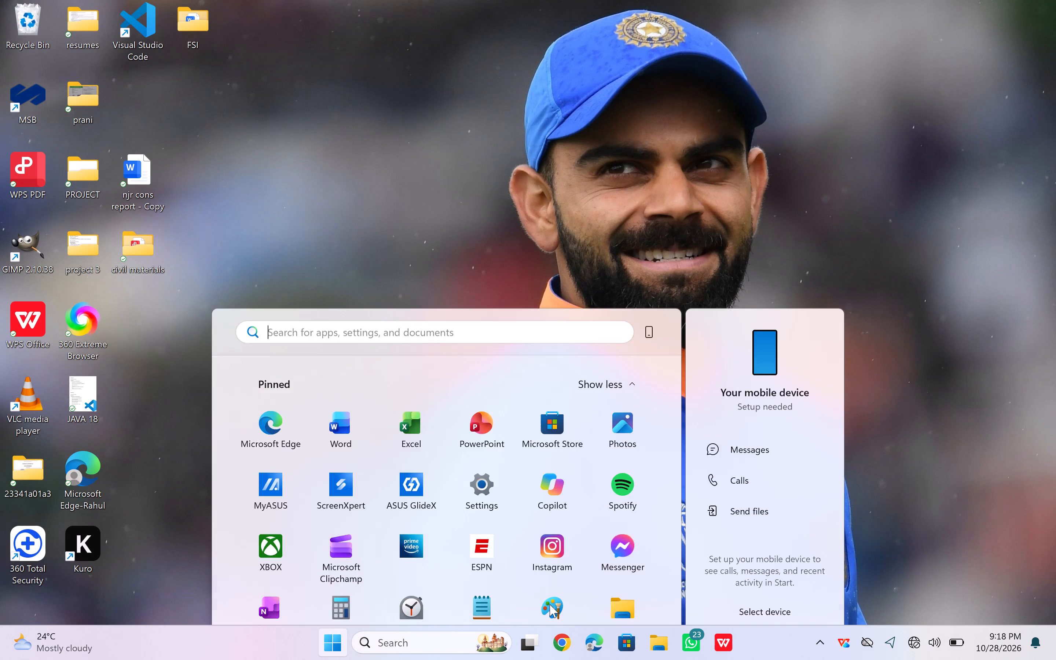
left_click(622, 593)
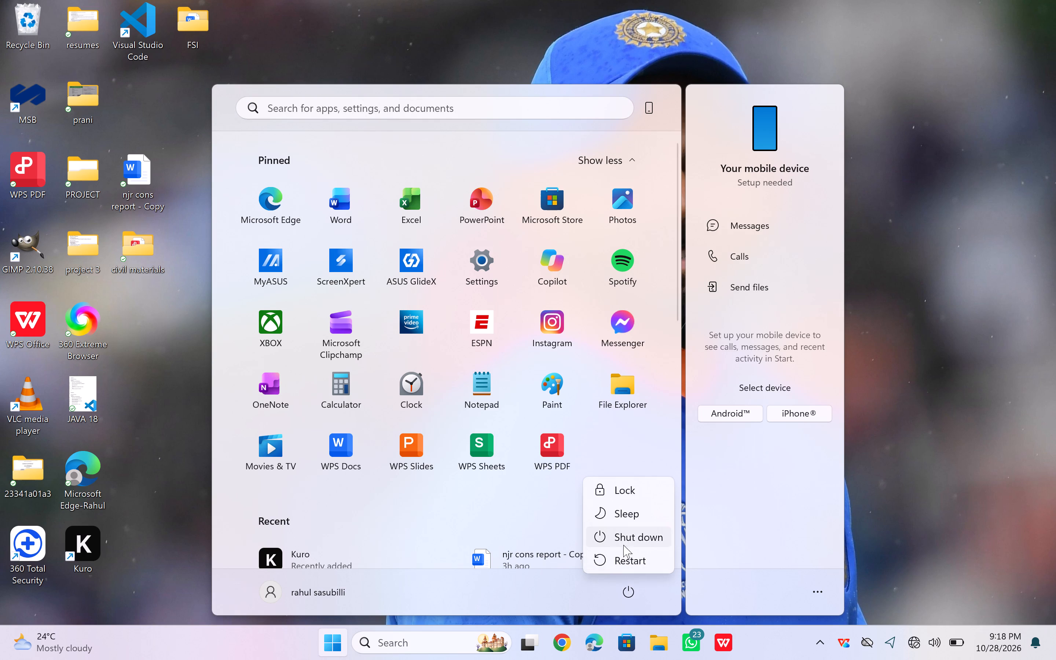
left_click(624, 541)
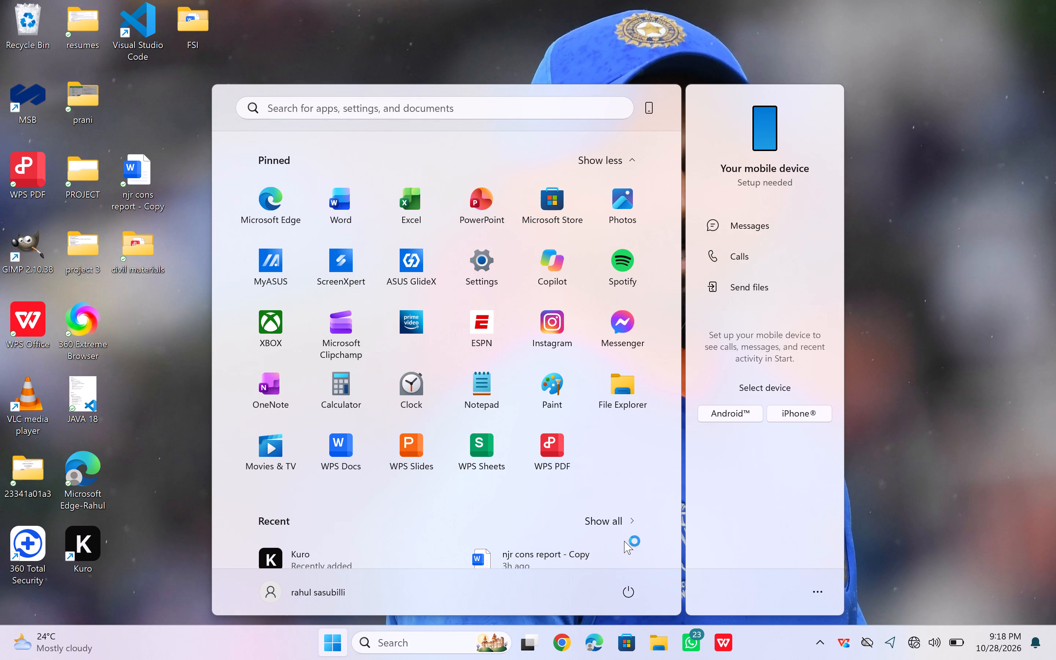